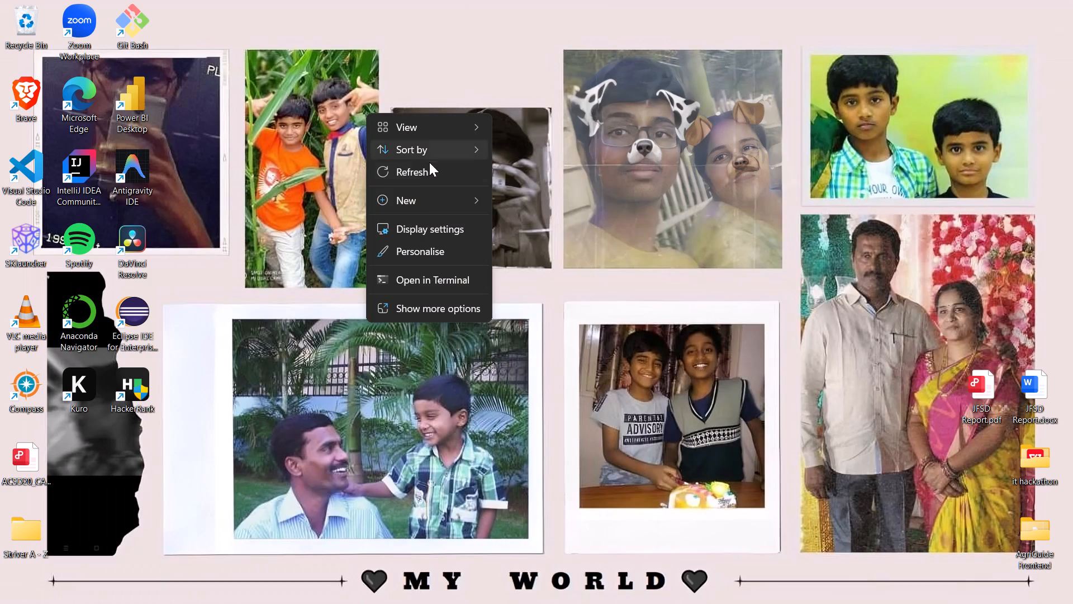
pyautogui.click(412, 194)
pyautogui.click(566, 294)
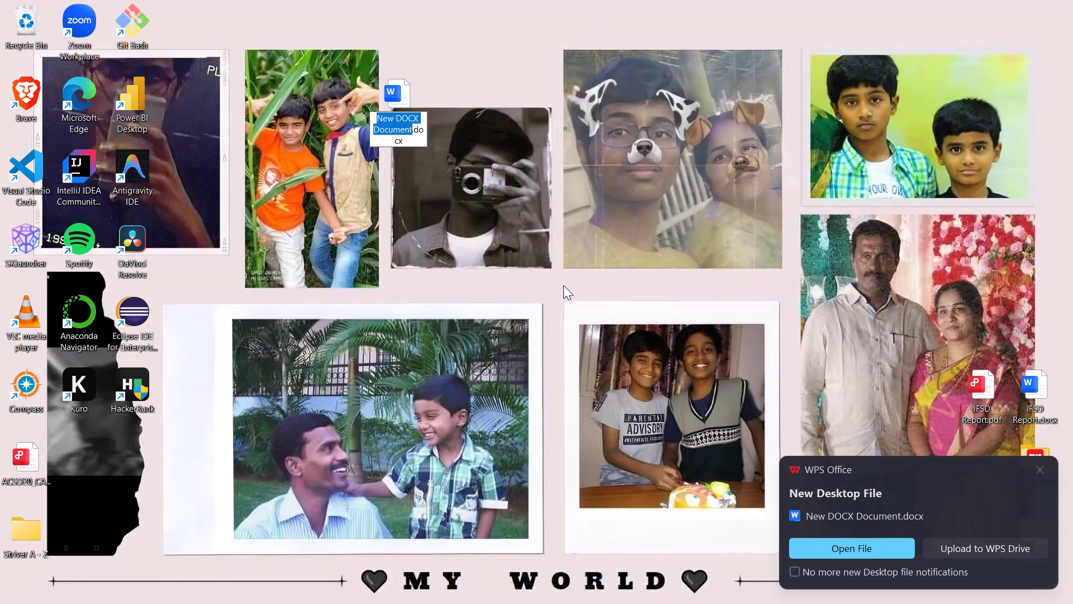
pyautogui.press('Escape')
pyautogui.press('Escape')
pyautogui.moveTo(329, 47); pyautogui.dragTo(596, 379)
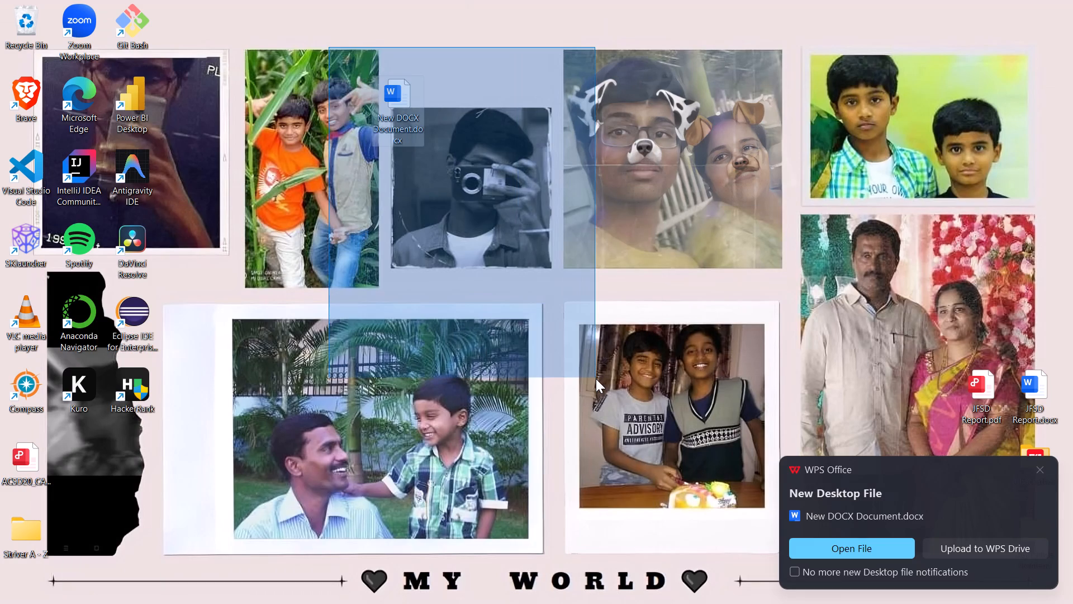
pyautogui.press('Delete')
# Copy ISM AAT 1 - 1.docx from ENGINEERING > 3 - 1 > AAT 1 - 1 ASSIGNMENTS > ISM to an open spot on the desktop.
pyautogui.hotkey('alt', 'Tab')
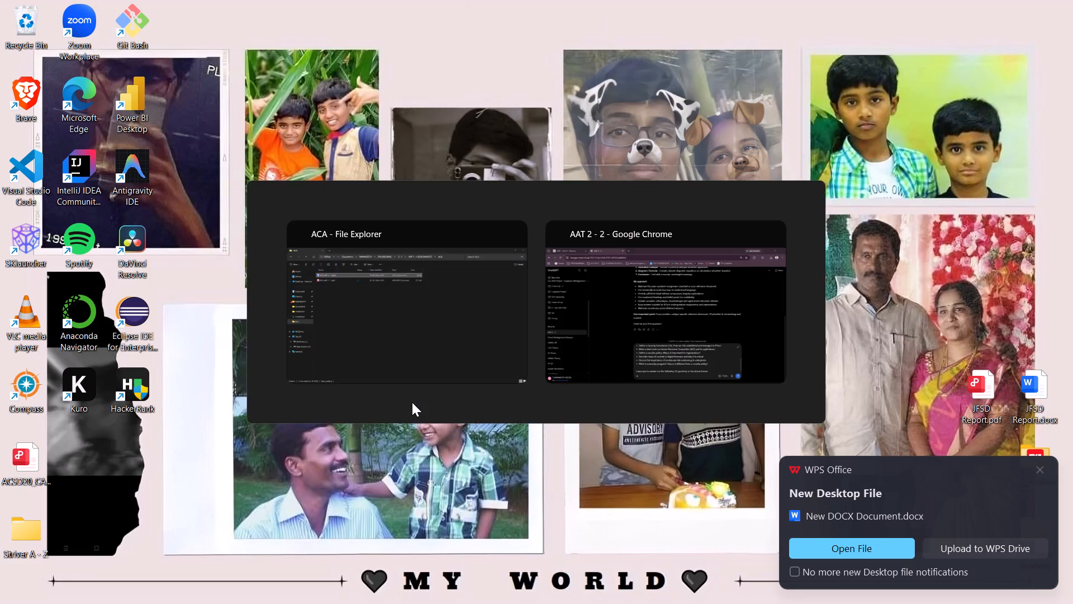
pyautogui.click(333, 290)
pyautogui.press('BackSpace')
pyautogui.press('Down')
pyautogui.press('Down')
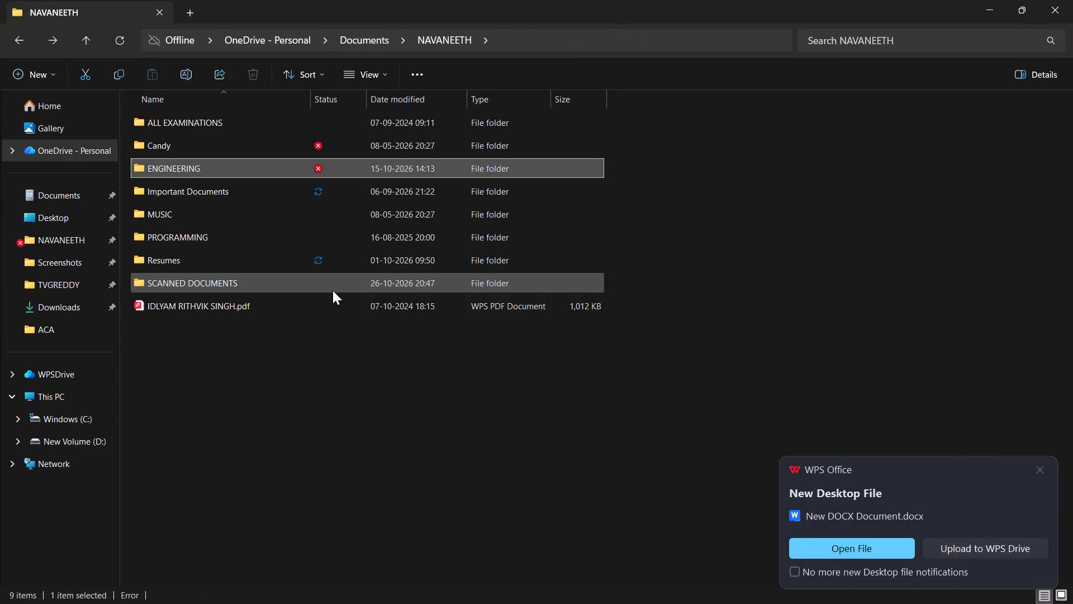
pyautogui.press('Return')
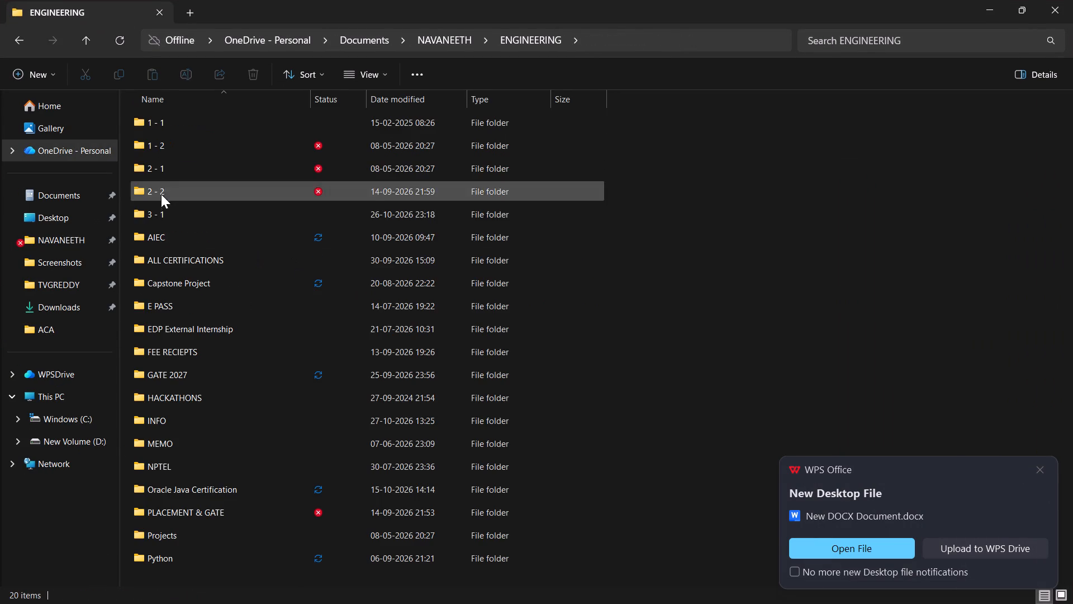
pyautogui.click(161, 230)
pyautogui.doubleClick(163, 210)
pyautogui.doubleClick(167, 117)
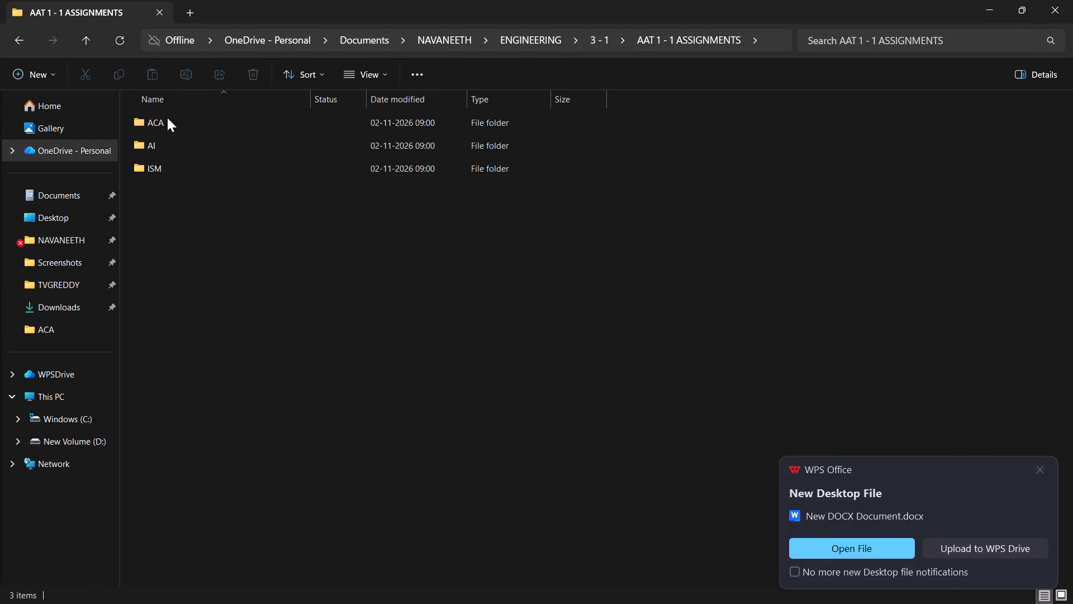
pyautogui.doubleClick(167, 169)
pyautogui.click(168, 130)
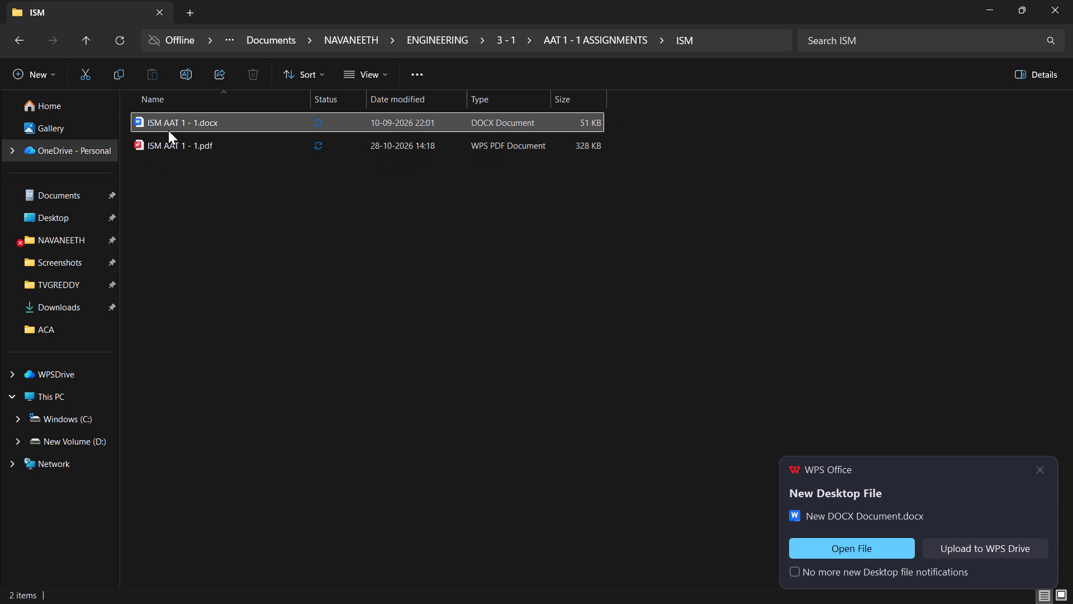
pyautogui.hotkey('ctrl', 'c')
pyautogui.hotkey('ctrl', 'v')
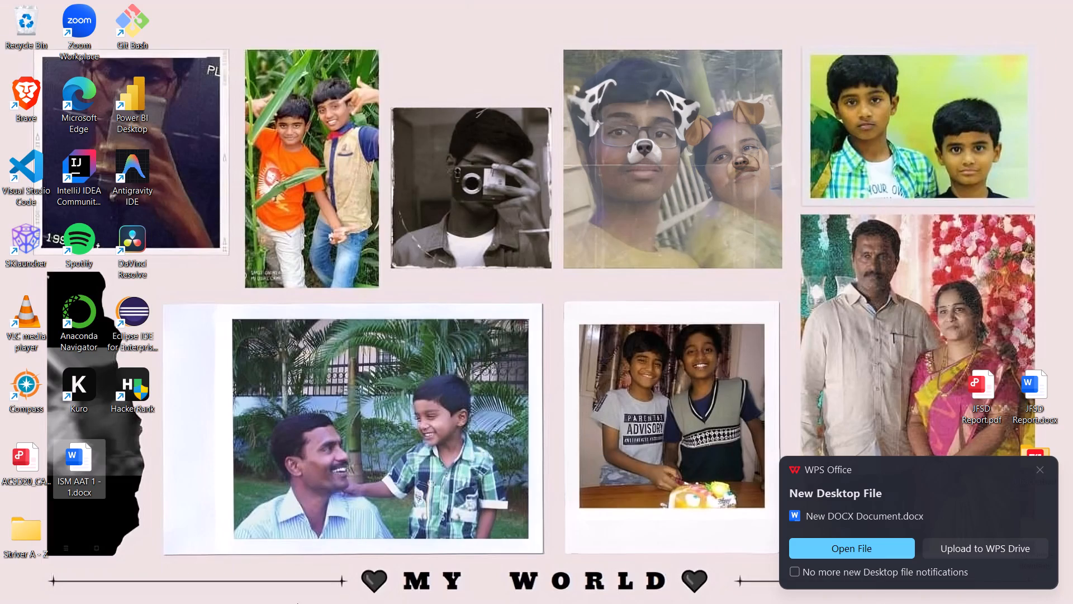
pyautogui.moveTo(74, 466); pyautogui.dragTo(422, 178)
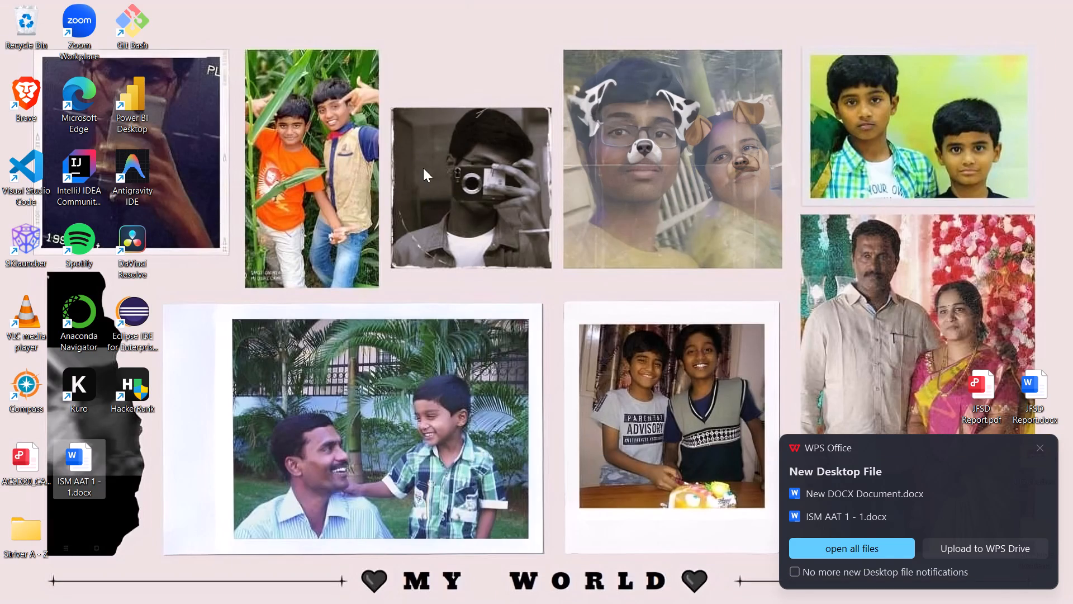
# Rename the desktop copy of the ISM document as "ISM AAT 2 - 2", keeping the .docx extension.
pyautogui.press('F2')
pyautogui.press('Right')
pyautogui.hotkey('ctrl', 'BackSpace')
pyautogui.hotkey('ctrl', 'BackSpace')
pyautogui.hotkey('ctrl', 'BackSpace')
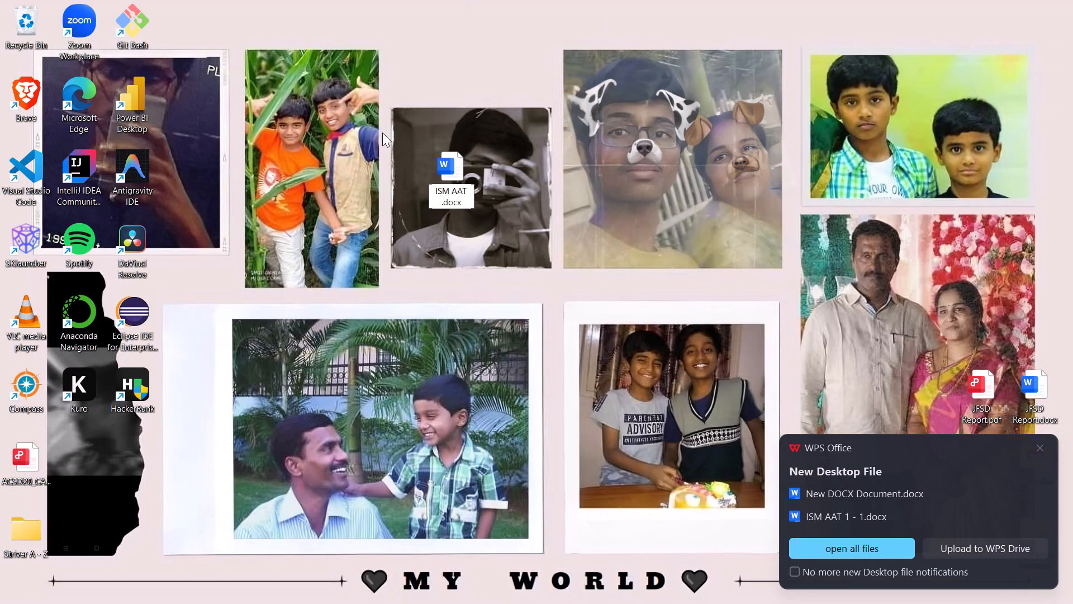
pyautogui.press('2')
pyautogui.press('BackSpace')
pyautogui.press('BackSpace')
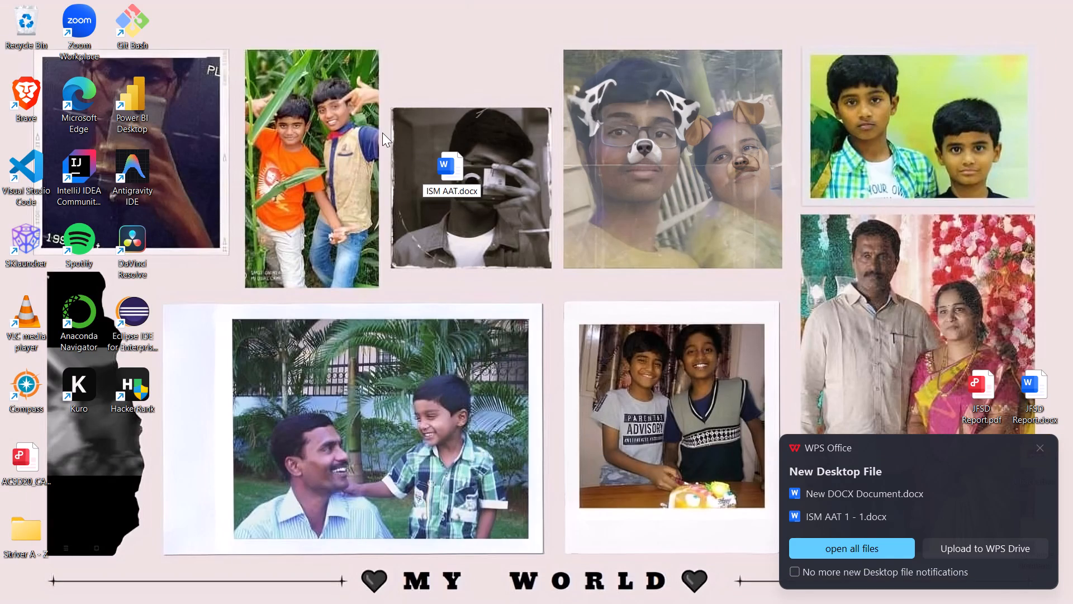
pyautogui.press('space')
pyautogui.write('2 -')
pyautogui.press('space')
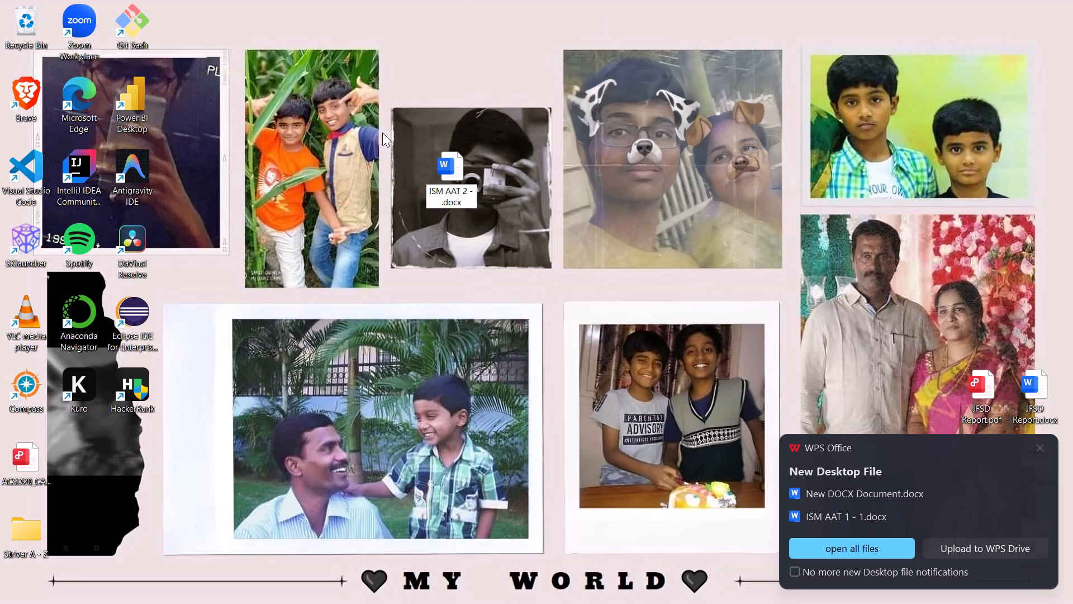
pyautogui.press('BackSpace')
pyautogui.press('BackSpace')
pyautogui.press('BackSpace')
pyautogui.press('BackSpace')
pyautogui.press('BackSpace')
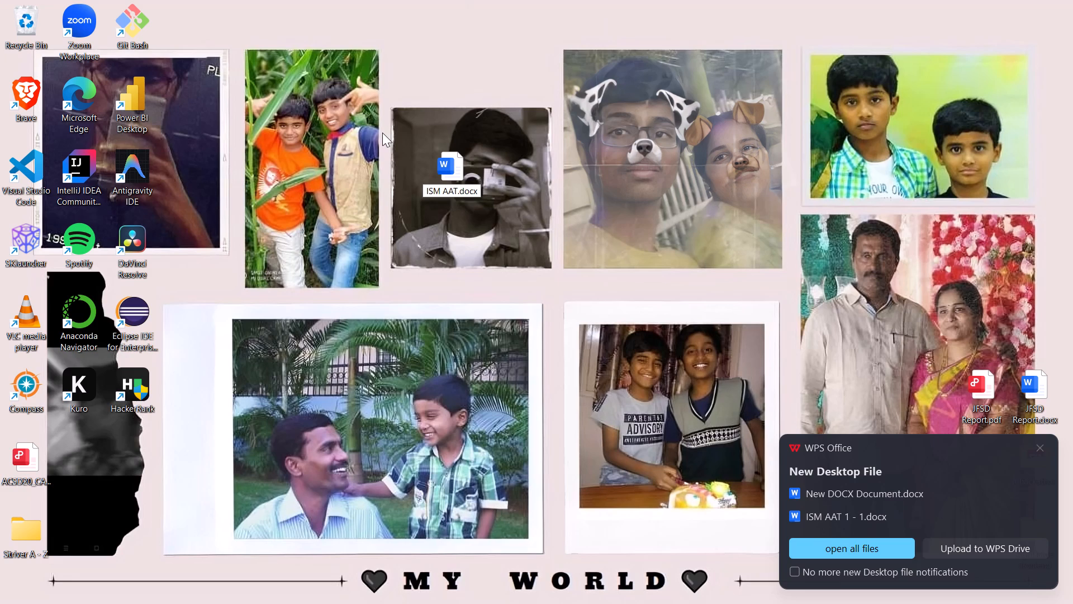
pyautogui.press('BackSpace')
pyautogui.write('T 2 - 2')
pyautogui.press('Return')
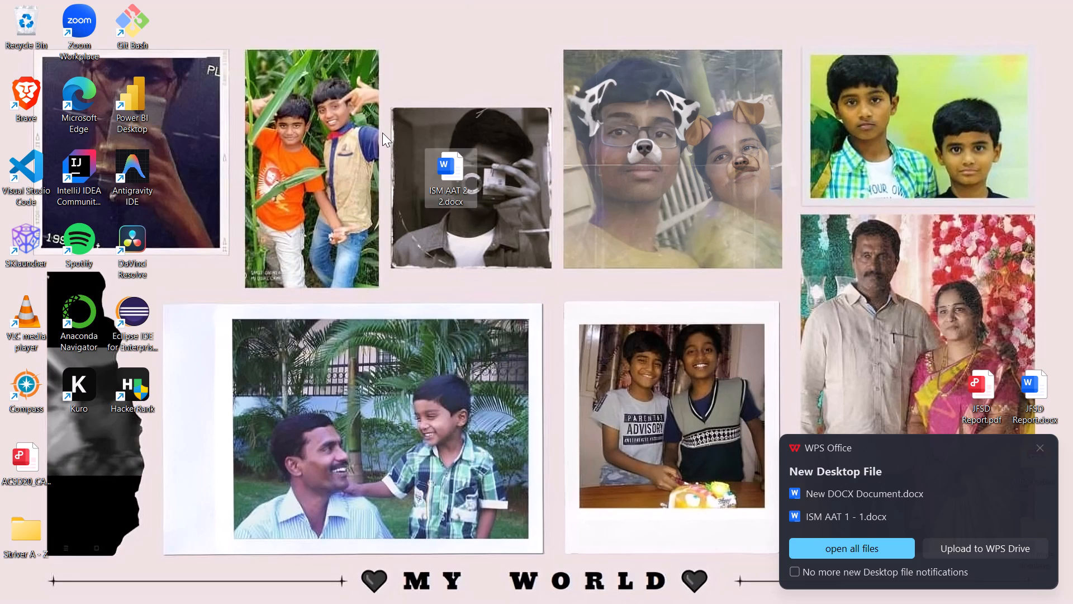
# Open ISM AAT 2 - 2.docx in WPS Office and view its cover page.
pyautogui.press('Return')
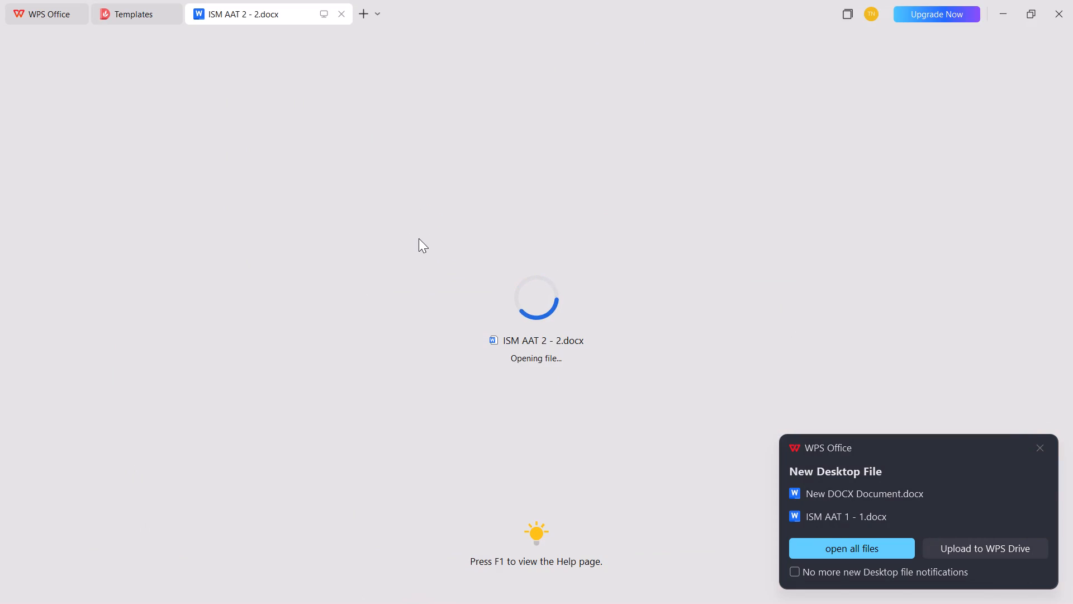
pyautogui.scroll(-2, 426, 320)
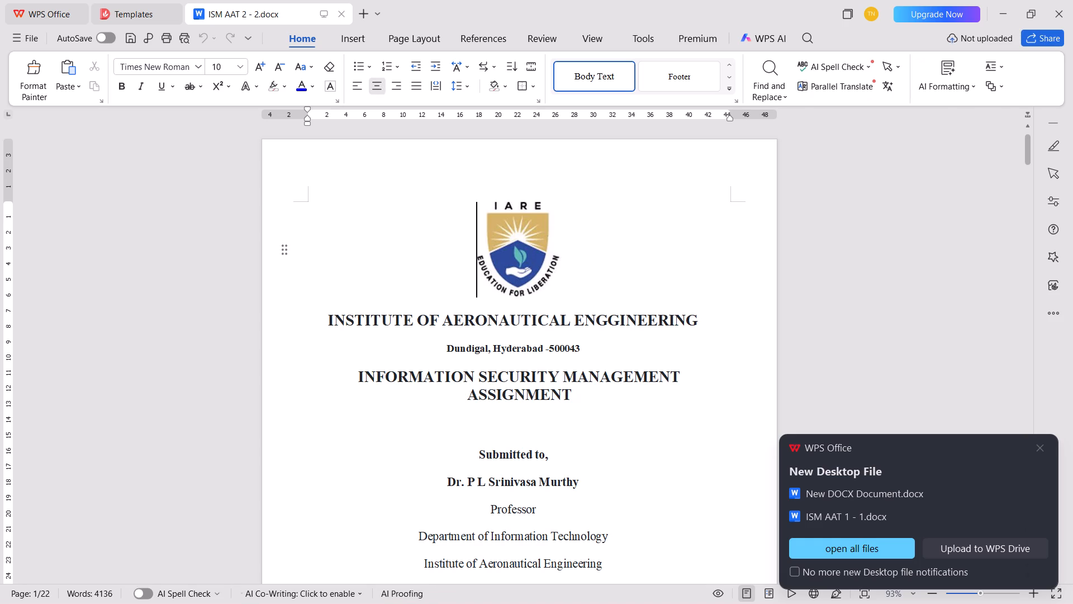
pyautogui.scroll(-4, 527, 243)
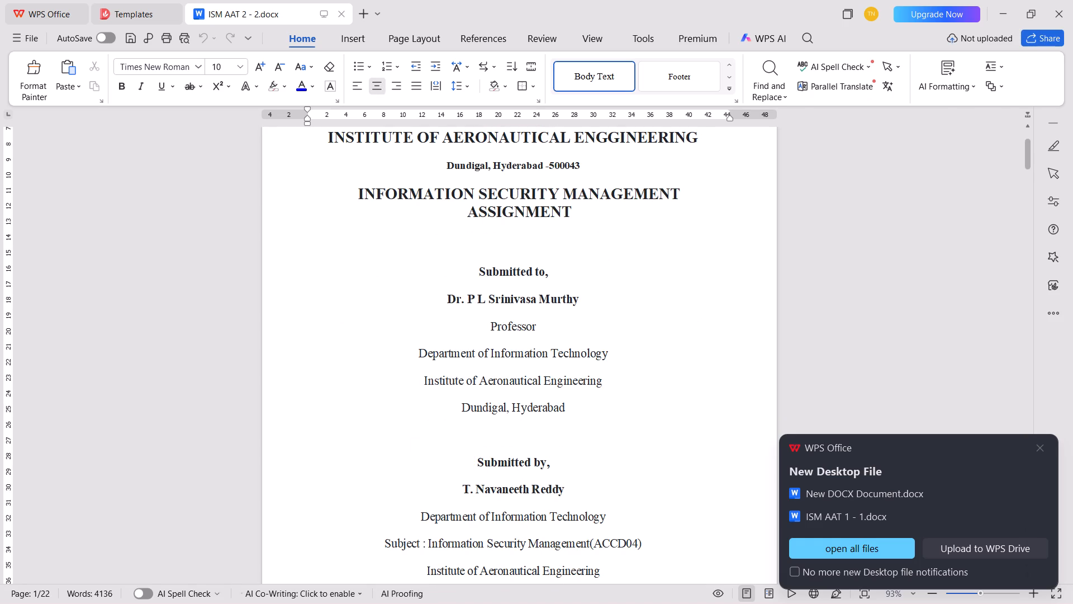
# Delete all the old answers following the cover page, from question 1 on cybersecurity principles through the end of the document.
pyautogui.scroll(-7, 571, 313)
pyautogui.scroll(-4, 452, 309)
pyautogui.click(371, 276)
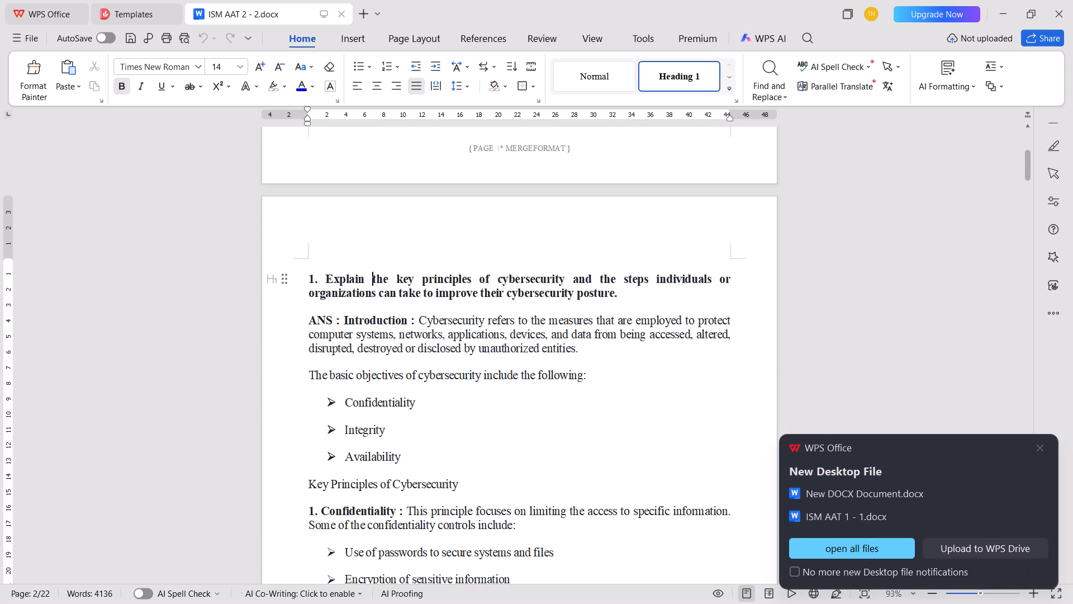
pyautogui.moveTo(293, 272); pyautogui.dragTo(314, 554)
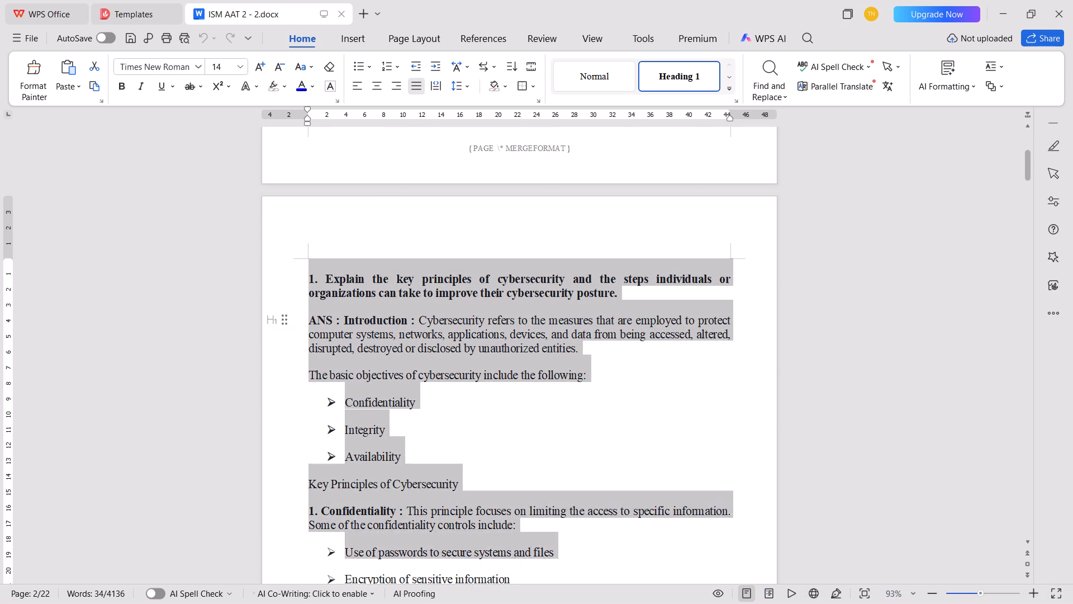
pyautogui.moveTo(314, 554); pyautogui.dragTo(295, 603)
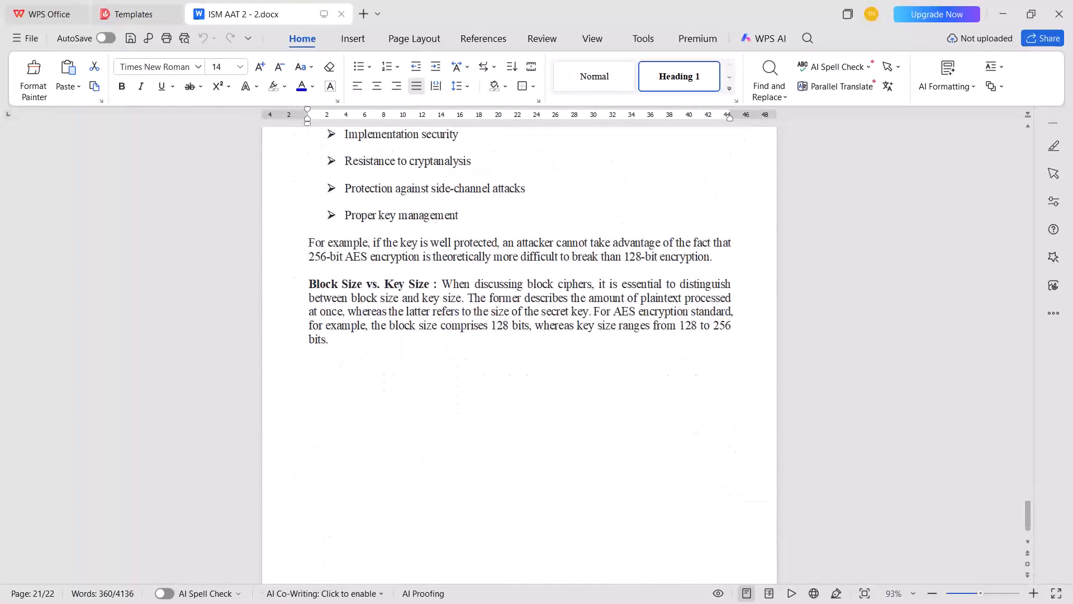
pyautogui.moveTo(295, 603); pyautogui.dragTo(549, 485)
pyautogui.press('Delete')
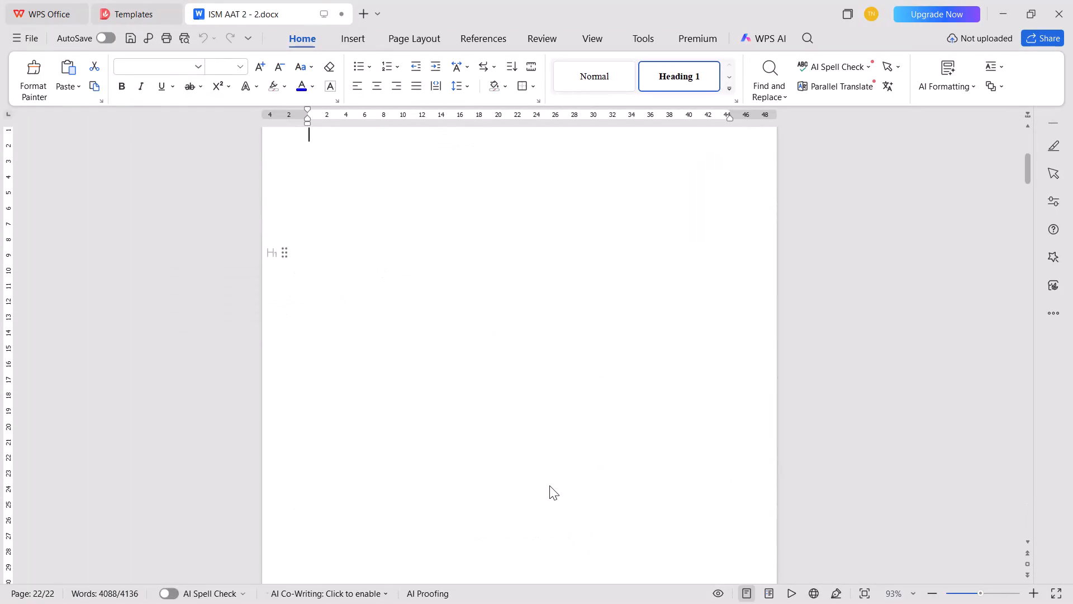
# Remove the leftover empty page after the cover page, keeping the cover's last line as "Dundigal, Hyderabad".
pyautogui.scroll(9, 549, 485)
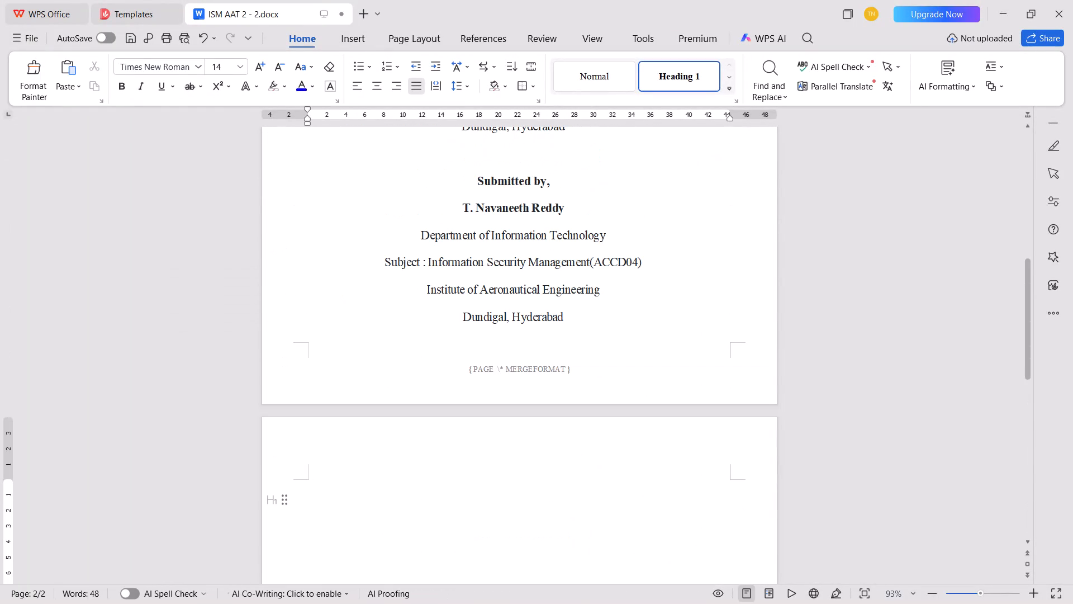
pyautogui.press('BackSpace')
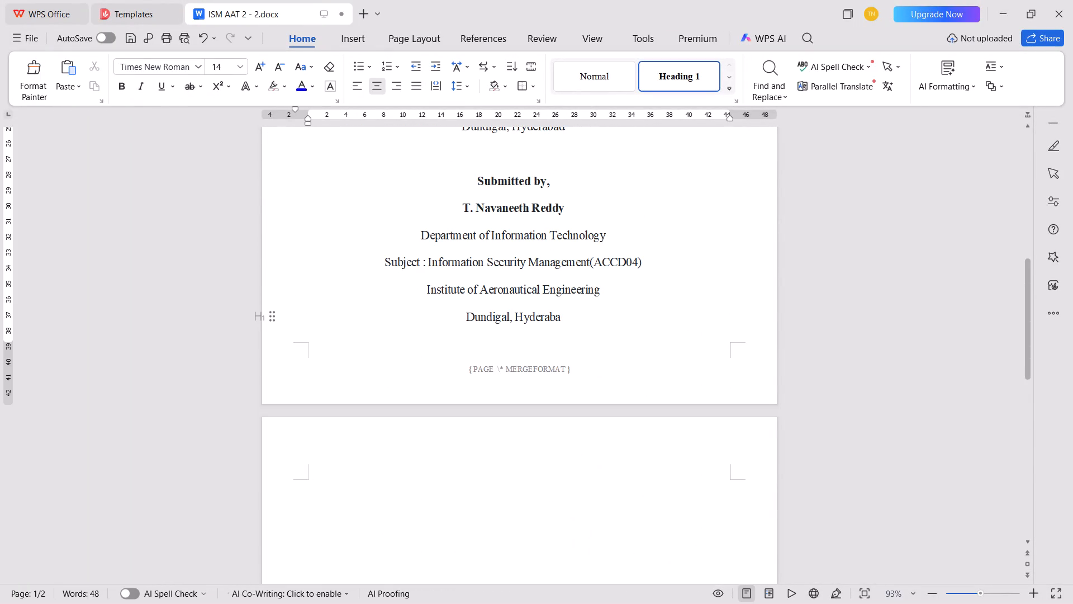
pyautogui.press('d')
pyautogui.press('Right')
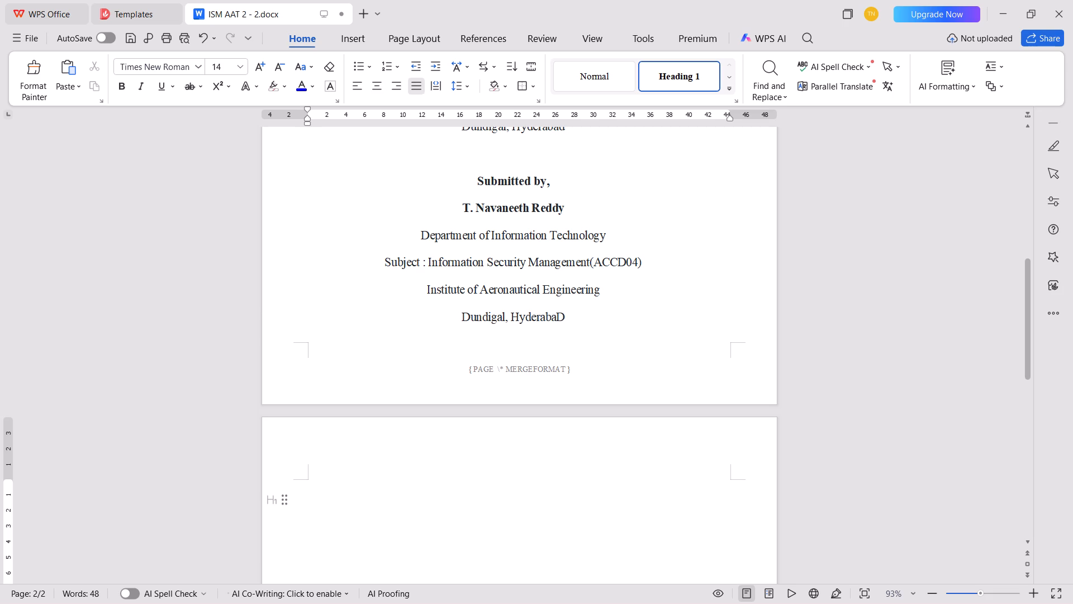
pyautogui.press('BackSpace')
pyautogui.press('Delete')
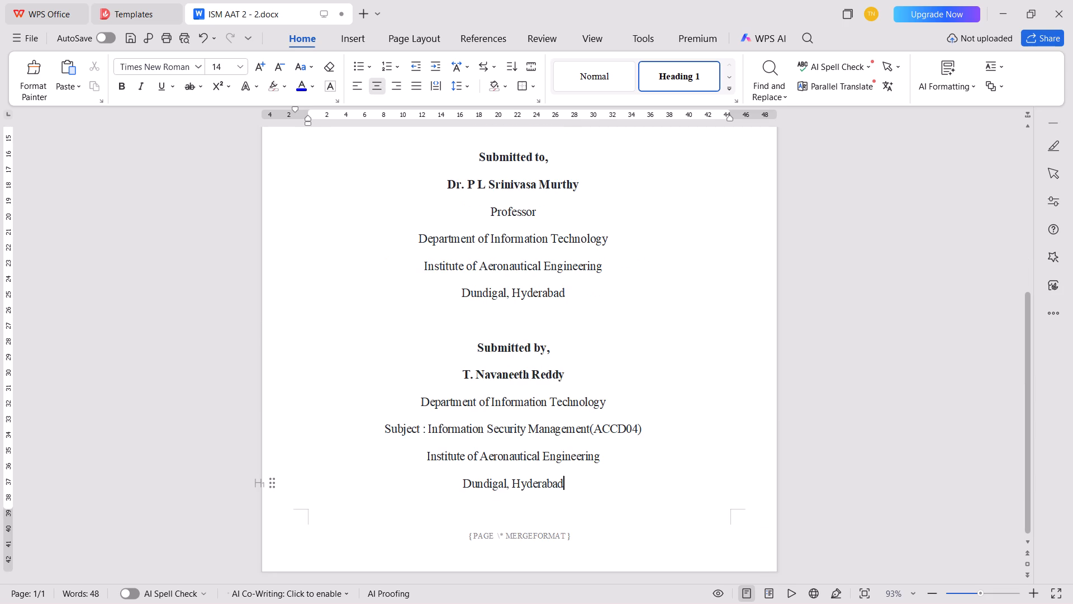
# Insert a blank page directly after the cover page's last line.
pyautogui.press('Right')
pyautogui.press('Right')
pyautogui.press('Right')
pyautogui.click(357, 36)
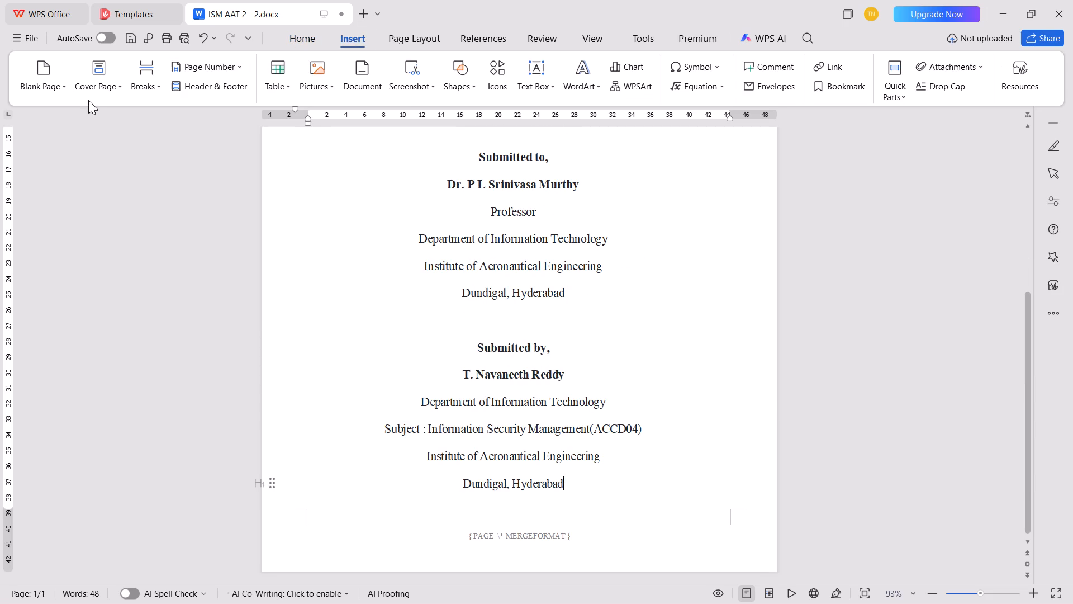
pyautogui.click(20, 89)
pyautogui.click(48, 124)
# Remove the centred alignment from the empty line on the new blank page.
pyautogui.hotkey('alt', 'Tab')
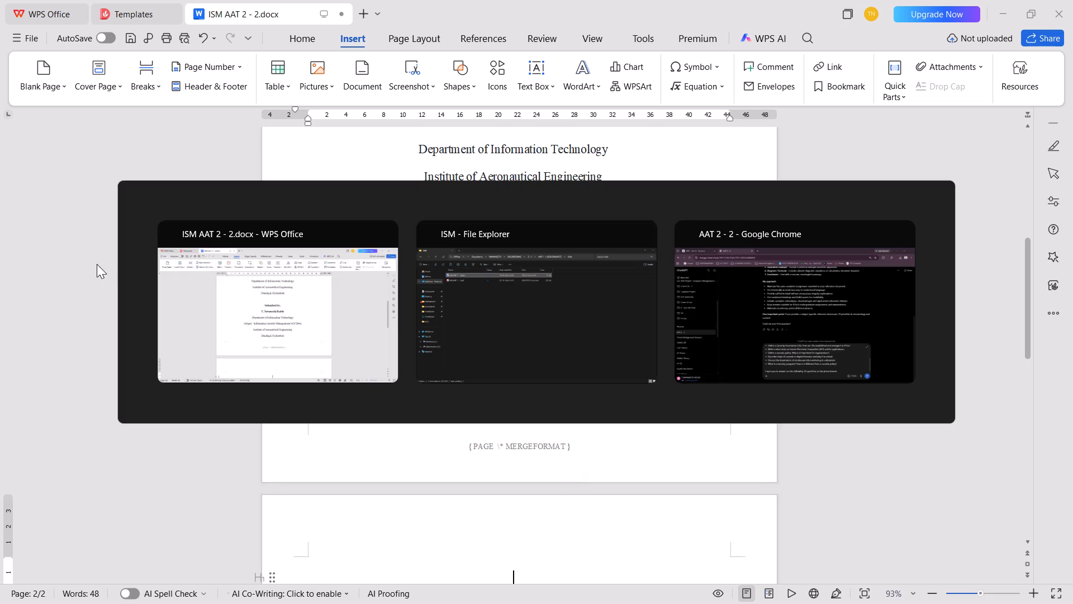
pyautogui.hotkey('alt', 'Tab')
pyautogui.hotkey('alt', 'Tab')
pyautogui.press('BackSpace')
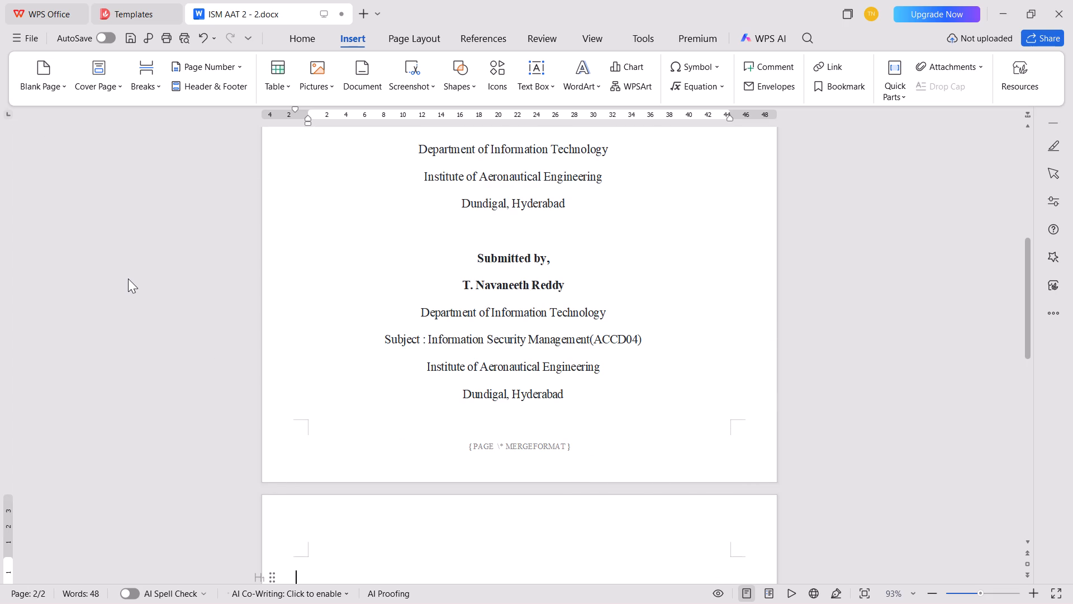
# Apply the Moderate margins preset to the whole document.
pyautogui.hotkey('ctrl', 'a')
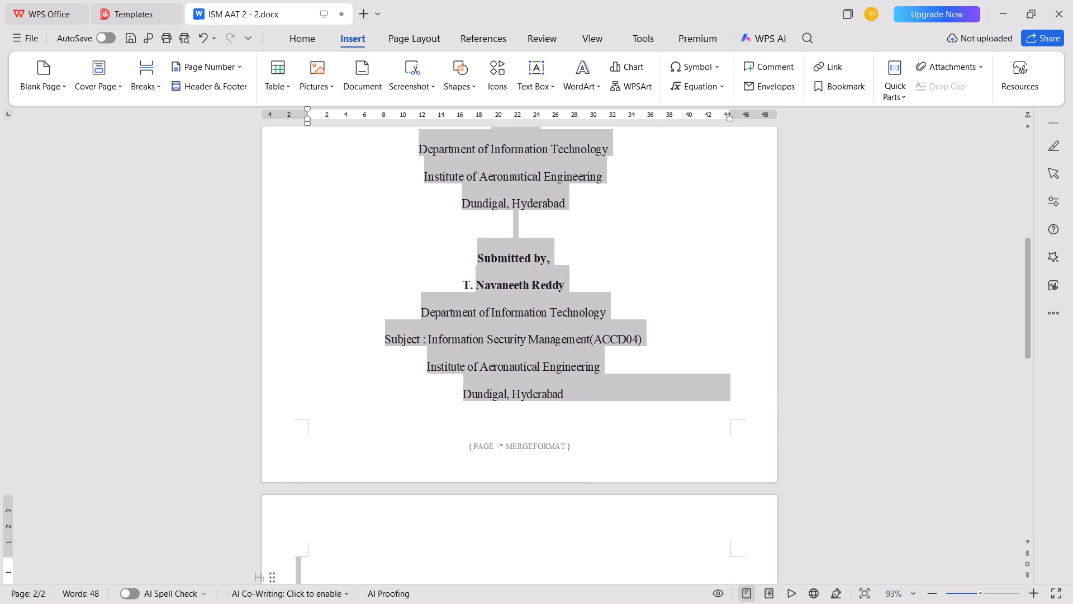
pyautogui.click(411, 31)
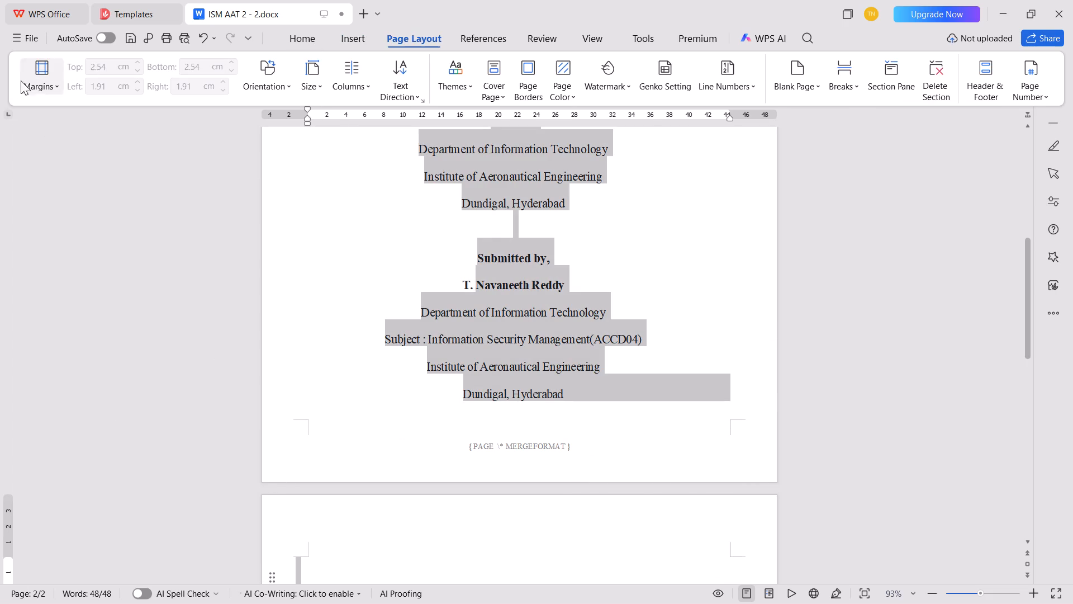
pyautogui.click(33, 91)
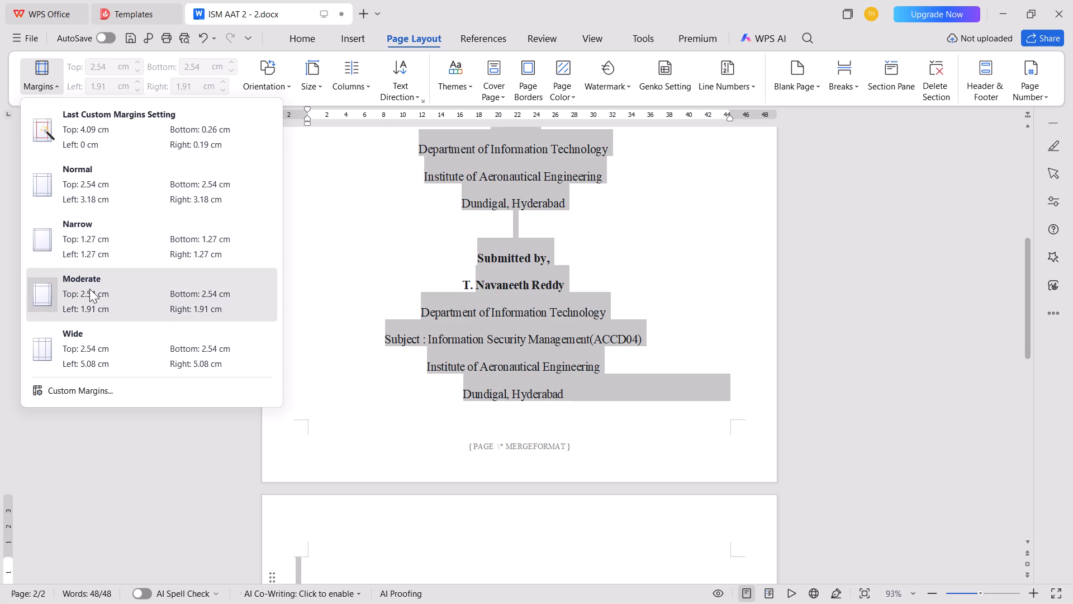
pyautogui.click(89, 289)
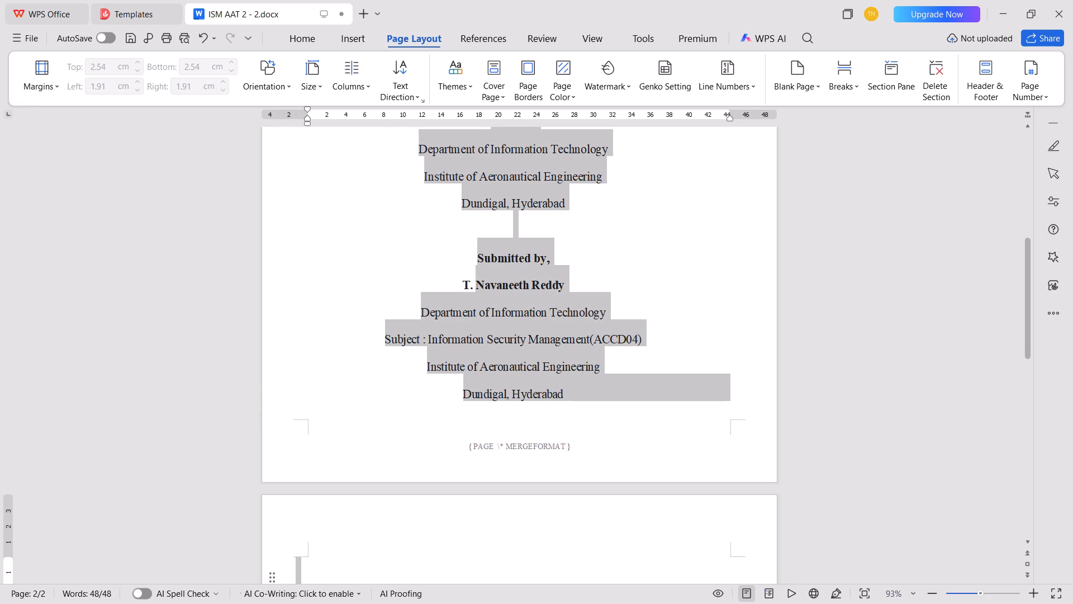
# Move the first-line indent of the empty line on the second page in to the left margin, at 0.
pyautogui.click(344, 564)
pyautogui.scroll(-4, 346, 549)
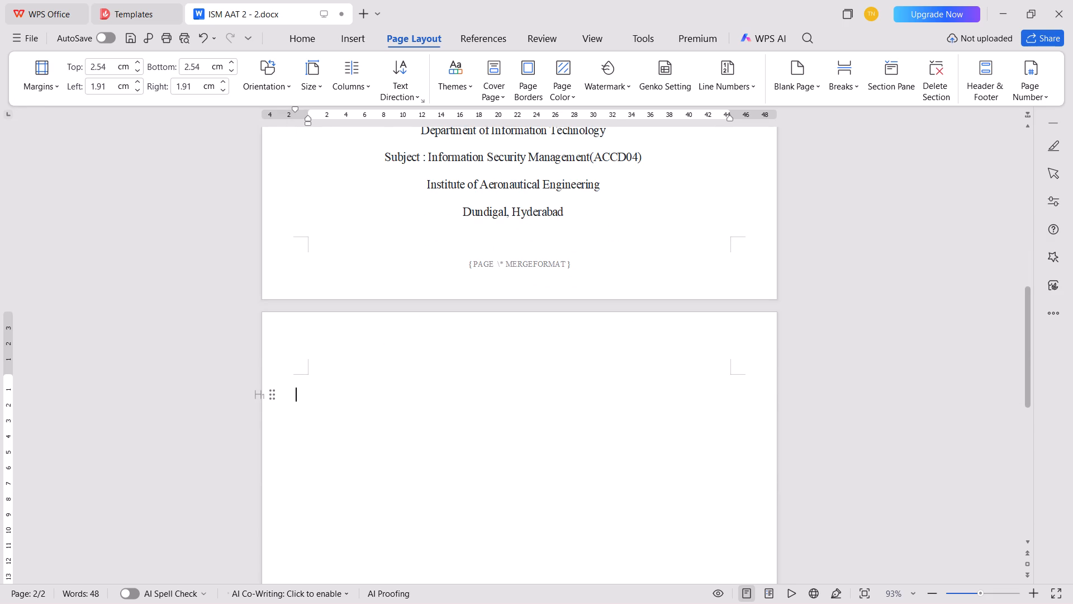
pyautogui.moveTo(295, 108); pyautogui.dragTo(307, 106)
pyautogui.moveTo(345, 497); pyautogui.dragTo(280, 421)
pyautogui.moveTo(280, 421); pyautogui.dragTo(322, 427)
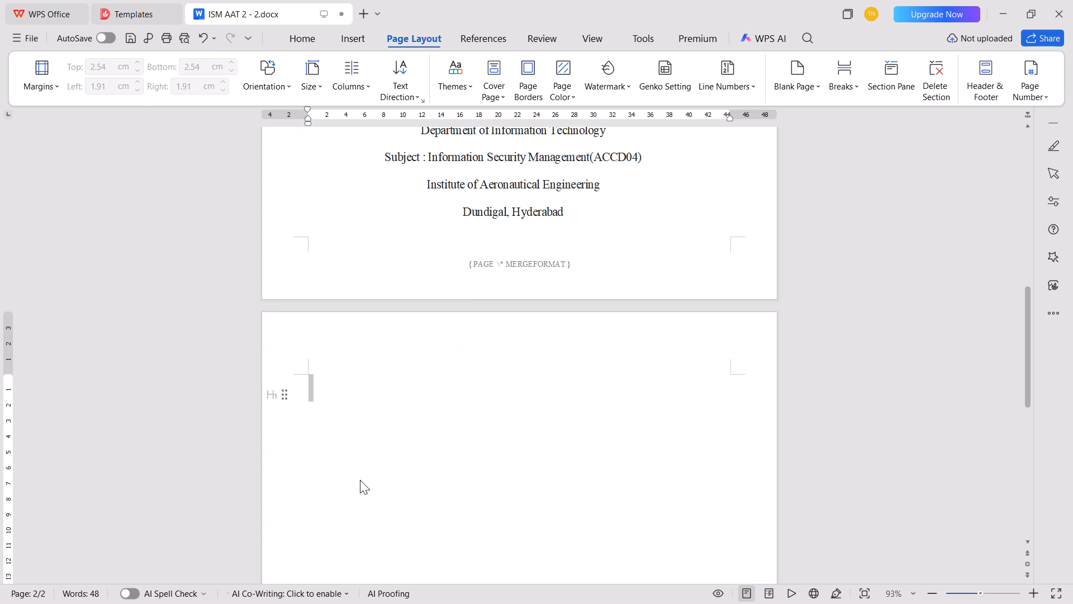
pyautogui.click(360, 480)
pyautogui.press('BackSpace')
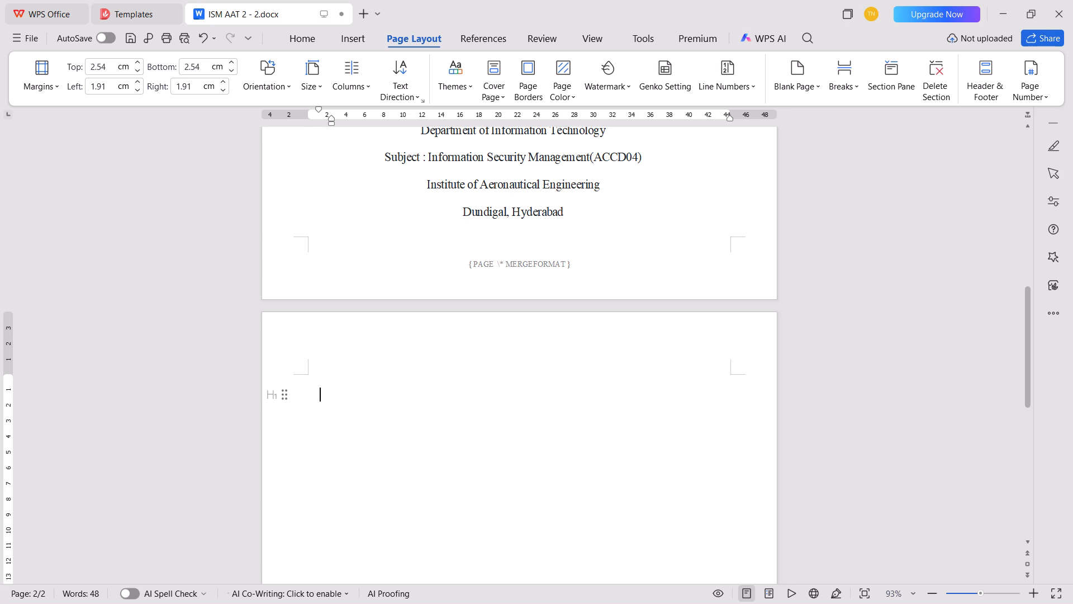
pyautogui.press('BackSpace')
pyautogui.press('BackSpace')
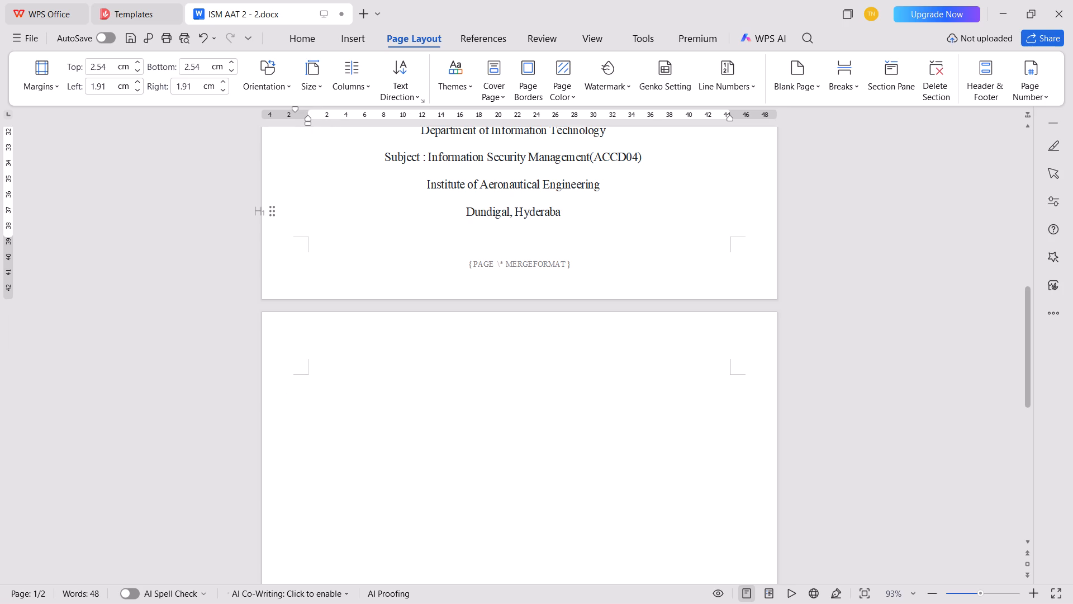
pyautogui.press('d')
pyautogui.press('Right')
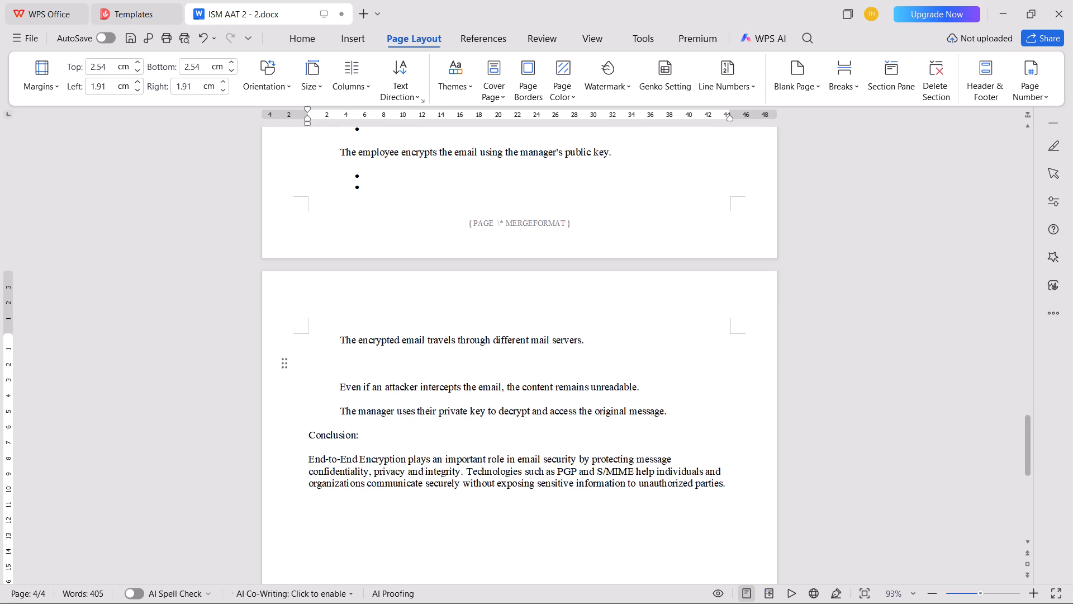
pyautogui.press('BackSpace')
# Remove the empty bullets before and after "The employee encrypts the email using the manager's public key." in the Illustrative Example.
pyautogui.scroll(3, 381, 428)
pyautogui.click(378, 323)
pyautogui.press('BackSpace')
pyautogui.press('BackSpace')
pyautogui.press('BackSpace')
pyautogui.press('BackSpace')
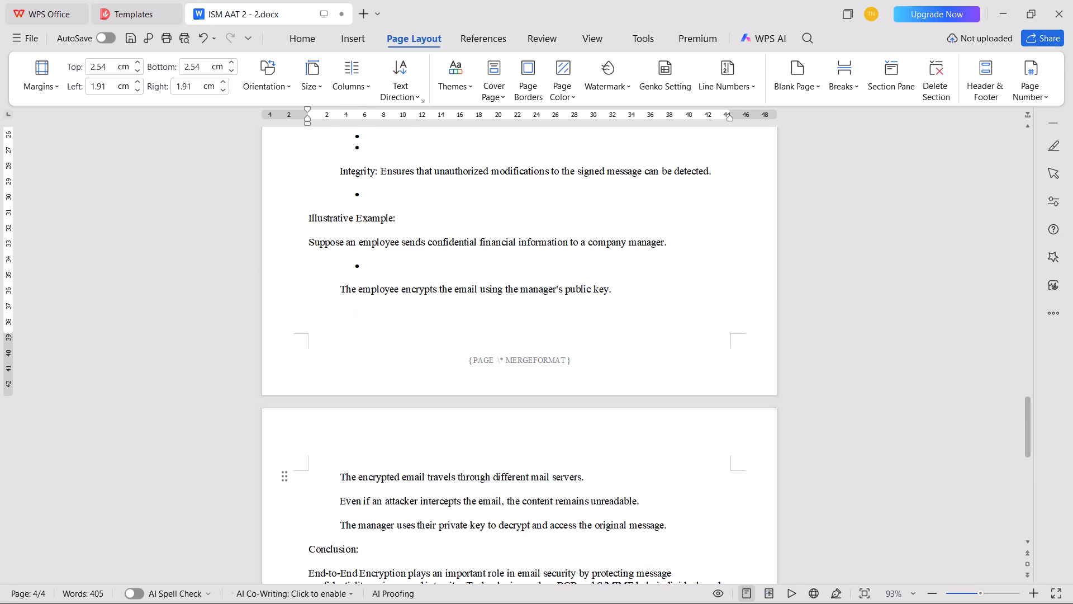
pyautogui.press('BackSpace')
pyautogui.click(384, 279)
pyautogui.press('BackSpace')
pyautogui.press('BackSpace')
pyautogui.scroll(4, 379, 364)
pyautogui.press('BackSpace')
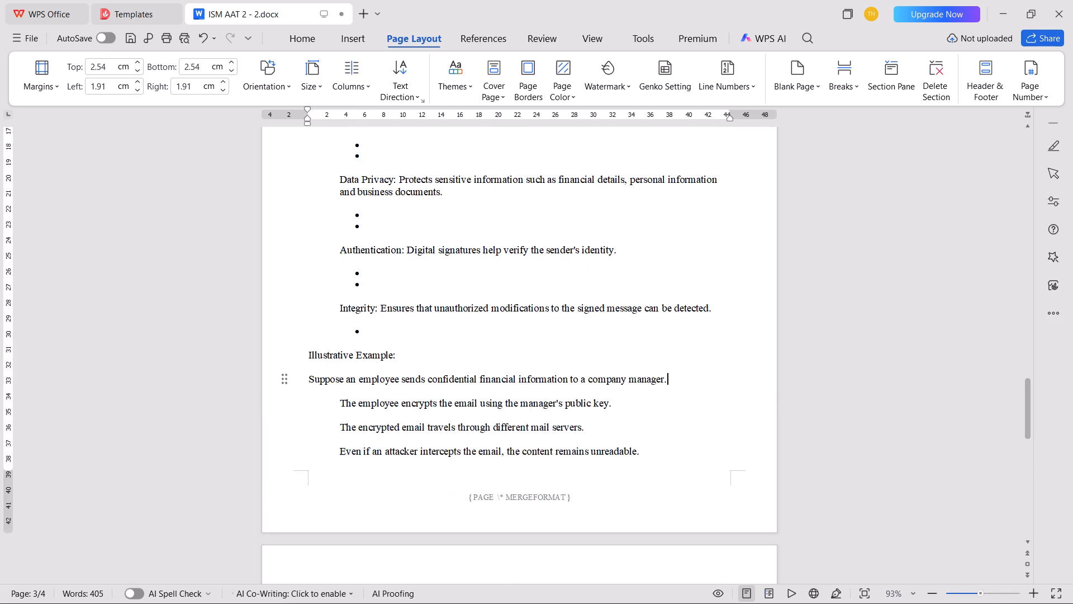
# Remove the empty bullets between the Data Privacy paragraph and the Illustrative Example heading.
pyautogui.click(381, 328)
pyautogui.press('BackSpace')
pyautogui.press('BackSpace')
pyautogui.press('BackSpace')
pyautogui.click(383, 288)
pyautogui.press('BackSpace')
pyautogui.press('BackSpace')
pyautogui.press('BackSpace')
pyautogui.press('BackSpace')
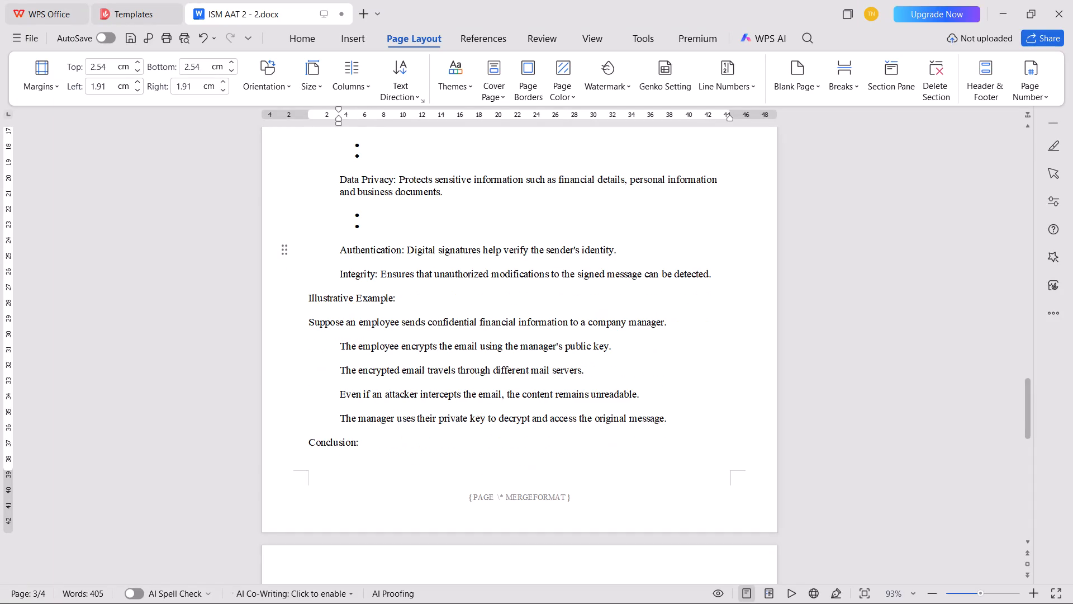
pyautogui.click(377, 229)
pyautogui.press('BackSpace')
pyautogui.press('BackSpace')
pyautogui.press('BackSpace')
pyautogui.press('BackSpace')
# Remove the empty bullets between the How E2EE Enhances Privacy heading and the Data Privacy paragraph.
pyautogui.scroll(3, 372, 402)
pyautogui.click(376, 306)
pyautogui.press('BackSpace')
pyautogui.press('BackSpace')
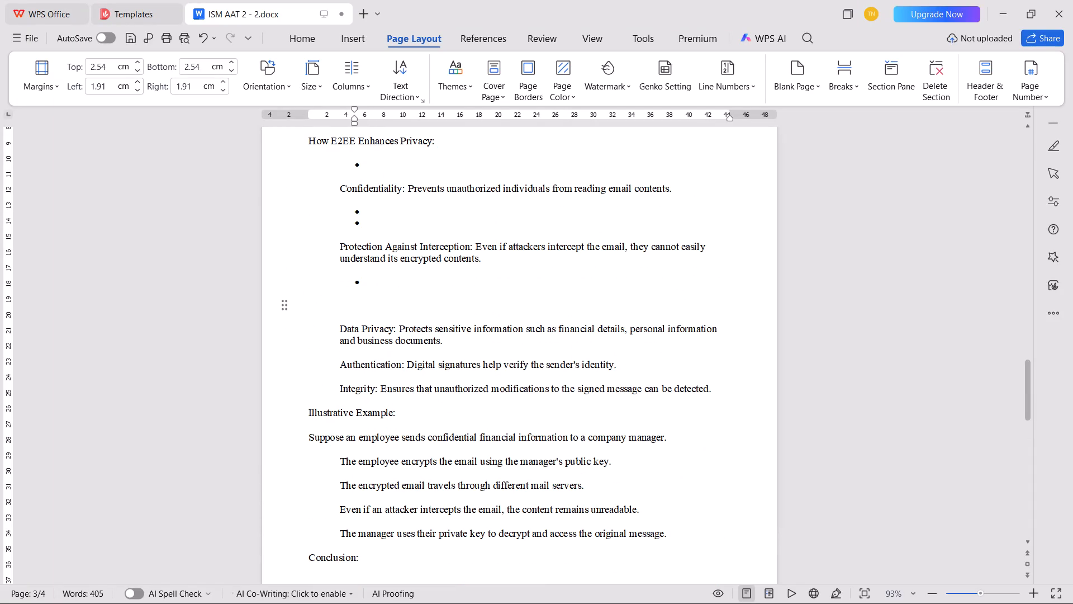
pyautogui.press('BackSpace')
pyautogui.press('BackSpace')
pyautogui.click(372, 231)
pyautogui.press('BackSpace')
pyautogui.press('BackSpace')
pyautogui.press('BackSpace')
pyautogui.press('BackSpace')
pyautogui.scroll(3, 376, 427)
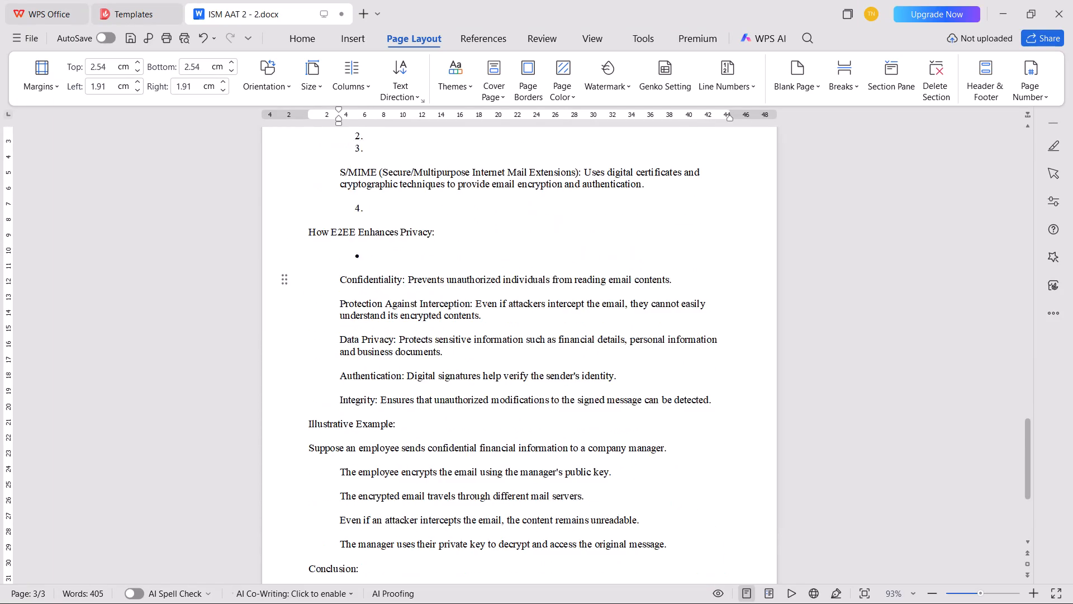
pyautogui.click(363, 304)
pyautogui.press('BackSpace')
pyautogui.press('BackSpace')
pyautogui.press('BackSpace')
# Remove the empty numbered items before and after the S/MIME paragraph under Common Technologies Used.
pyautogui.click(383, 257)
pyautogui.press('BackSpace')
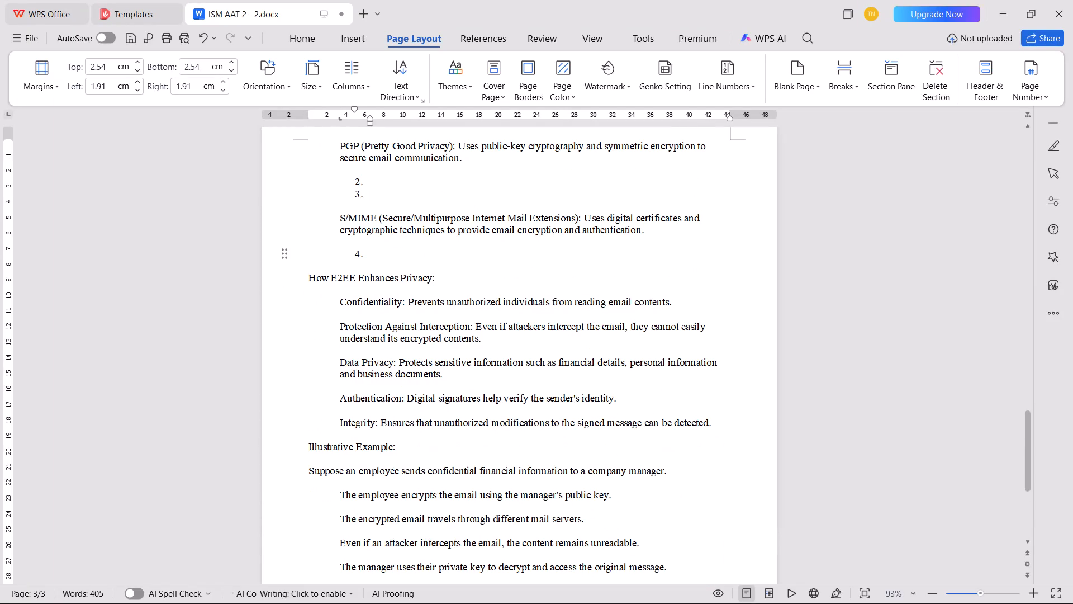
pyautogui.press('BackSpace')
pyautogui.press('BackSpace')
pyautogui.scroll(2, 406, 423)
pyautogui.scroll(-1, 406, 423)
pyautogui.scroll(1, 406, 423)
pyautogui.click(371, 291)
pyautogui.press('BackSpace')
pyautogui.press('BackSpace')
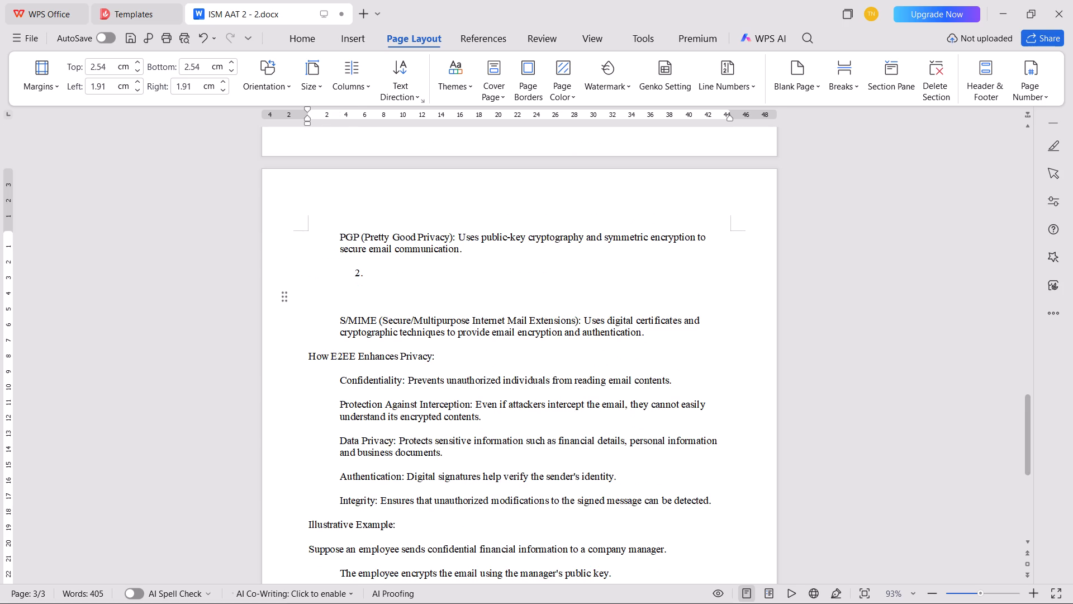
pyautogui.press('BackSpace')
pyautogui.scroll(5, 352, 509)
pyautogui.press('BackSpace')
# Remove the empty numbered items just before and after the Common Technologies Used heading, keeping the heading's colon.
pyautogui.click(387, 262)
pyautogui.press('BackSpace')
pyautogui.press('BackSpace')
pyautogui.press('BackSpace')
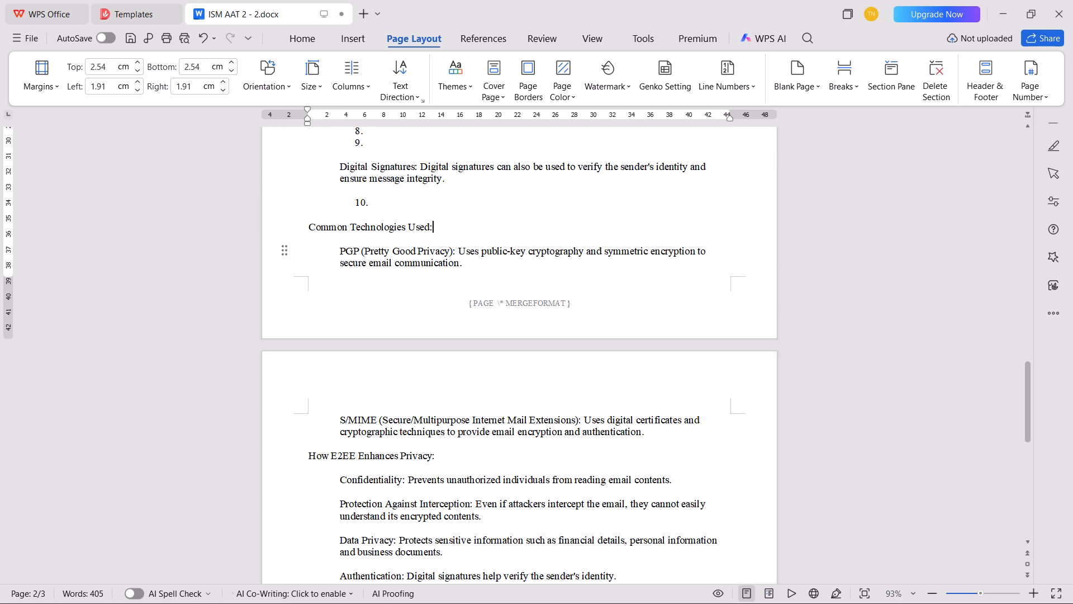
pyautogui.press('BackSpace')
pyautogui.click(394, 216)
pyautogui.hotkey('ctrl', 'z')
pyautogui.press('BackSpace')
pyautogui.click(405, 203)
pyautogui.press('BackSpace')
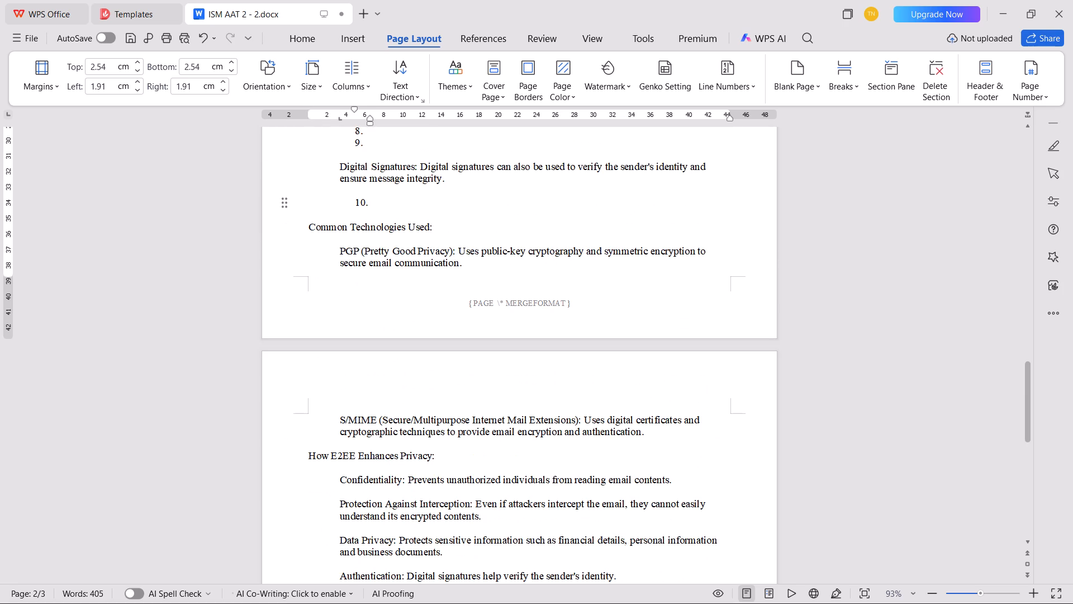
pyautogui.press('BackSpace')
pyautogui.press('BackSpace')
# Remove the empty numbered items between the Secure Transmission and Digital Signatures paragraphs.
pyautogui.scroll(3, 407, 352)
pyautogui.click(382, 279)
pyautogui.press('BackSpace')
pyautogui.press('BackSpace')
pyautogui.press('BackSpace')
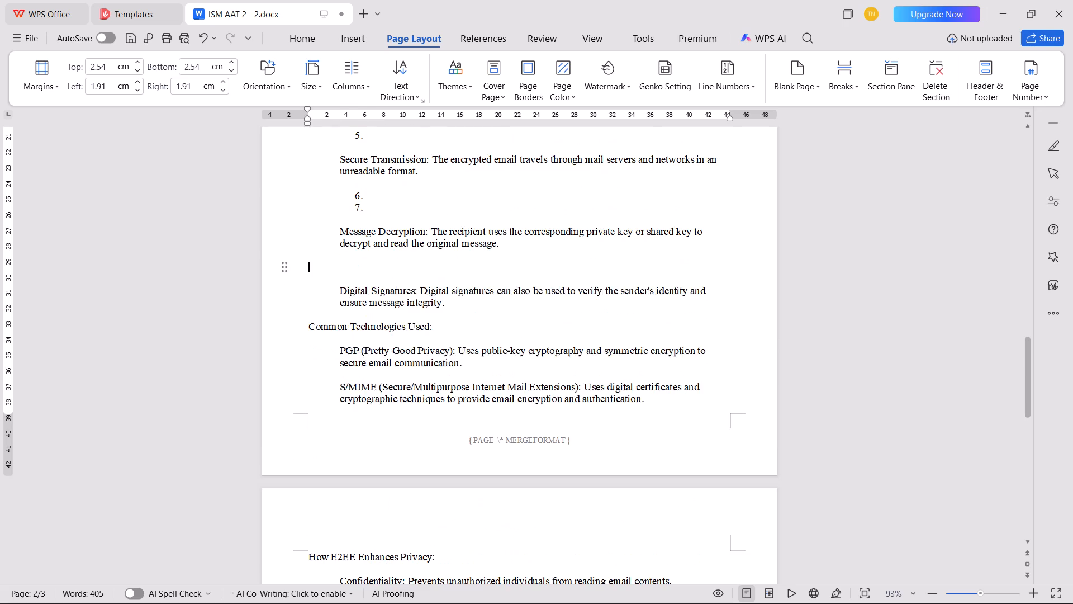
pyautogui.press('BackSpace')
pyautogui.click(383, 220)
pyautogui.press('BackSpace')
pyautogui.press('BackSpace')
pyautogui.press('BackSpace')
pyautogui.scroll(3, 383, 393)
pyautogui.press('BackSpace')
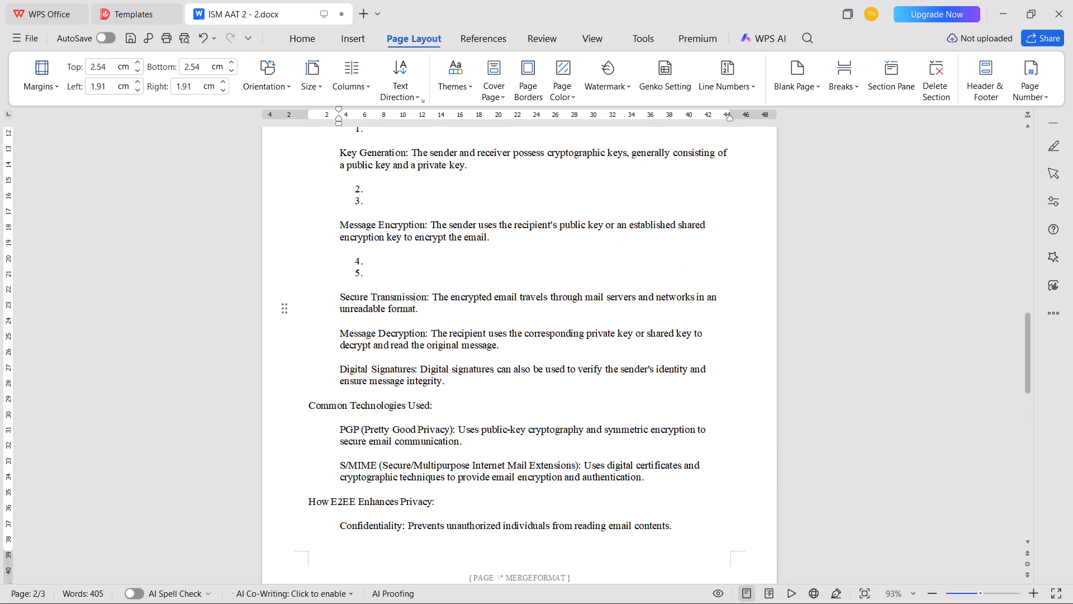
# Remove the empty numbered items between the How End-to-End Encryption Works heading and the Secure Transmission paragraph.
pyautogui.click(367, 270)
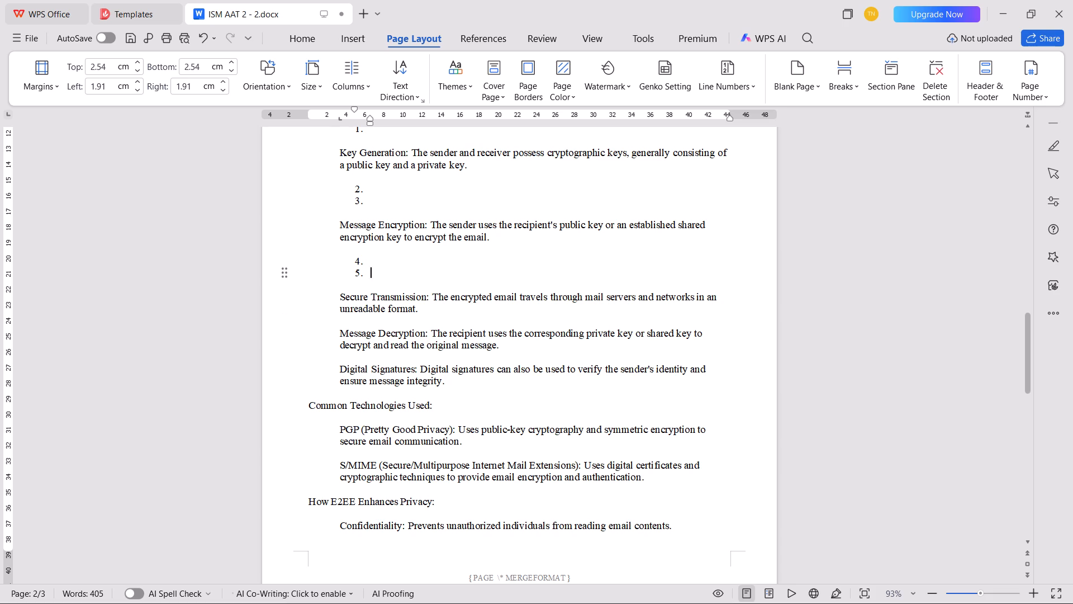
pyautogui.press('BackSpace')
pyautogui.press('BackSpace')
pyautogui.press('BackSpace')
pyautogui.press('BackSpace')
pyautogui.click(383, 208)
pyautogui.press('BackSpace')
pyautogui.press('BackSpace')
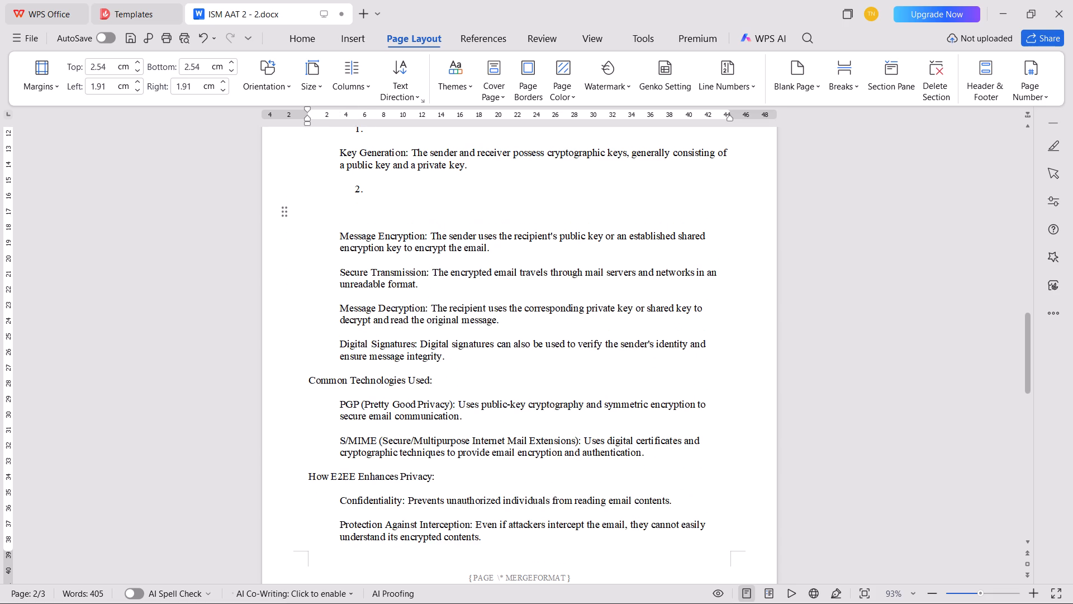
pyautogui.scroll(3, 410, 398)
pyautogui.press('BackSpace')
pyautogui.press('BackSpace')
pyautogui.click(377, 264)
pyautogui.press('BackSpace')
pyautogui.press('BackSpace')
pyautogui.press('BackSpace')
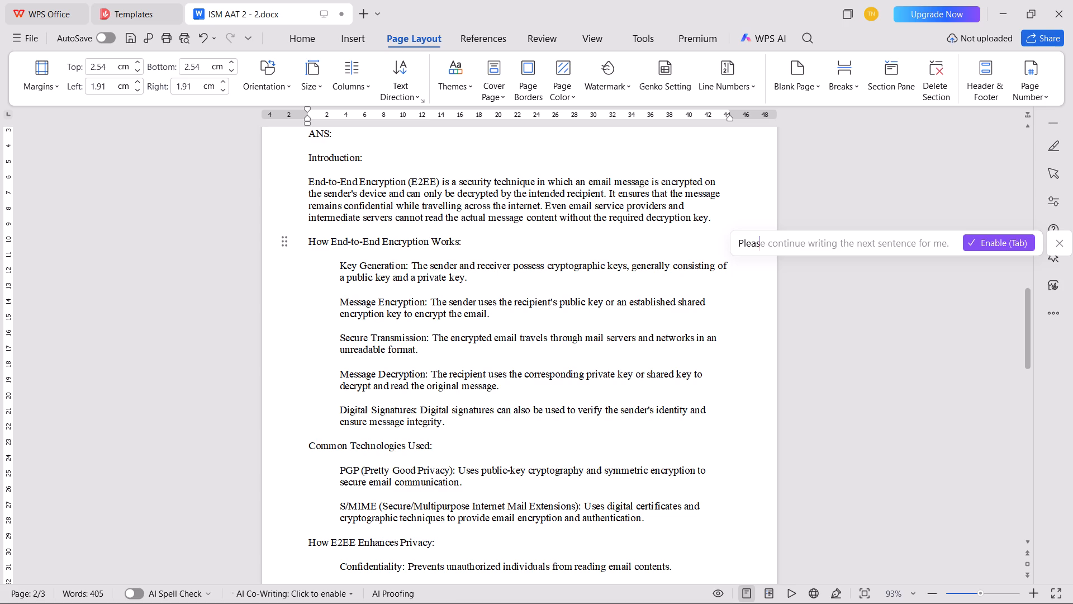
# Join the Introduction heading onto the ANS: line, separated by a space.
pyautogui.scroll(6, 360, 522)
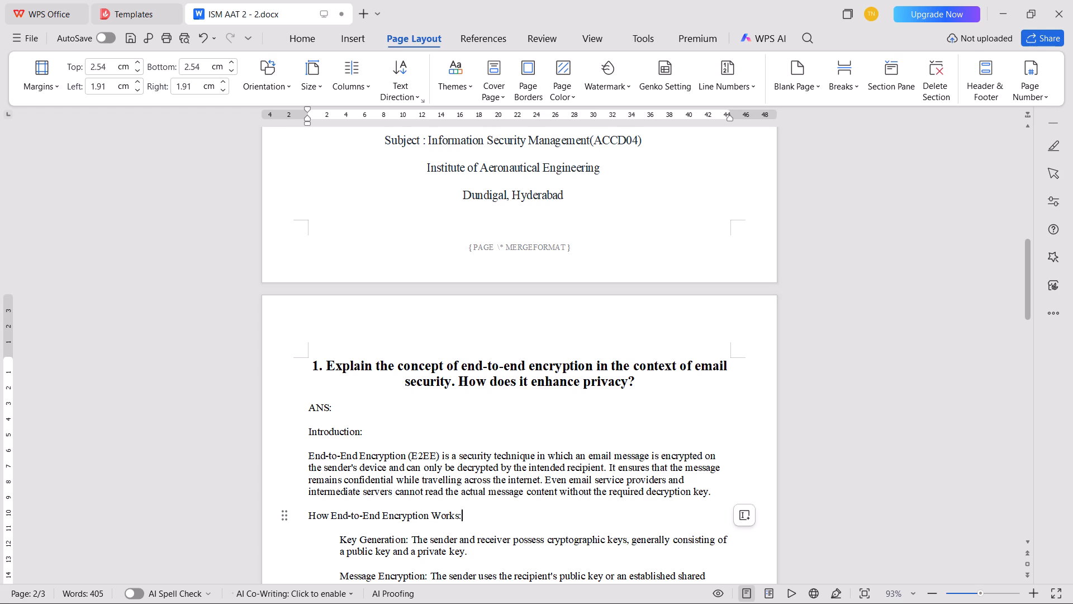
pyautogui.click(305, 435)
pyautogui.press('BackSpace')
pyautogui.press('space')
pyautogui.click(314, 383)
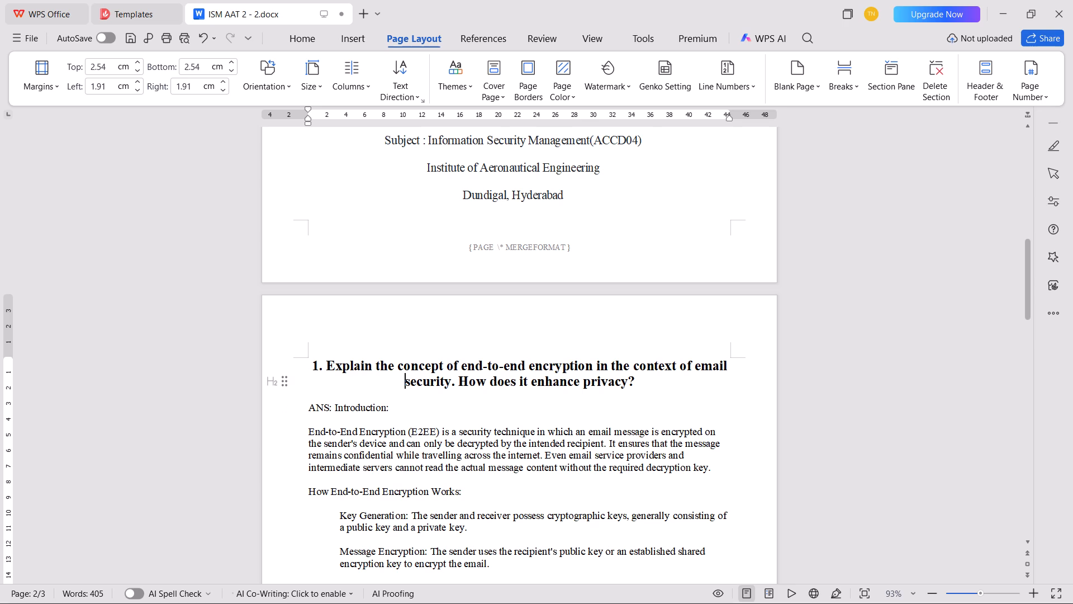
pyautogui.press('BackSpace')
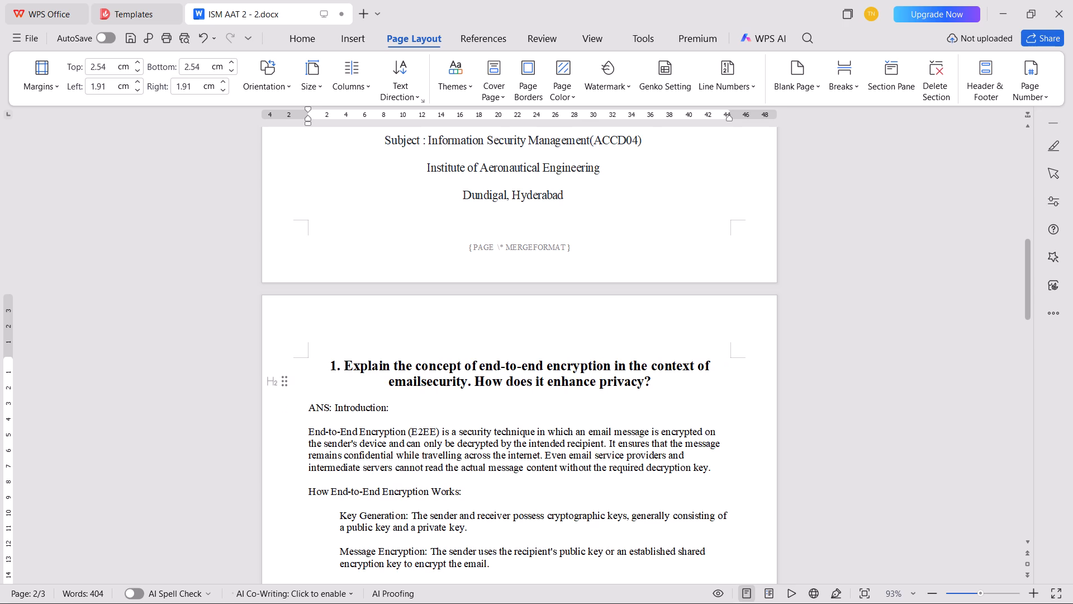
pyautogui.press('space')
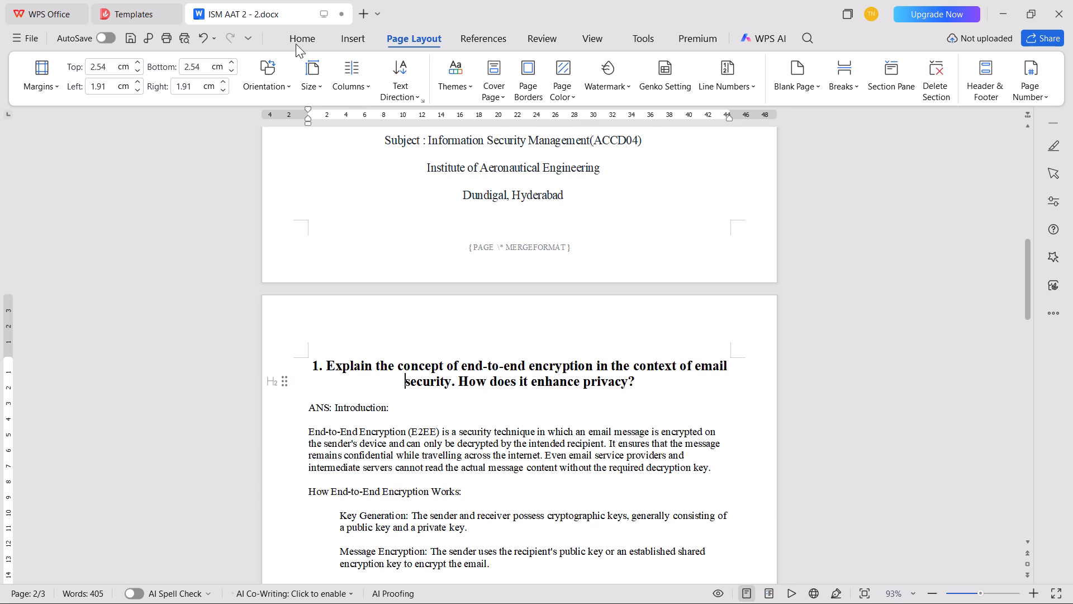
# Justify the whole question 1 text, from its heading through the Conclusion paragraph.
pyautogui.click(293, 36)
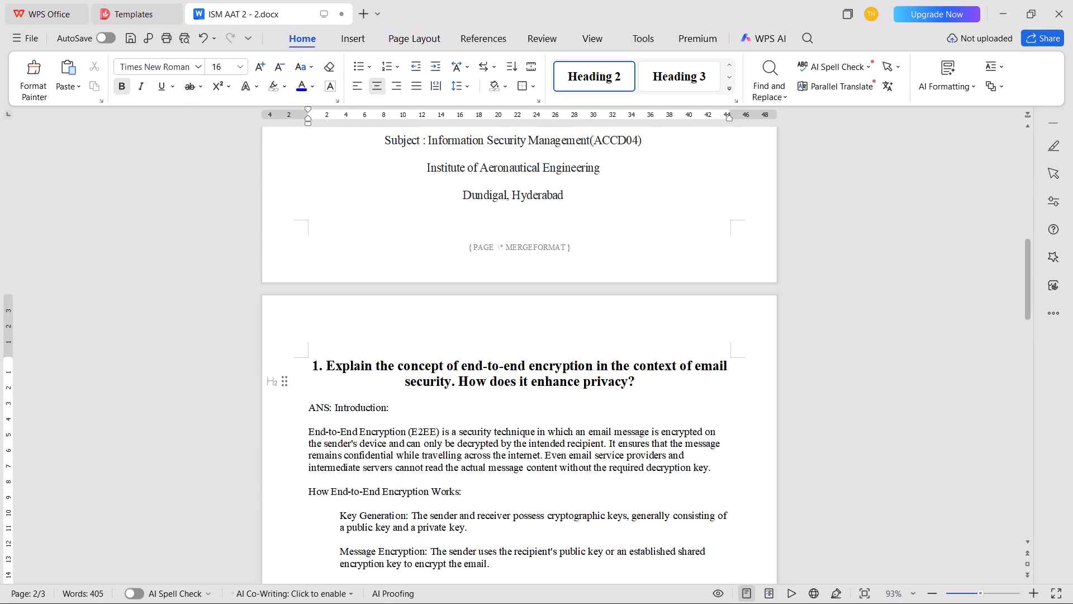
pyautogui.moveTo(285, 361); pyautogui.dragTo(302, 477)
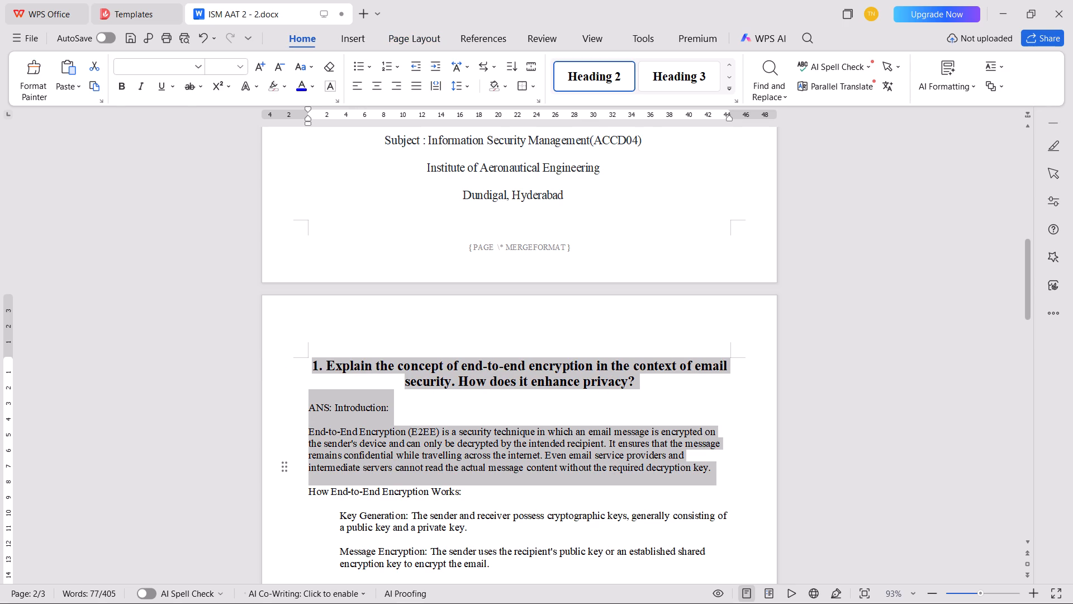
pyautogui.click(365, 372)
pyautogui.click(290, 369)
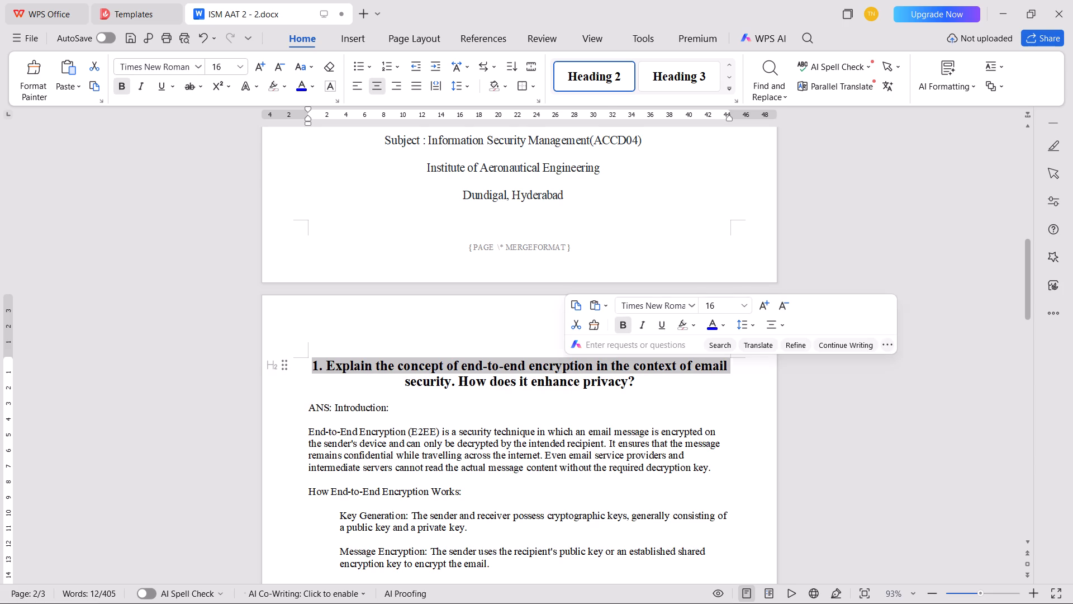
pyautogui.click(295, 365)
pyautogui.moveTo(301, 361); pyautogui.dragTo(308, 603)
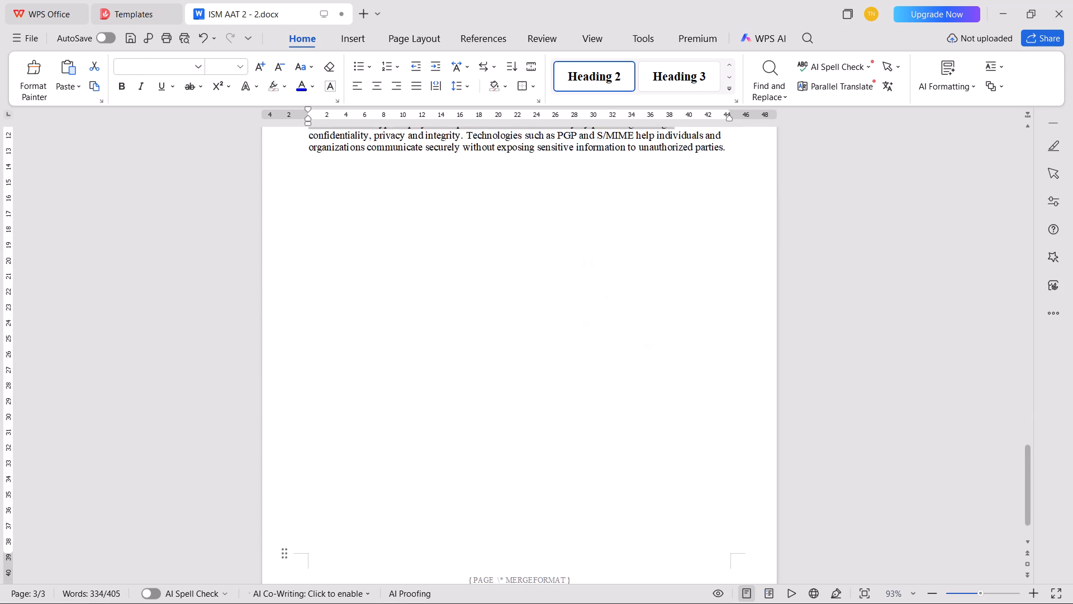
pyautogui.moveTo(308, 603); pyautogui.dragTo(352, 204)
pyautogui.scroll(3, 337, 166)
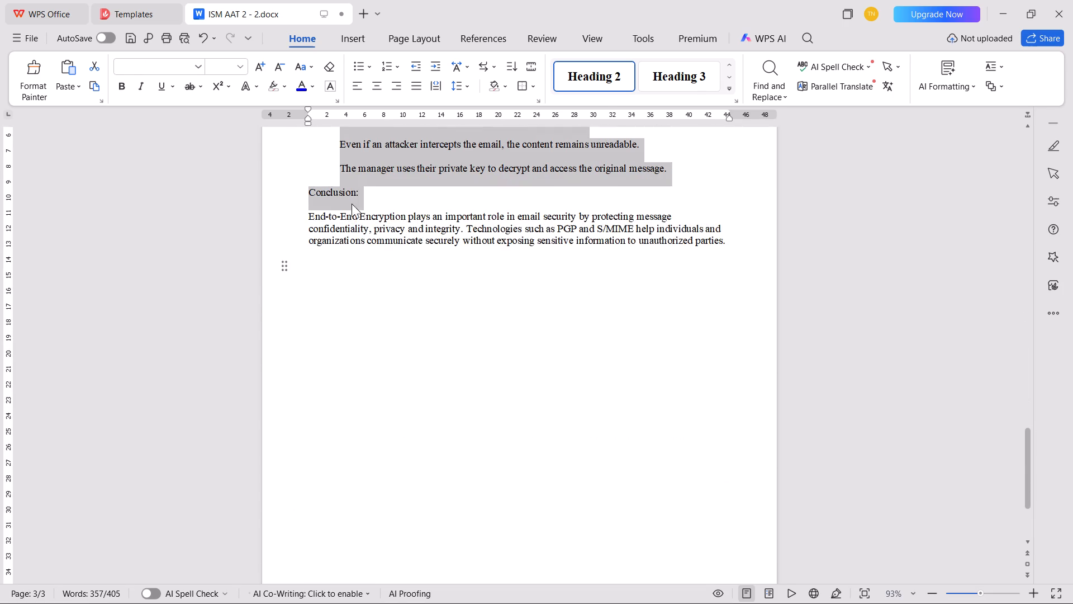
pyautogui.moveTo(352, 204); pyautogui.dragTo(300, 265)
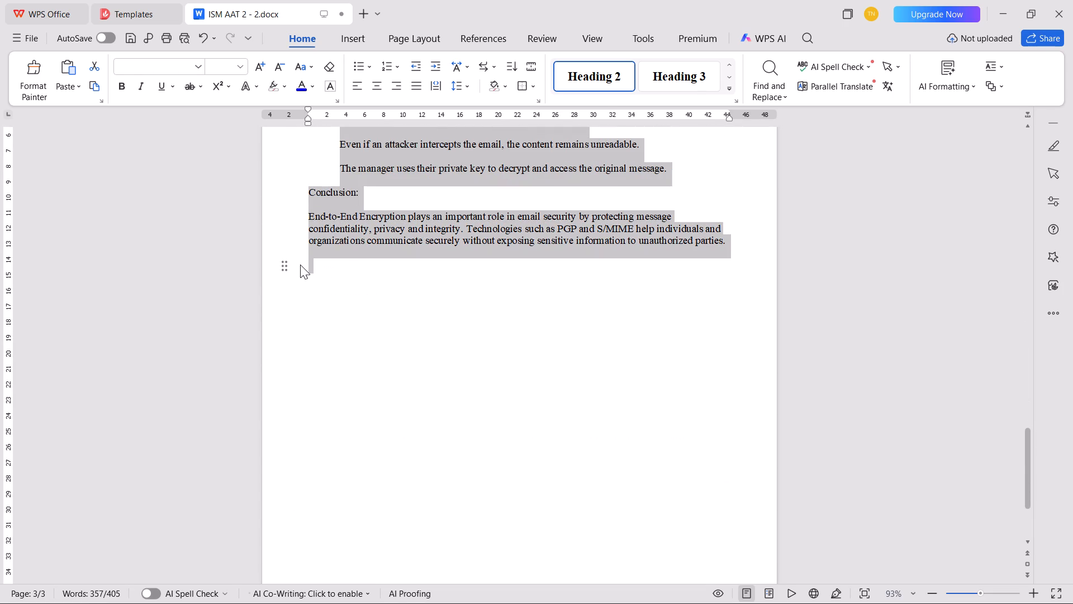
pyautogui.moveTo(300, 265); pyautogui.dragTo(293, 257)
pyautogui.hotkey('ctrl', 'j')
pyautogui.scroll(9, 294, 256)
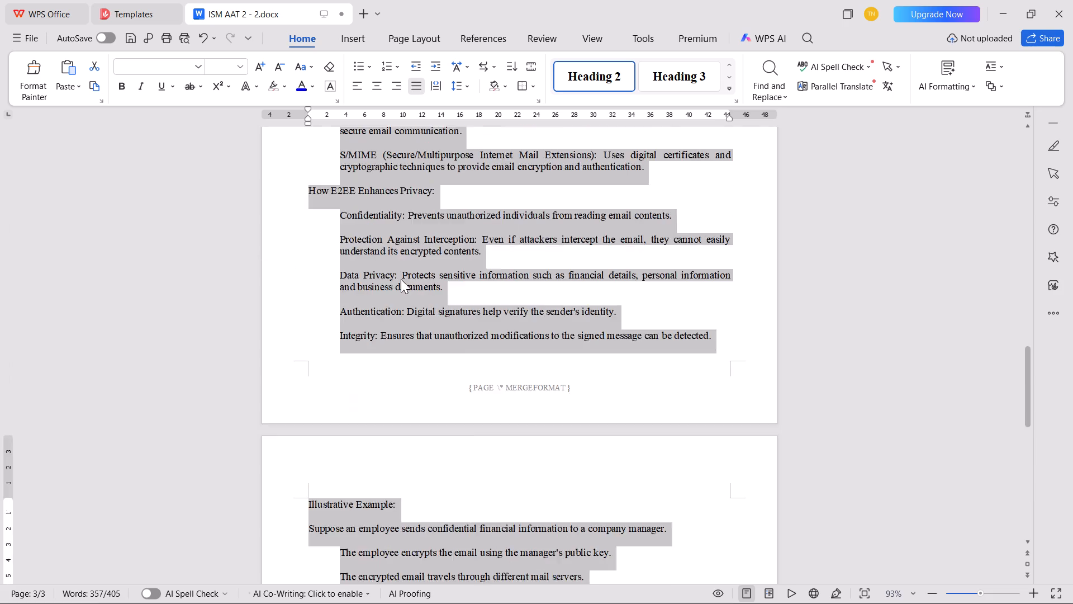
pyautogui.scroll(12, 401, 279)
pyautogui.click(431, 223)
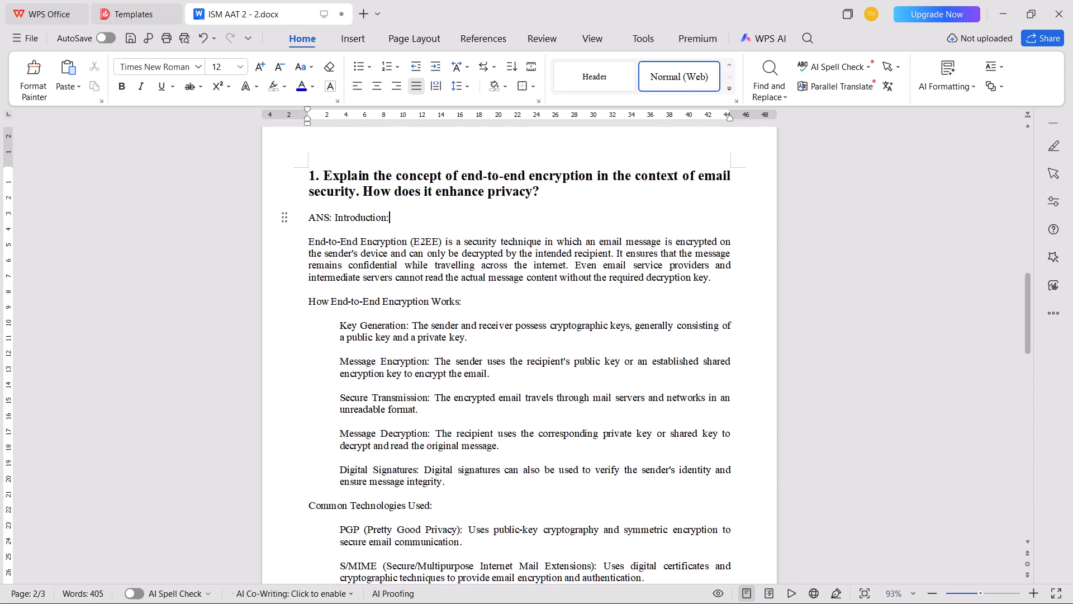
# Set the question 1 heading's font size to 14.
pyautogui.click(340, 187)
pyautogui.click(364, 249)
pyautogui.doubleClick(327, 177)
pyautogui.moveTo(327, 177); pyautogui.dragTo(329, 183)
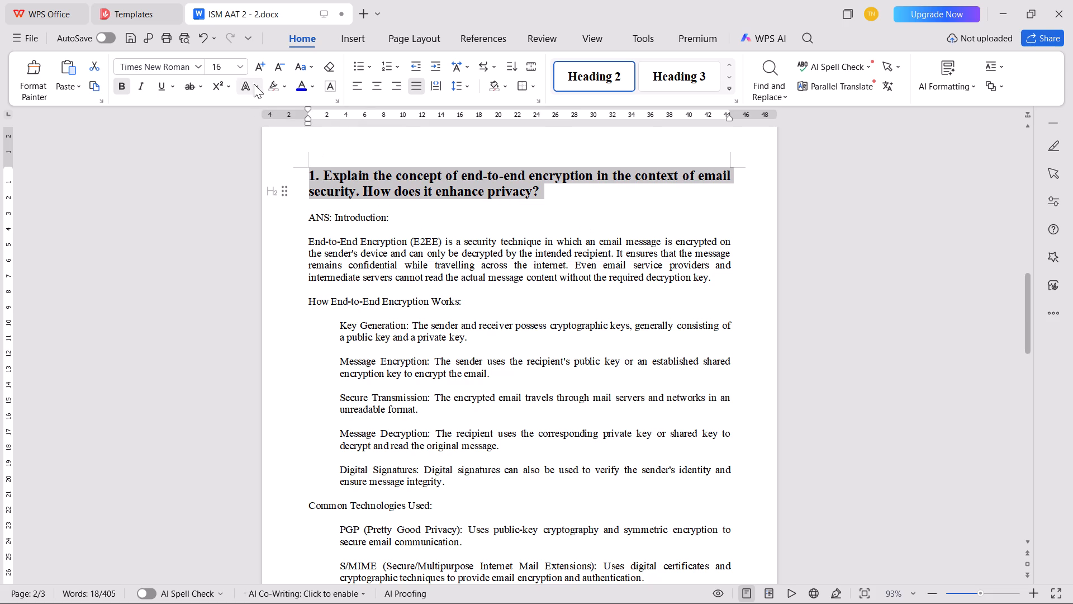
pyautogui.click(221, 69)
pyautogui.write('14')
pyautogui.press('Return')
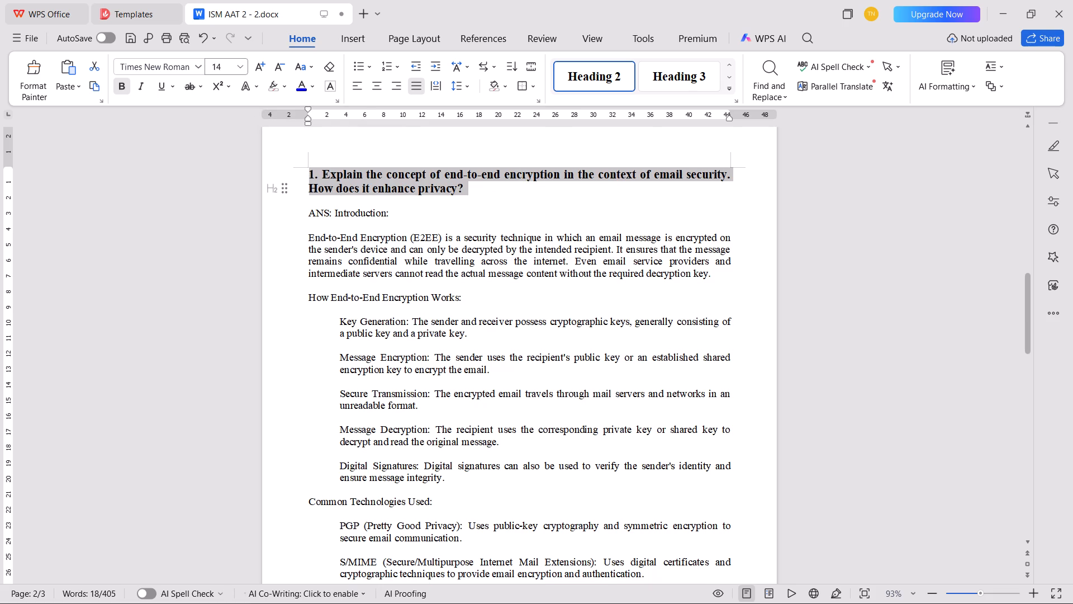
# Format the five paragraphs from Key Generation to Digital Signatures as an indented a., b., c. list.
pyautogui.moveTo(473, 482); pyautogui.dragTo(440, 479)
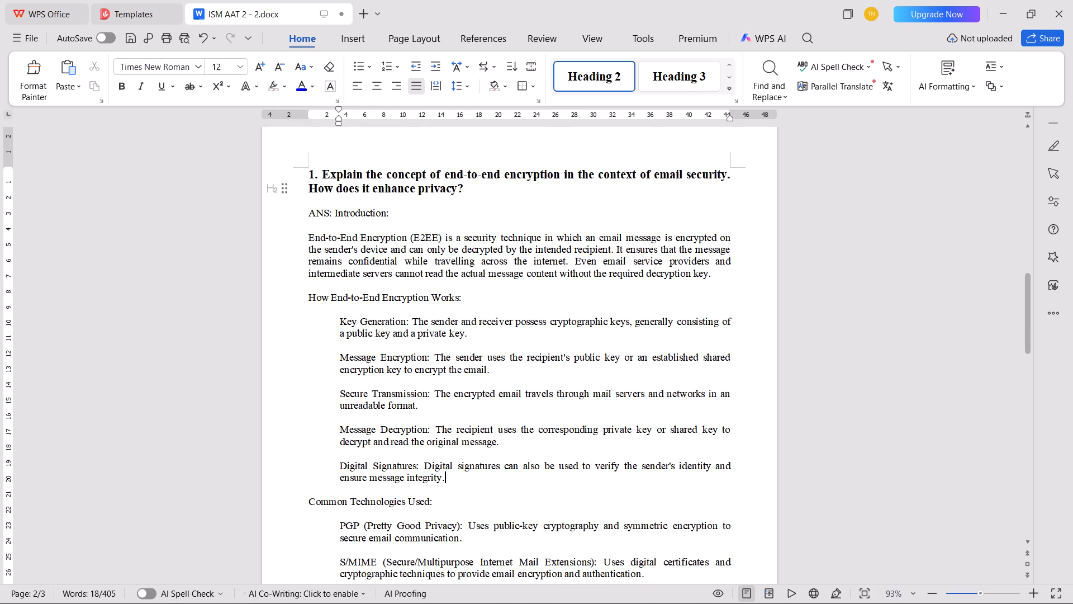
pyautogui.moveTo(440, 479); pyautogui.dragTo(320, 327)
pyautogui.click(396, 67)
pyautogui.click(499, 161)
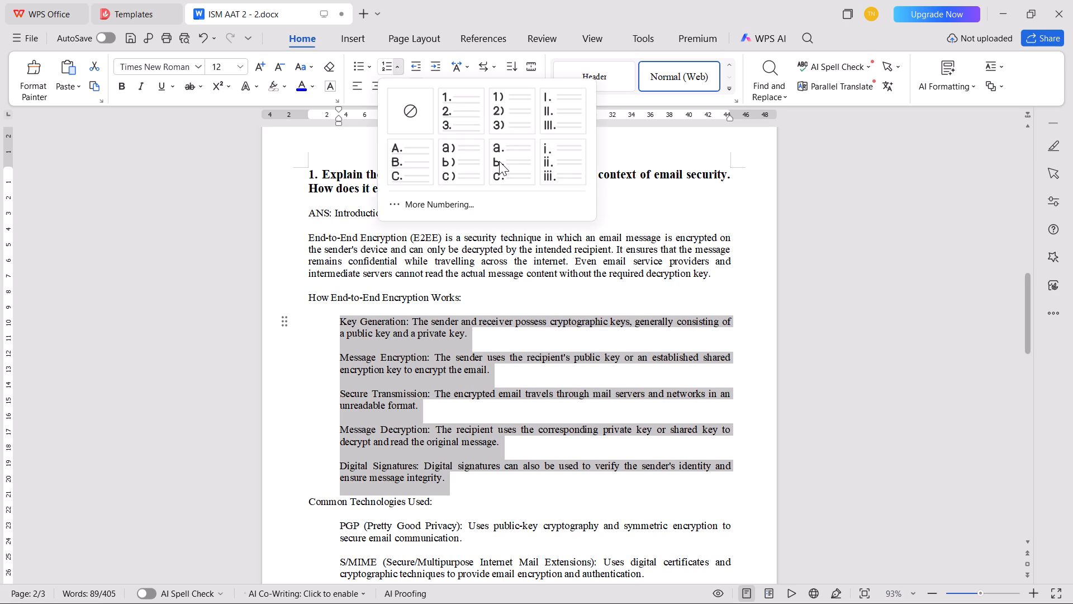
pyautogui.press('Tab')
# Make the list letters under How End-to-End Encryption Works bold.
pyautogui.click(329, 323)
pyautogui.hotkey('ctrl', 'b')
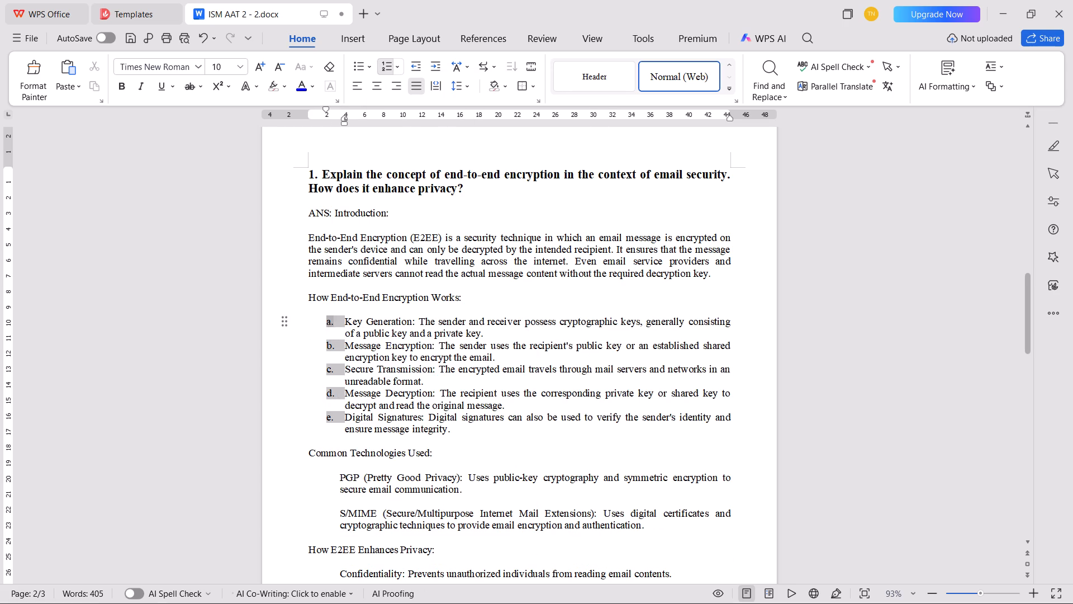
# Format the PGP and S/MIME paragraphs under Common Technologies Used as an indented a., b. list with bold letters.
pyautogui.scroll(-3, 471, 353)
pyautogui.moveTo(660, 391); pyautogui.dragTo(319, 361)
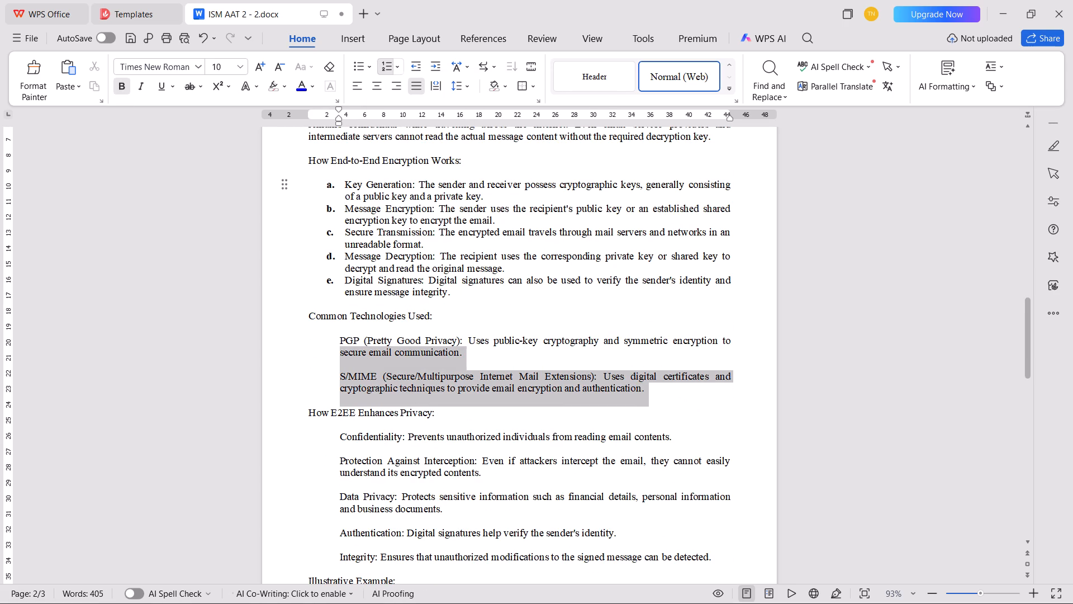
pyautogui.moveTo(319, 361); pyautogui.dragTo(316, 339)
pyautogui.click(400, 63)
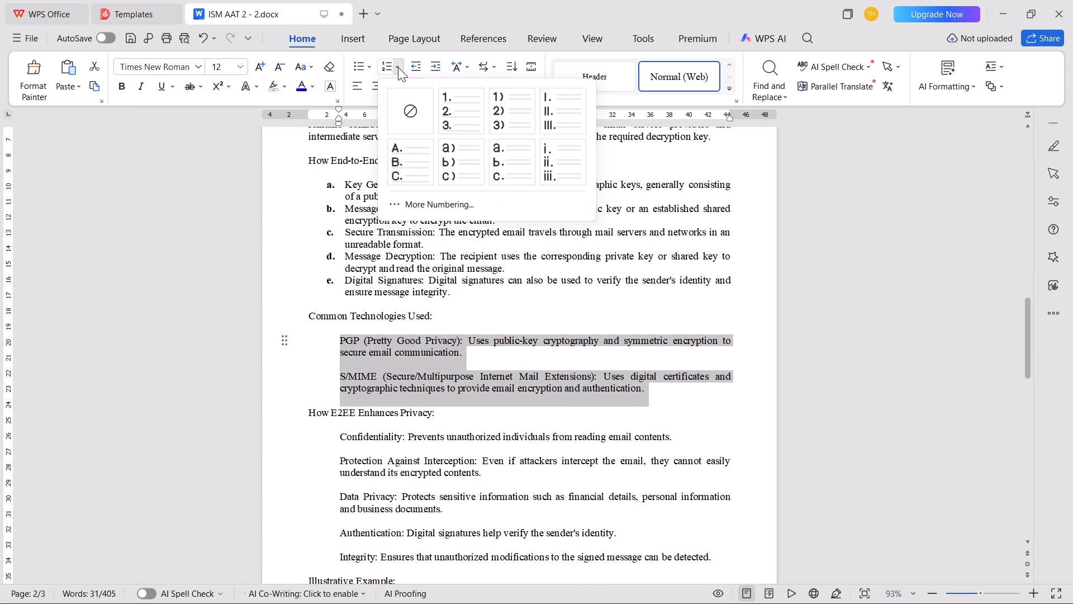
pyautogui.click(501, 167)
pyautogui.press('Tab')
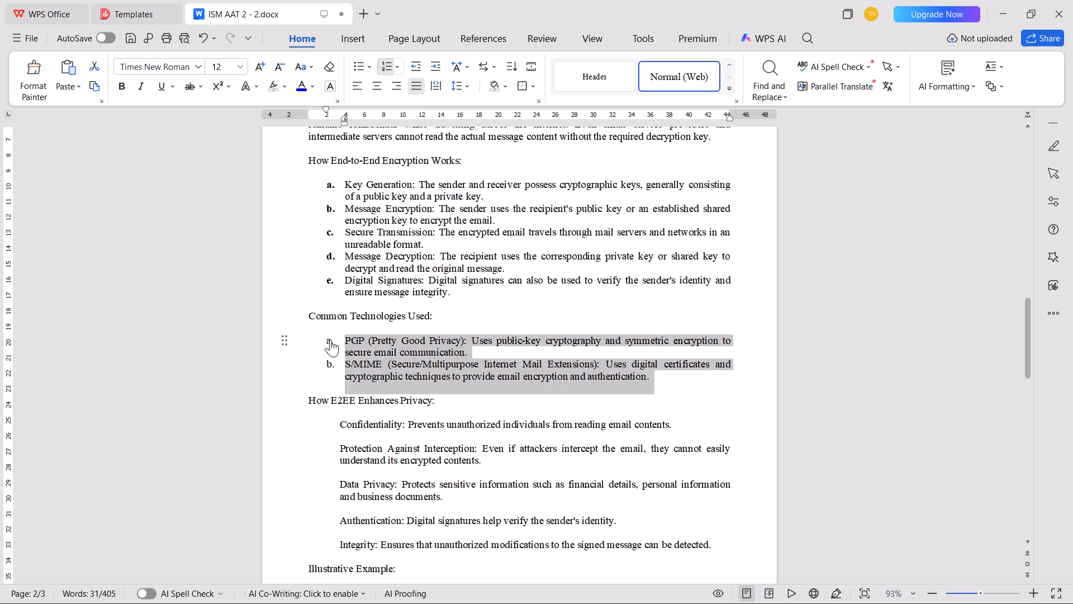
pyautogui.click(330, 339)
pyautogui.hotkey('ctrl', 'b')
# Format the five paragraphs from Confidentiality to Integrity as an indented a., b., c. list with bold letters.
pyautogui.scroll(-2, 450, 412)
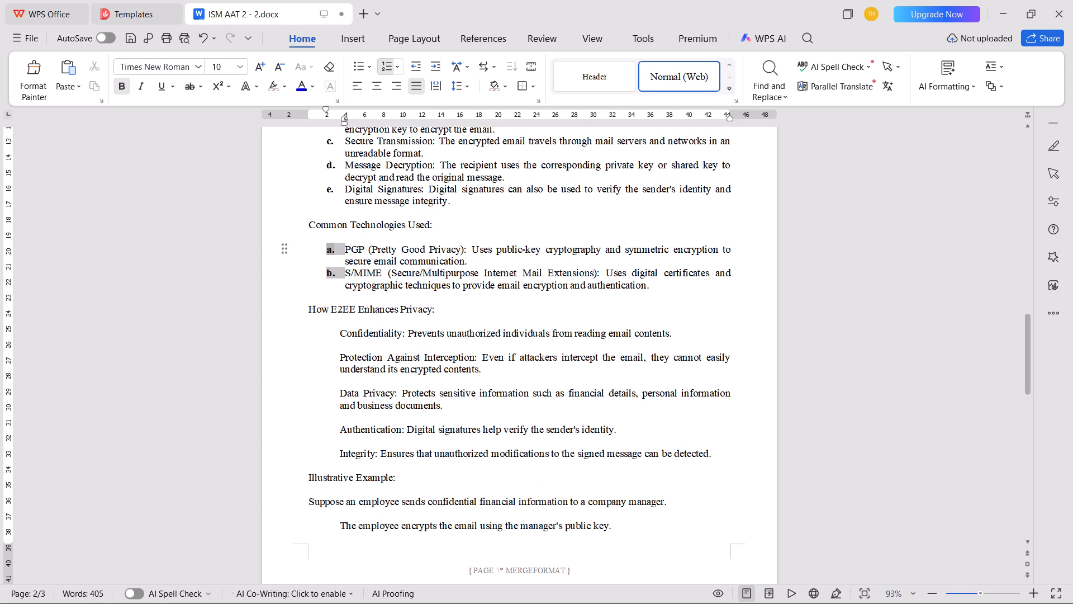
pyautogui.moveTo(715, 456); pyautogui.dragTo(323, 342)
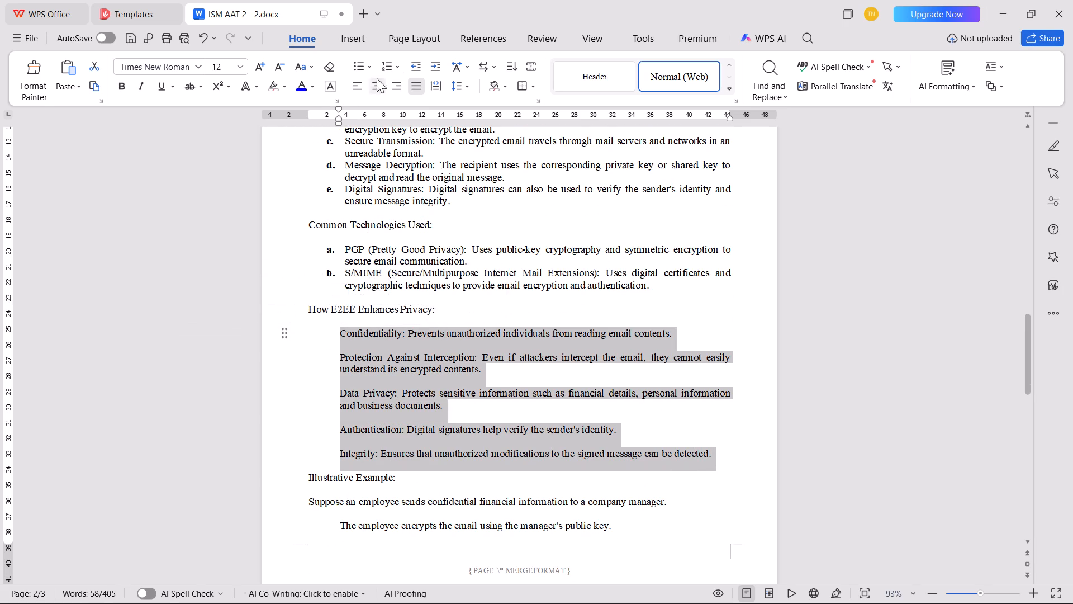
pyautogui.click(397, 70)
pyautogui.click(504, 169)
pyautogui.press('Tab')
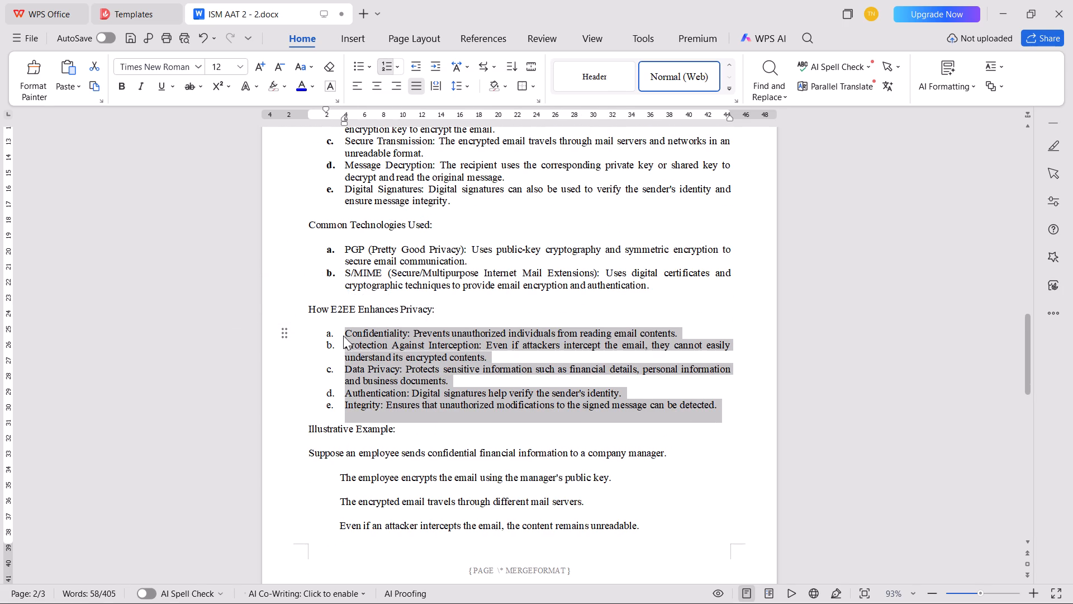
pyautogui.click(332, 334)
pyautogui.hotkey('ctrl', 'b')
# Format the four example sentences under Illustrative Example as an indented a., b., c. list with bold letters.
pyautogui.scroll(-5, 574, 526)
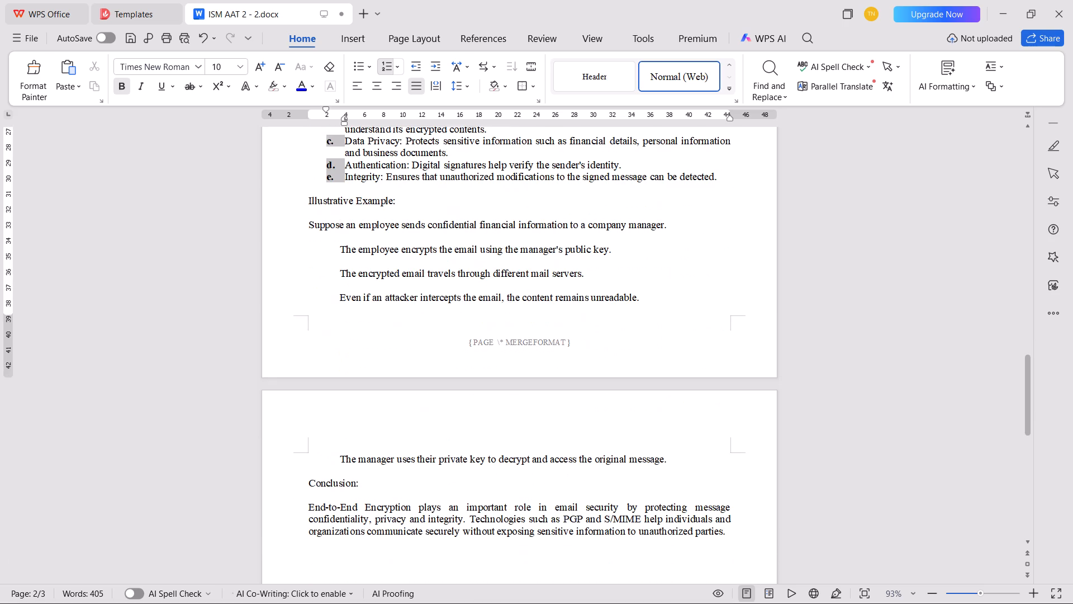
pyautogui.moveTo(705, 461); pyautogui.dragTo(327, 251)
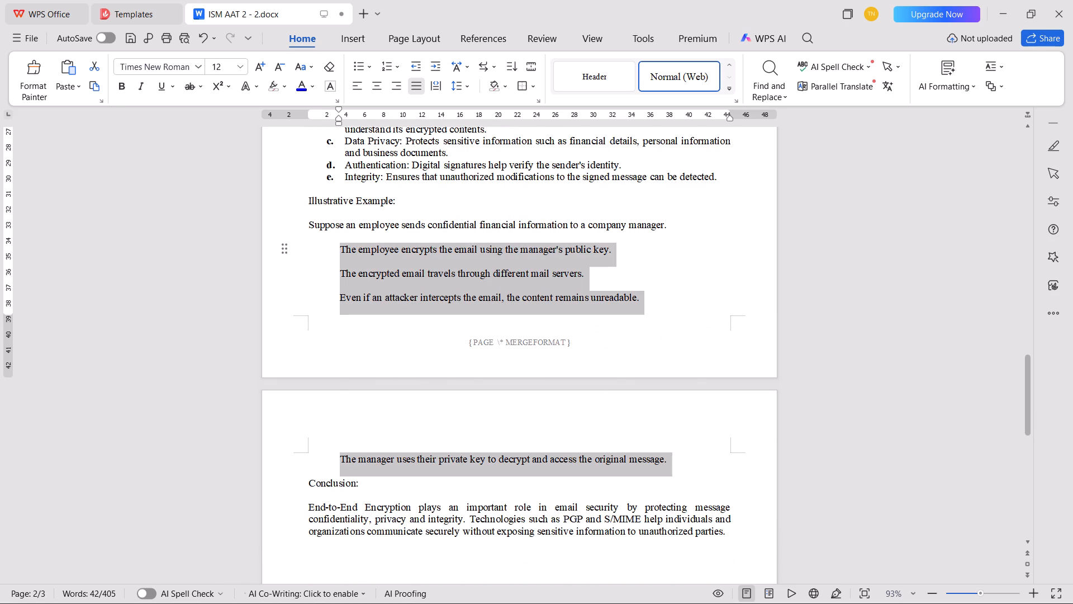
pyautogui.click(400, 69)
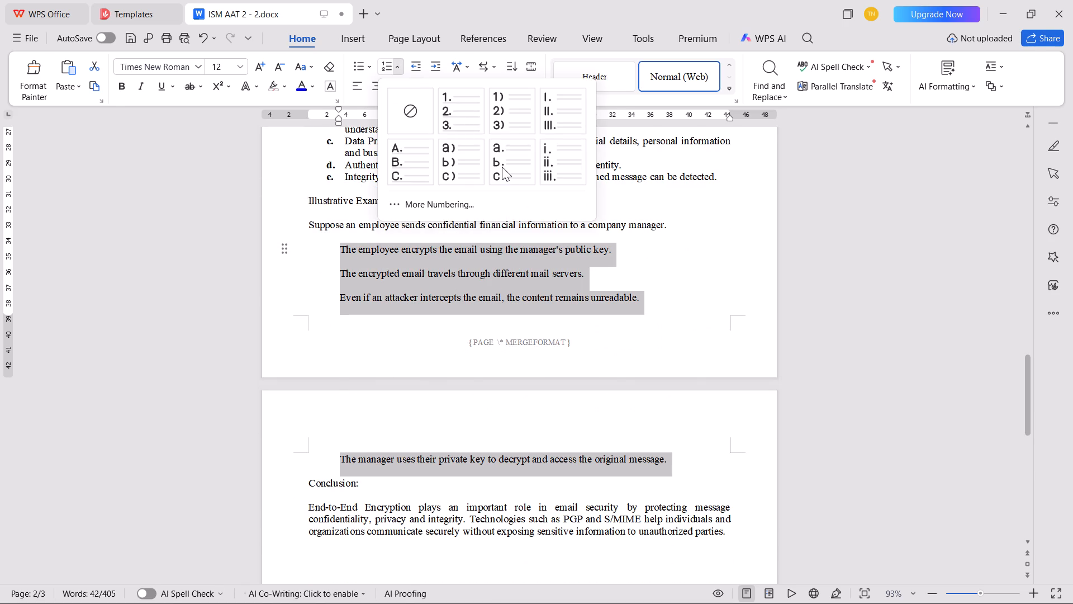
pyautogui.click(502, 167)
pyautogui.press('Tab')
pyautogui.click(331, 248)
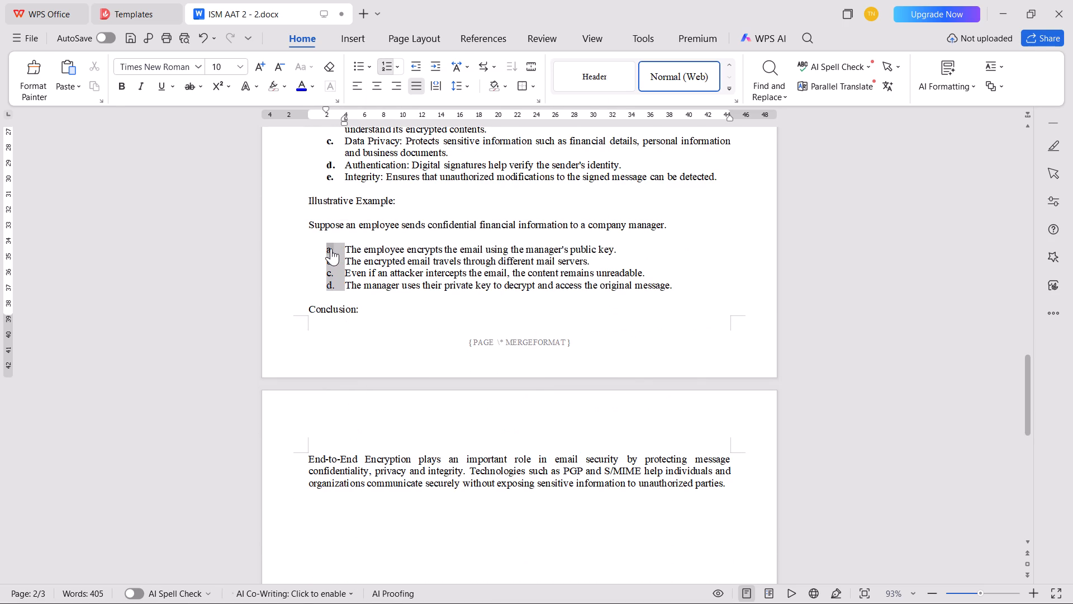
pyautogui.hotkey('ctrl', 'b')
# Set the line spacing of the whole question 1 text, from its heading through the Conclusion paragraph, to 1.5.
pyautogui.moveTo(745, 489); pyautogui.dragTo(384, 449)
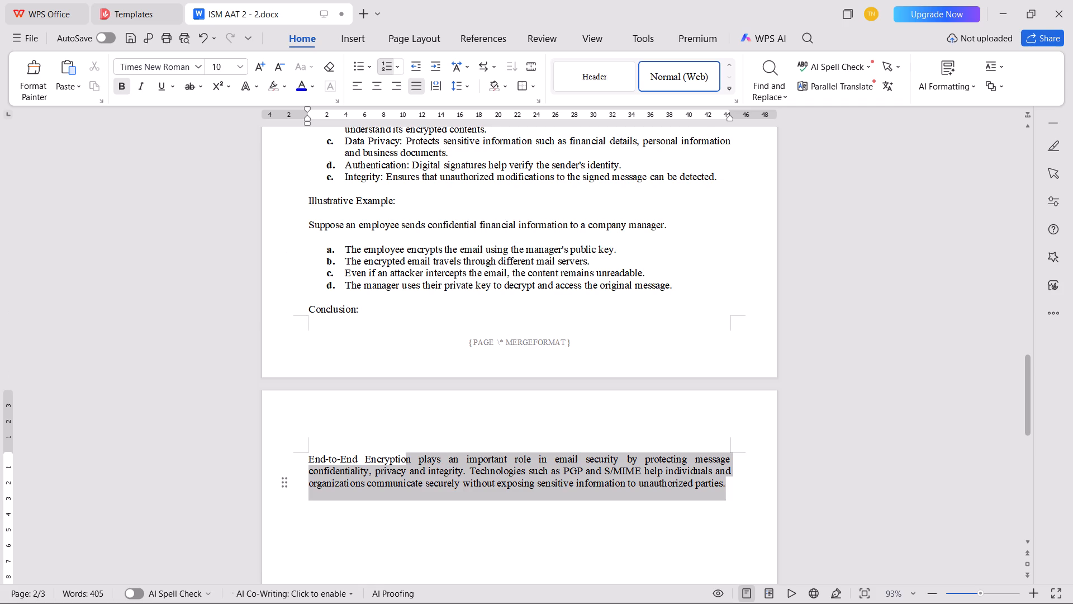
pyautogui.moveTo(384, 449); pyautogui.dragTo(272, 216)
pyautogui.scroll(9, 292, 440)
pyautogui.scroll(-1, 267, 422)
pyautogui.scroll(2, 267, 422)
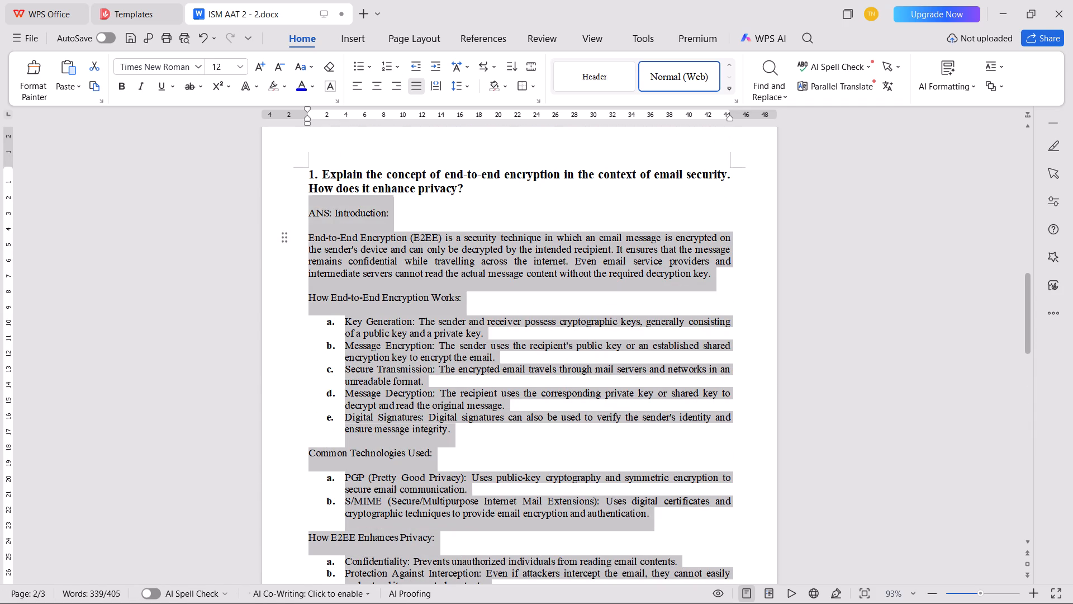
pyautogui.moveTo(272, 216); pyautogui.dragTo(276, 171)
pyautogui.click(467, 84)
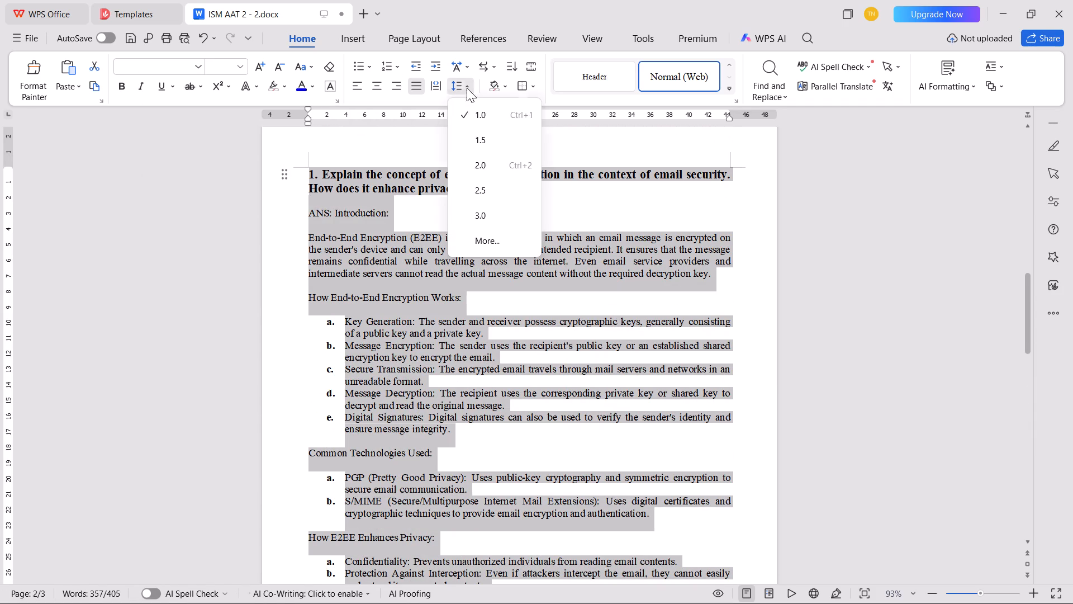
pyautogui.click(470, 144)
pyautogui.click(411, 336)
# Save the document.
pyautogui.scroll(-11, 411, 336)
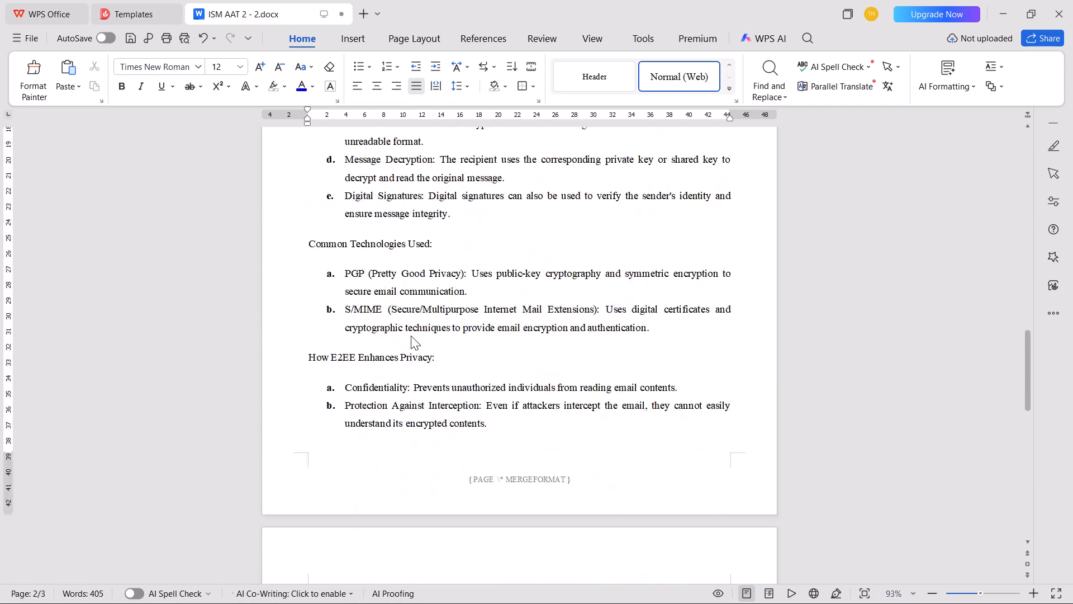
pyautogui.scroll(-7, 411, 336)
pyautogui.hotkey('ctrl', 's')
pyautogui.scroll(-5, 673, 480)
pyautogui.click(735, 353)
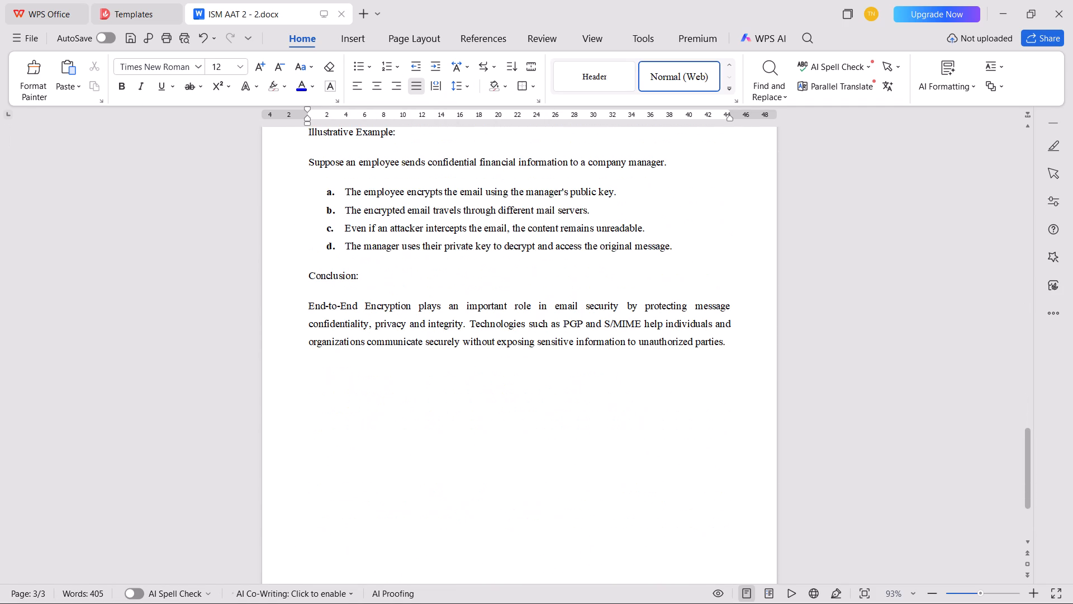
pyautogui.scroll(-4, 696, 393)
pyautogui.press('Right')
pyautogui.press('BackSpace')
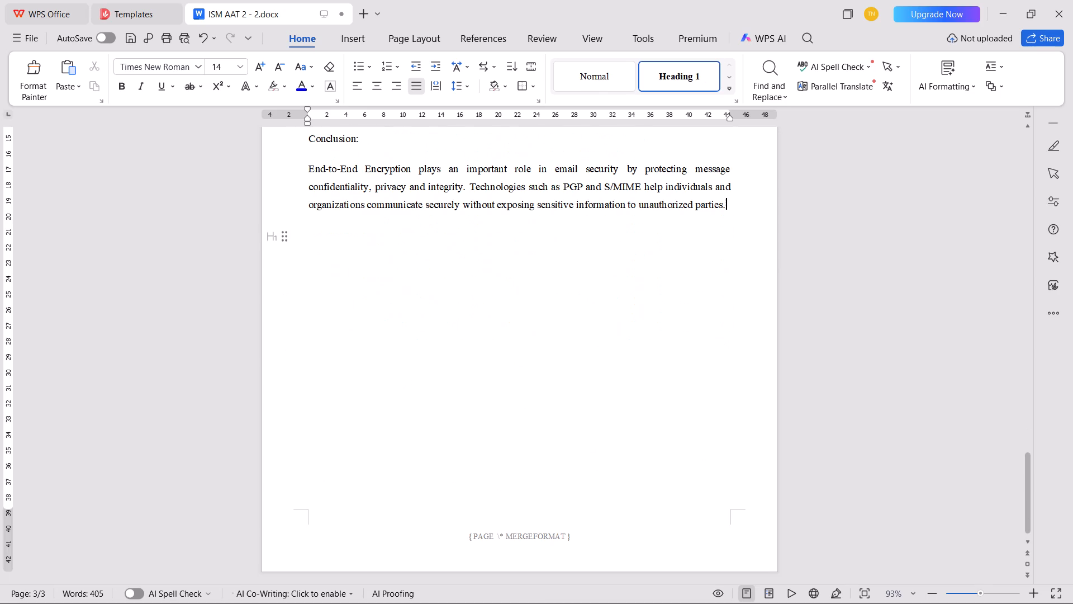
pyautogui.press('Right')
pyautogui.press('Right')
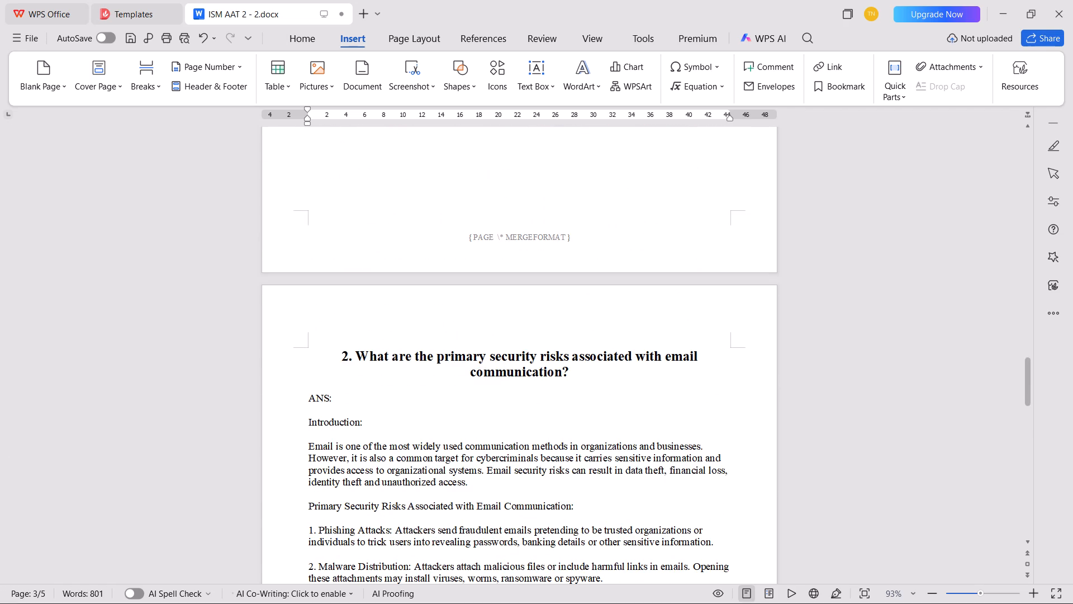
pyautogui.click(336, 352)
pyautogui.press('BackSpace')
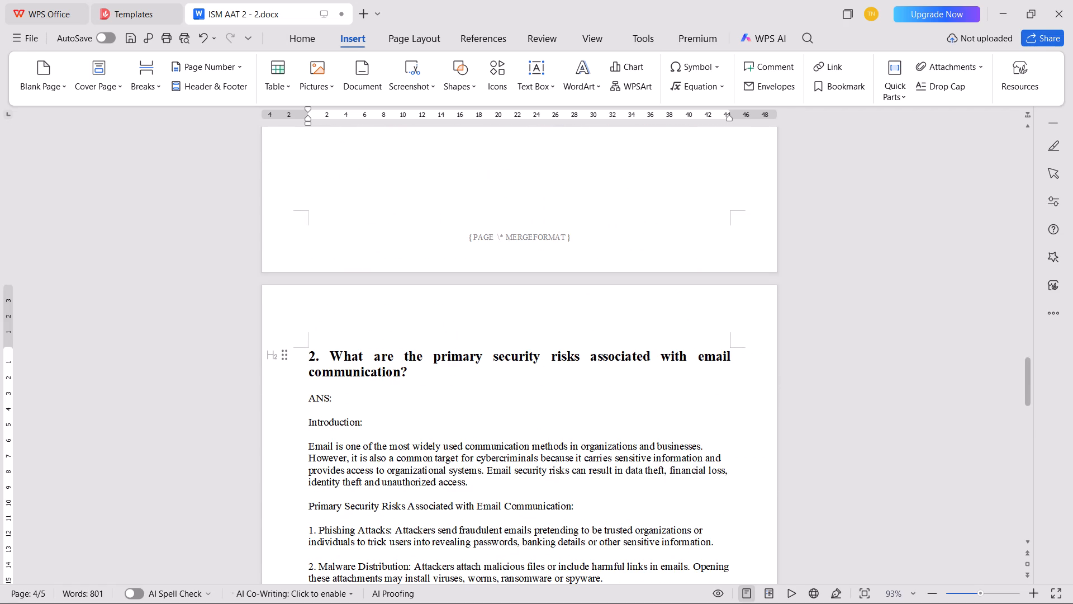
# Justify the whole question 2 text, from its heading through the Conclusion paragraph.
pyautogui.moveTo(300, 359); pyautogui.dragTo(278, 488)
pyautogui.scroll(-14, 278, 457)
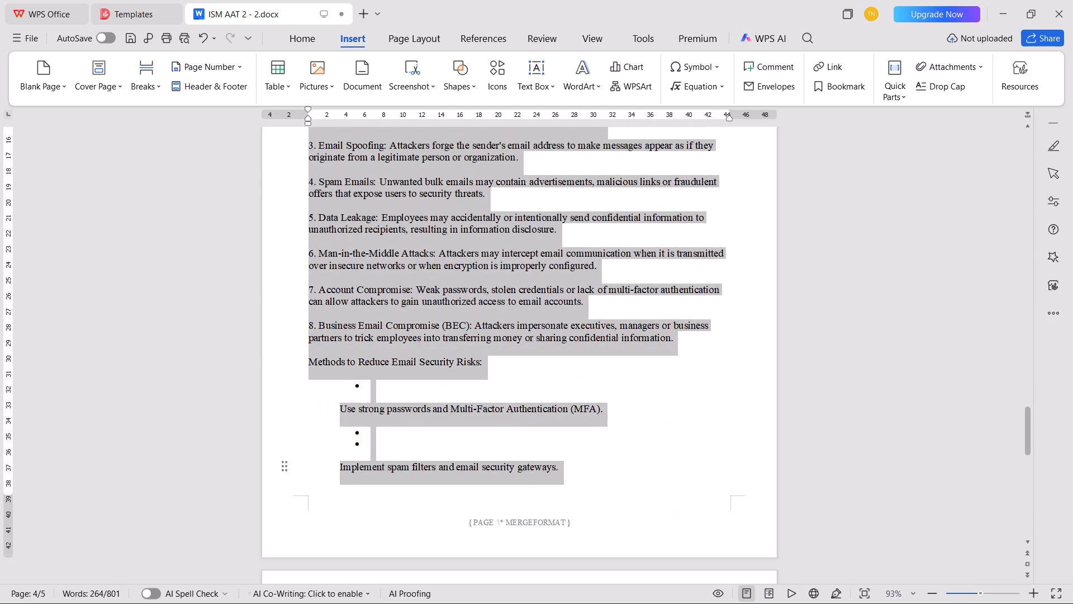
pyautogui.scroll(-5, 278, 488)
pyautogui.moveTo(278, 488); pyautogui.dragTo(282, 421)
pyautogui.scroll(-8, 278, 488)
pyautogui.hotkey('ctrl', 'j')
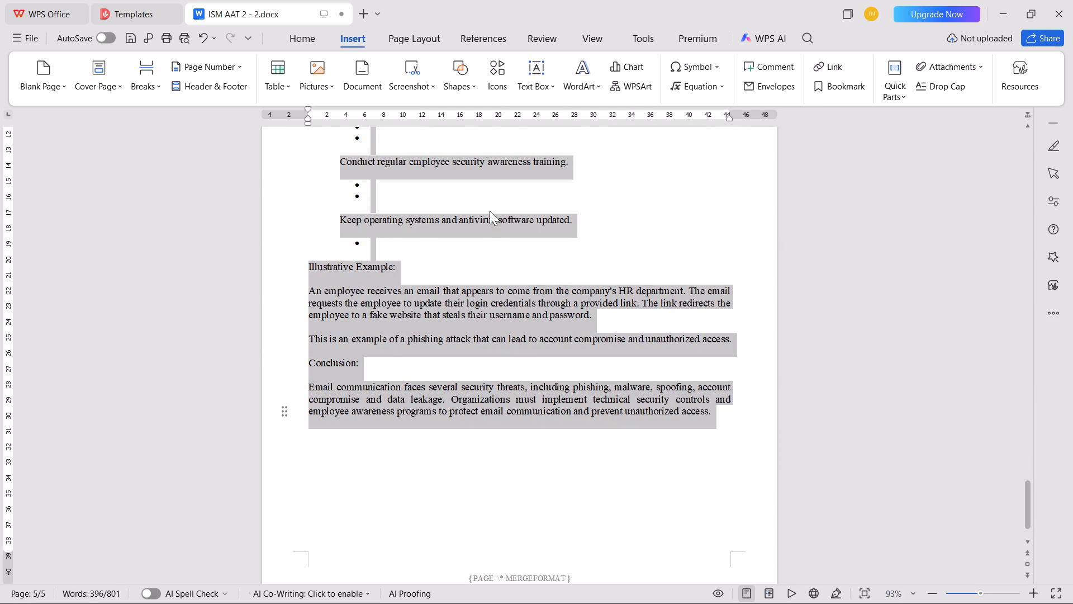
# Set the line spacing of the whole question 2 text to 1.5.
pyautogui.click(304, 39)
pyautogui.click(458, 86)
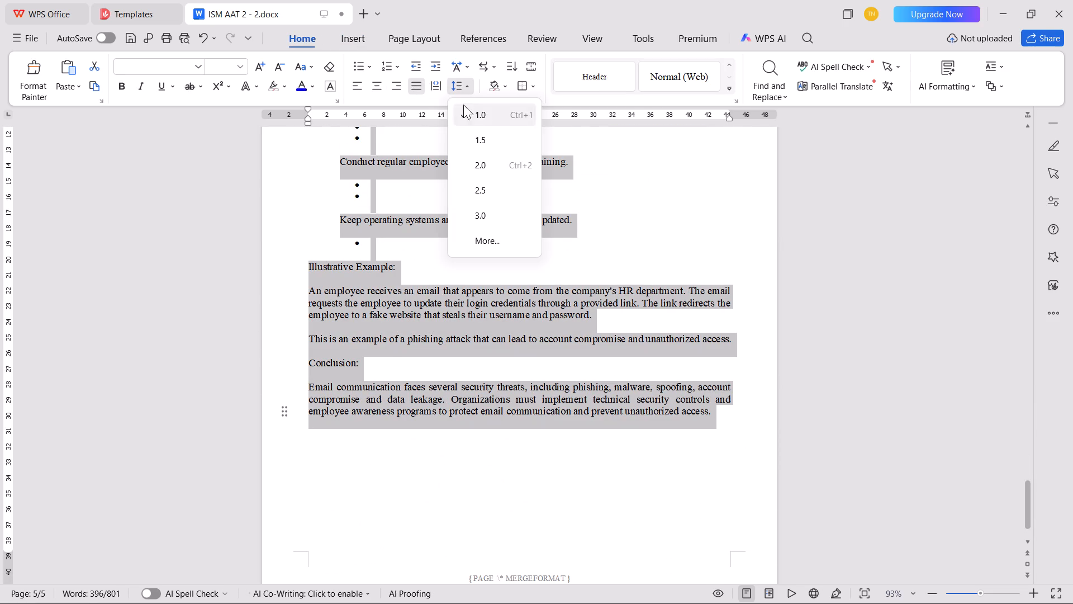
pyautogui.click(474, 139)
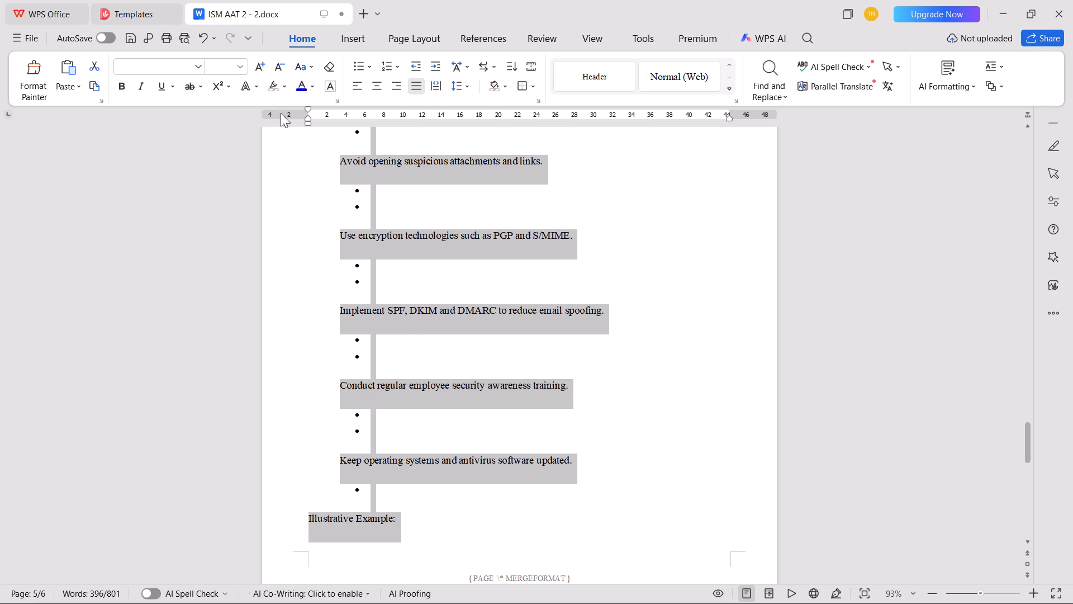
# Join the Introduction: label onto the ANS: line of question 2, separated by a space.
pyautogui.scroll(8, 268, 311)
pyautogui.scroll(15, 450, 309)
pyautogui.scroll(-1, 447, 296)
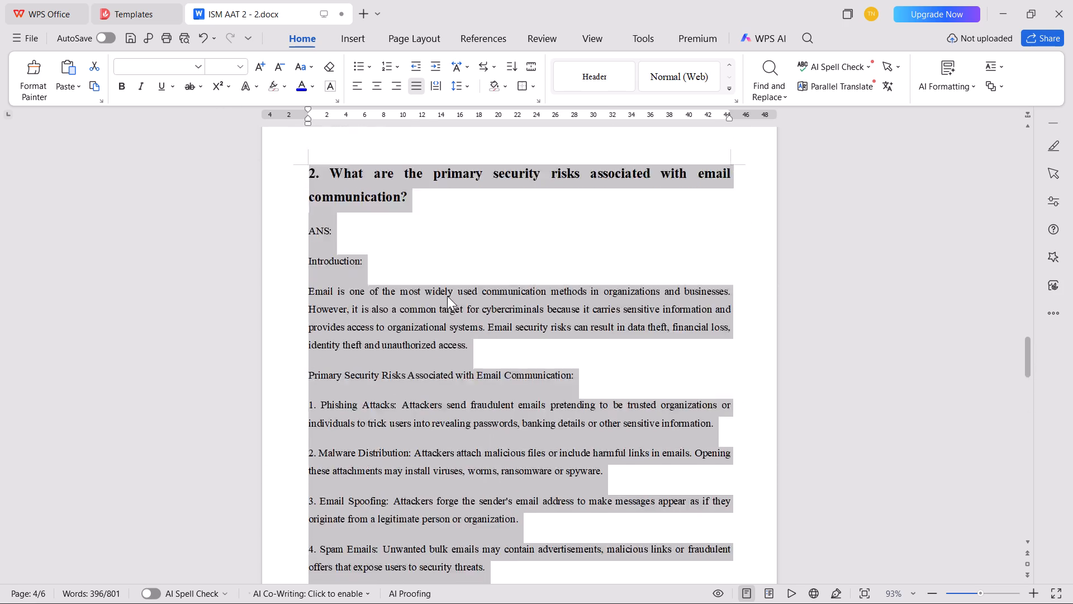
pyautogui.scroll(6, 447, 296)
pyautogui.scroll(-3, 388, 447)
pyautogui.click(310, 357)
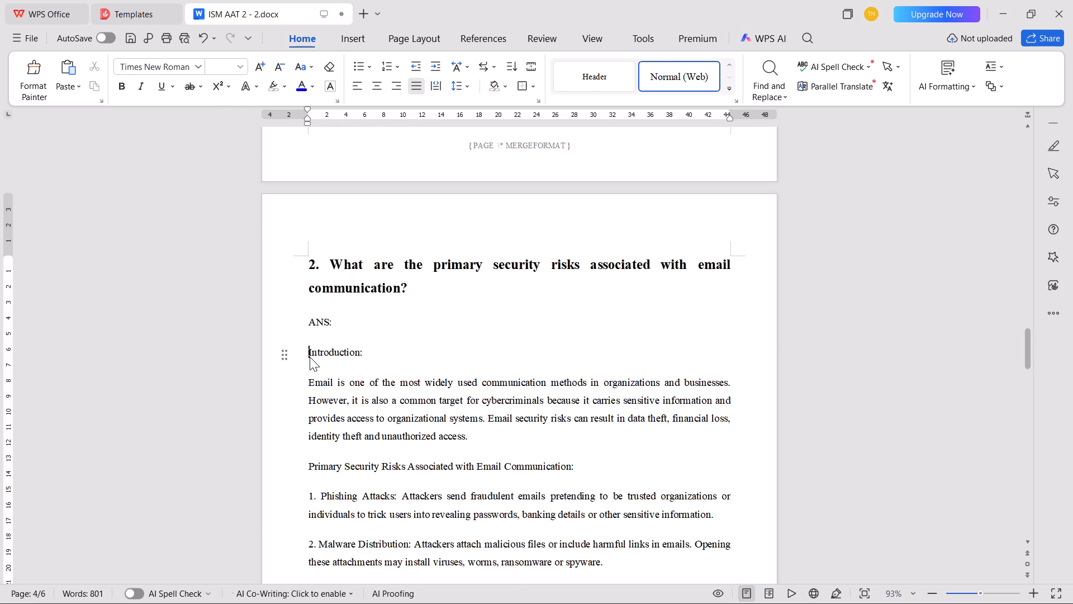
pyautogui.press('BackSpace')
pyautogui.press('space')
# Set the question 2 heading's font size to 14.
pyautogui.doubleClick(284, 267)
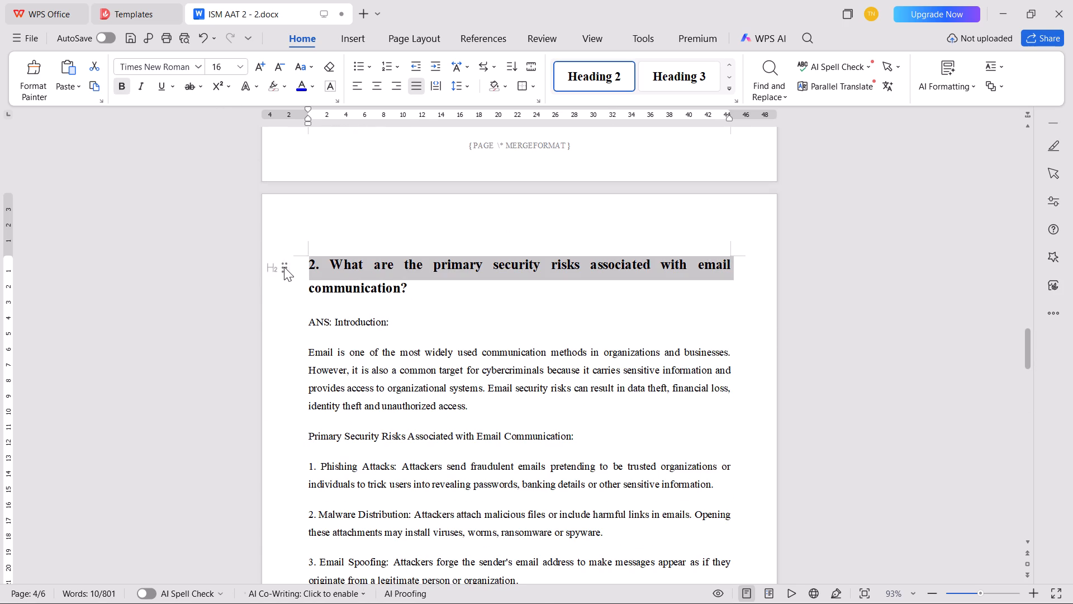
pyautogui.click(297, 268)
pyautogui.tripleClick(324, 268)
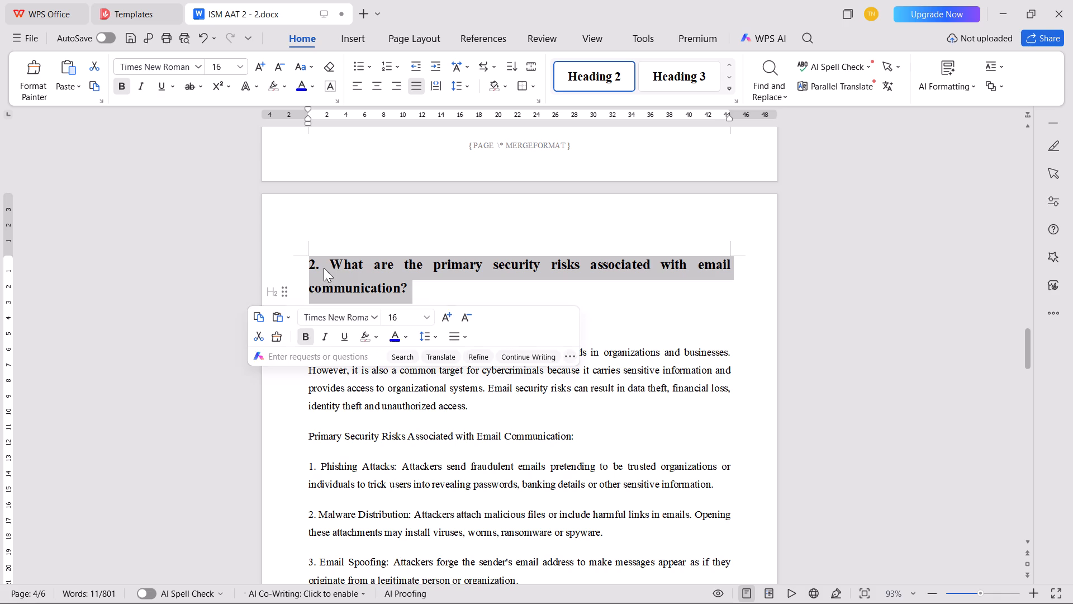
pyautogui.hotkey('ctrl', '[')
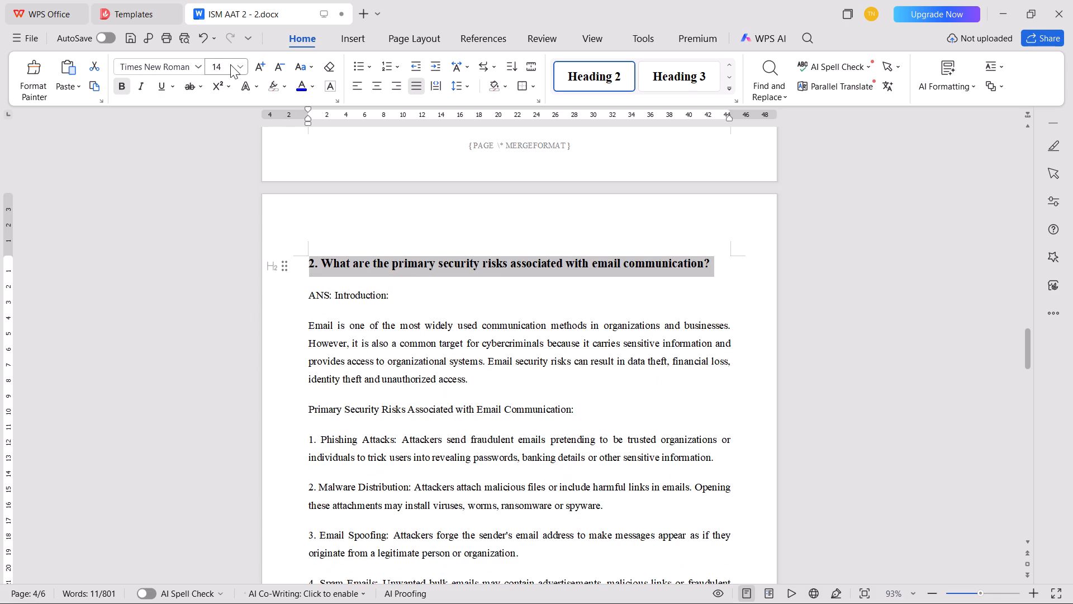
pyautogui.click(391, 339)
# Remove the typed numbers 1. and 2. from the Phishing Attacks and Malware Distribution items, keeping each as its own paragraph.
pyautogui.scroll(-3, 383, 347)
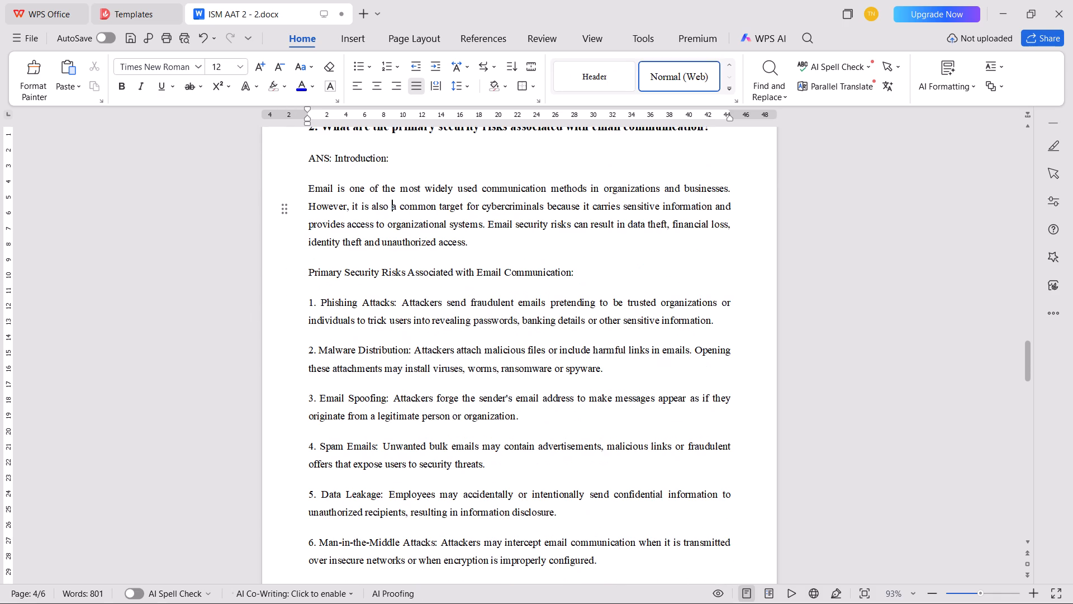
pyautogui.click(323, 299)
pyautogui.hotkey('ctrl', 'BackSpace')
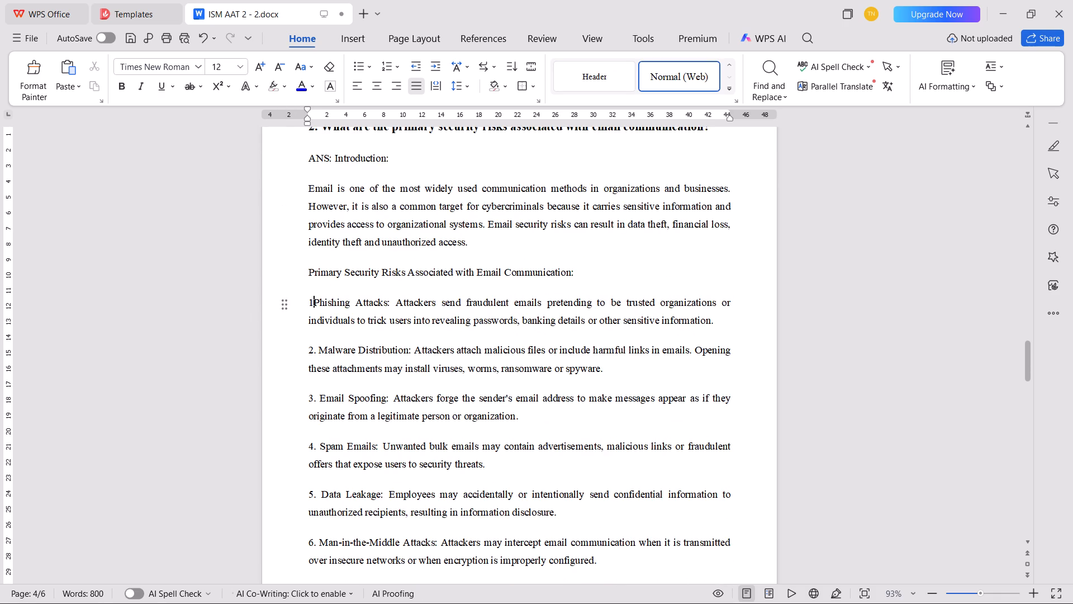
pyautogui.press('BackSpace')
pyautogui.press('BackSpace')
pyautogui.press('Return')
pyautogui.hotkey('ctrl', 'Down')
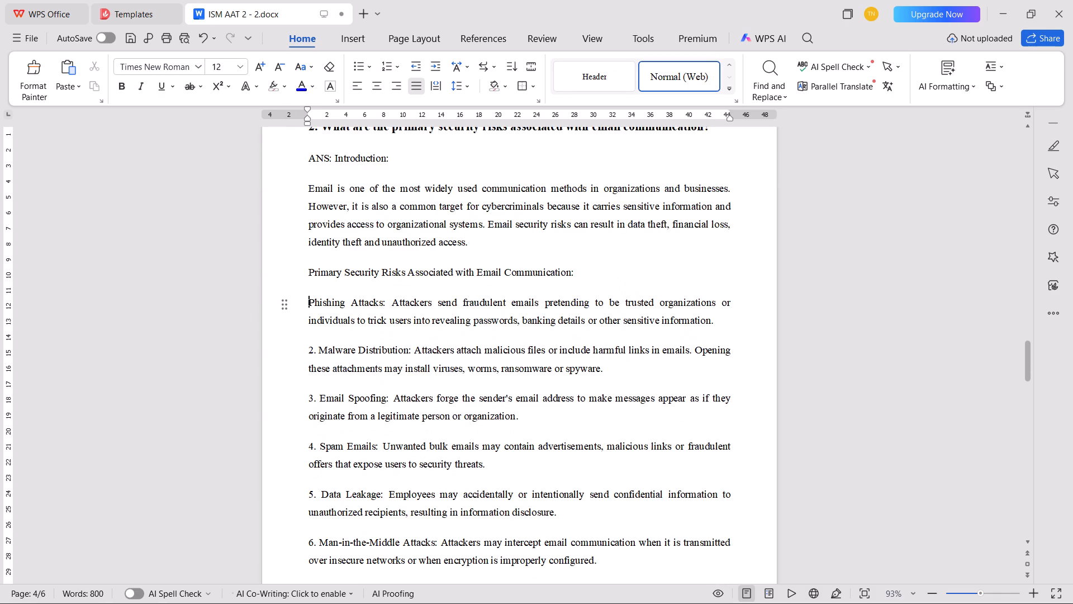
pyautogui.hotkey('ctrl', 'Delete')
pyautogui.hotkey('ctrl', 'Delete')
pyautogui.press('BackSpace')
pyautogui.press('Return')
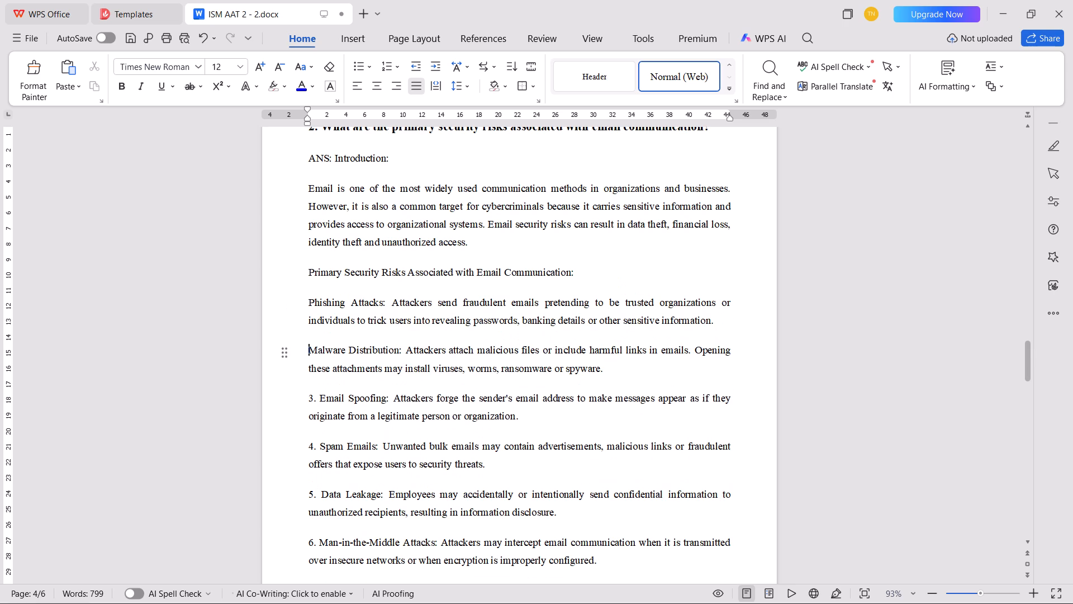
# Remove the typed numbers 3. and 4. from the Email Spoofing and Spam Emails items, keeping each as its own paragraph.
pyautogui.press('Down')
pyautogui.hotkey('ctrl', 'Down')
pyautogui.hotkey('ctrl', 'Delete')
pyautogui.hotkey('ctrl', 'Delete')
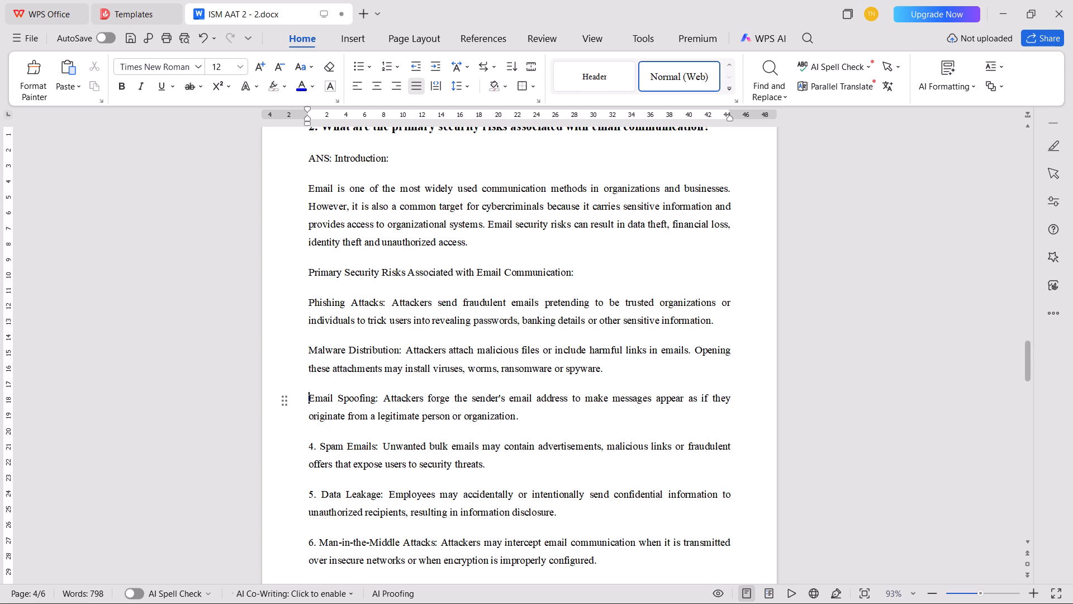
pyautogui.press('BackSpace')
pyautogui.press('Return')
pyautogui.press('Down')
pyautogui.hotkey('ctrl', 'Down')
pyautogui.hotkey('ctrl', 'Delete')
pyautogui.hotkey('ctrl', 'Delete')
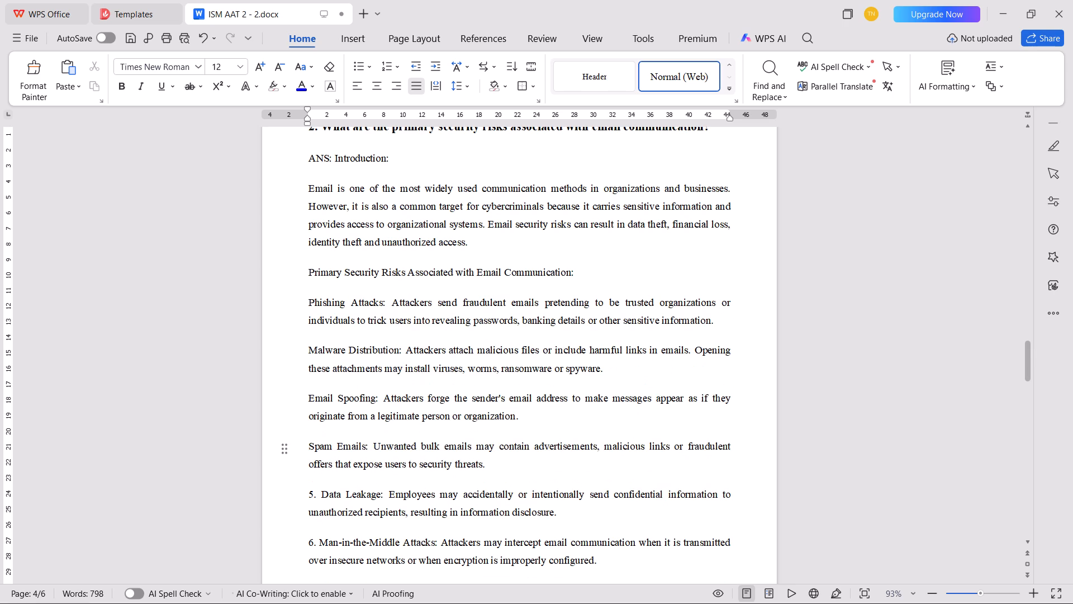
pyautogui.press('BackSpace')
pyautogui.press('Return')
# Remove the typed number 5. from the Data Leakage item and keep it as its own paragraph.
pyautogui.hotkey('ctrl', 'Down')
pyautogui.hotkey('ctrl', 'Delete')
pyautogui.hotkey('ctrl', 'Delete')
pyautogui.press('BackSpace')
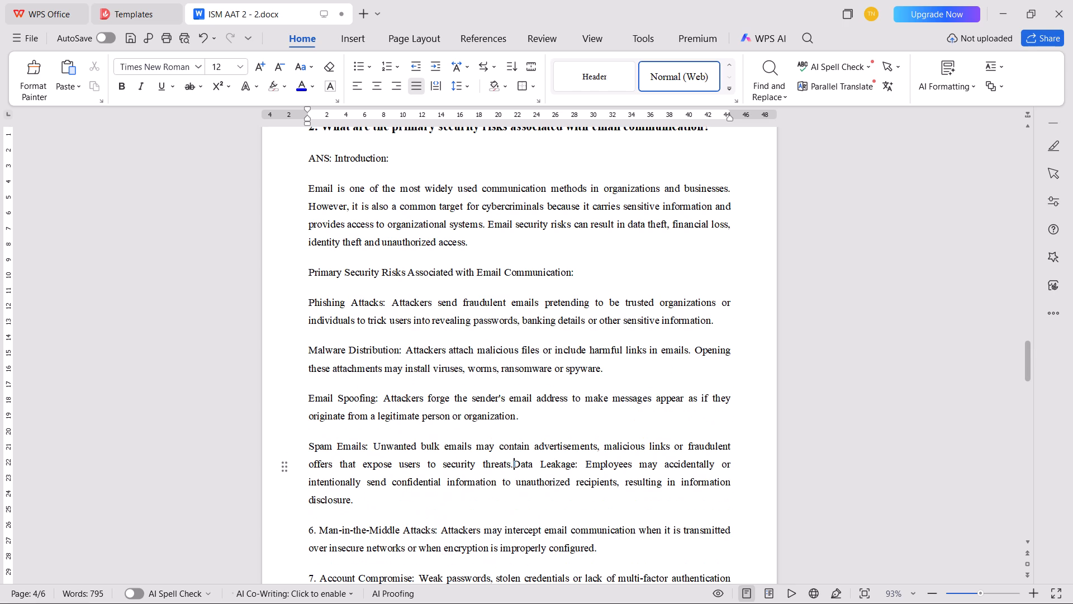
pyautogui.press('Down')
pyautogui.press('Up')
pyautogui.press('Return')
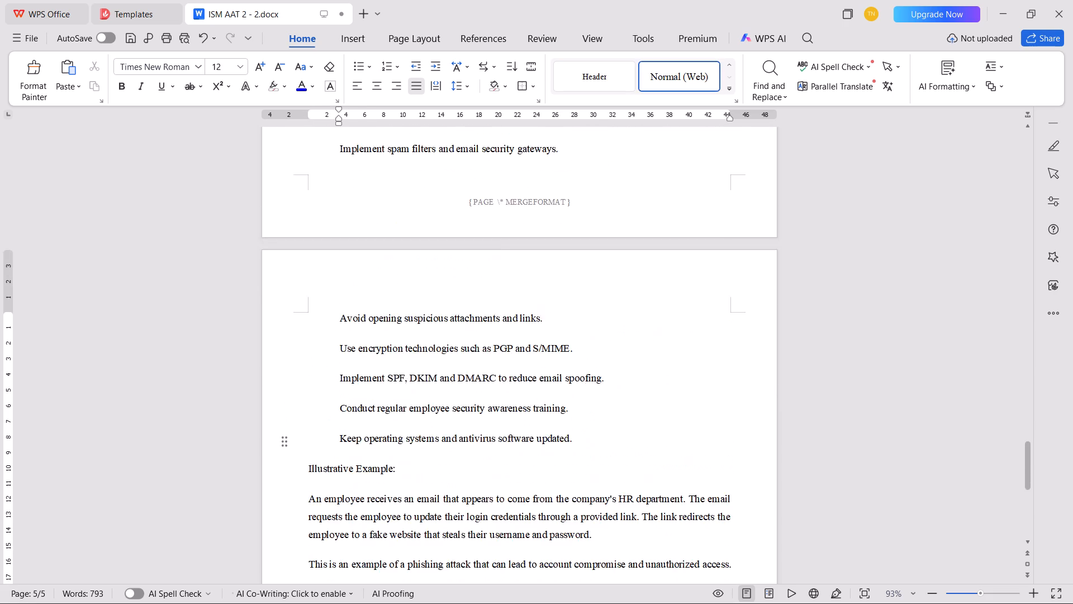
# Format the items under Methods to Reduce Email Security Risks as an indented list lettered a. to g., with bold letters.
pyautogui.moveTo(601, 492); pyautogui.dragTo(286, 235)
pyautogui.scroll(-1, 286, 235)
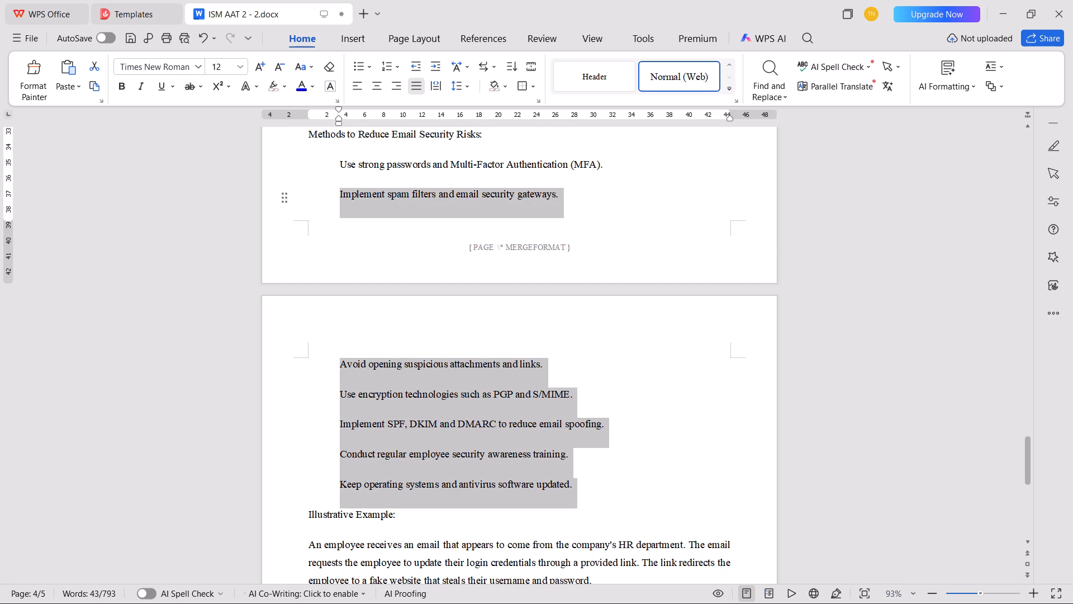
pyautogui.moveTo(286, 235); pyautogui.dragTo(307, 206)
pyautogui.scroll(2, 286, 235)
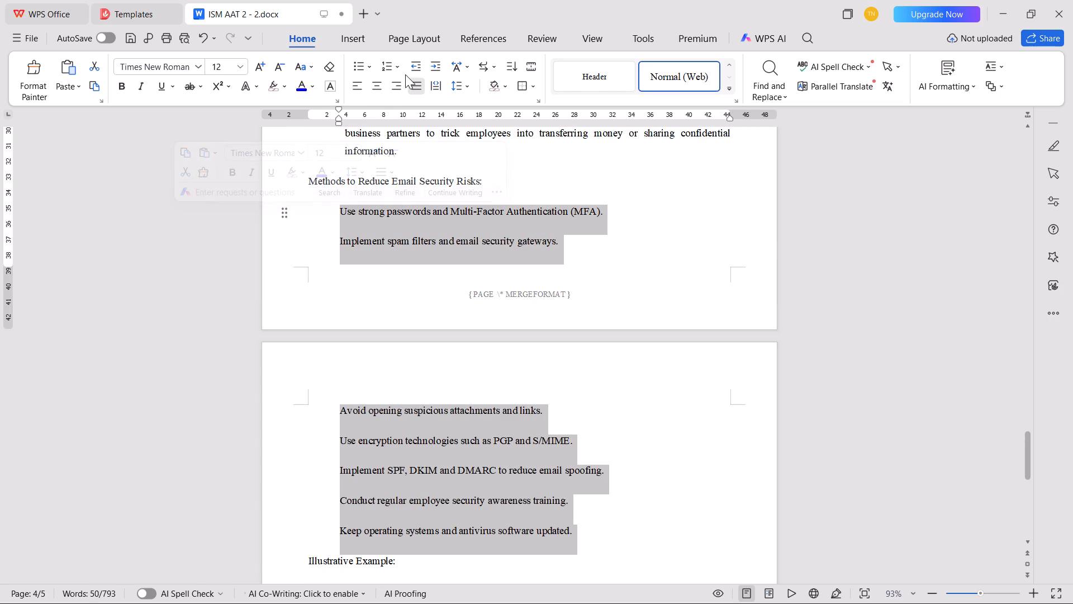
pyautogui.click(399, 70)
pyautogui.click(491, 166)
pyautogui.press('Tab')
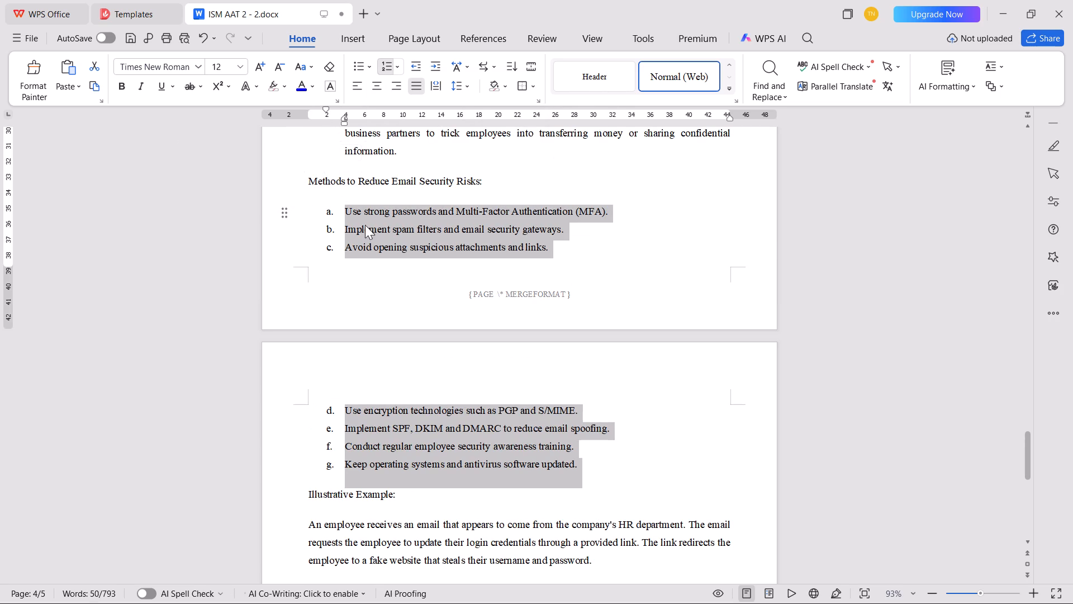
pyautogui.click(327, 209)
pyautogui.hotkey('ctrl', 'b')
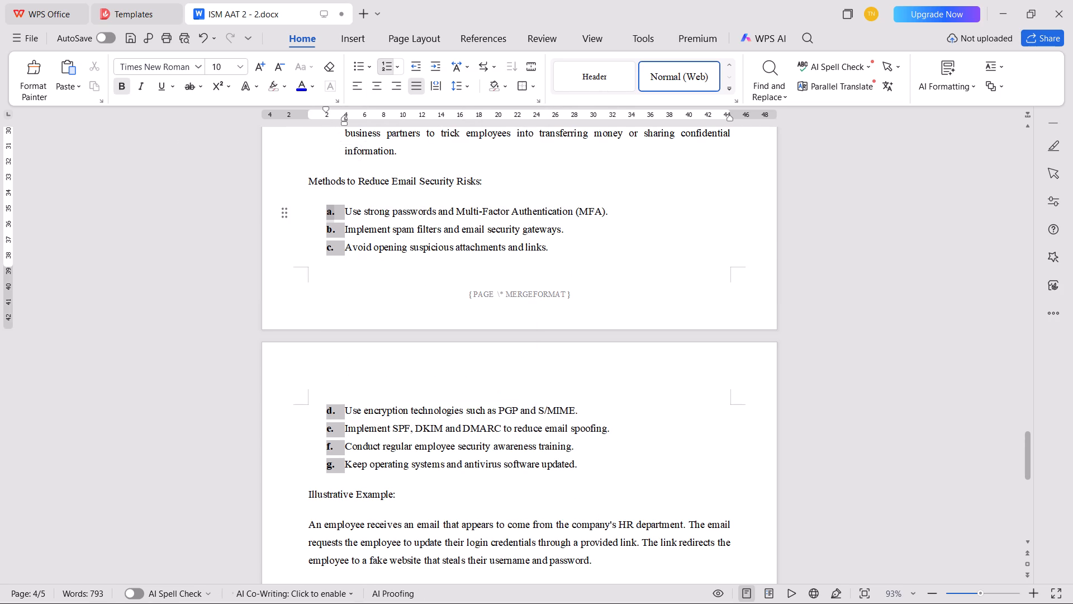
# Bold the Illustrative Example: and Conclusion: headings of question 2.
pyautogui.tripleClick(326, 491)
pyautogui.hotkey('ctrl', 'b')
pyautogui.scroll(-2, 335, 525)
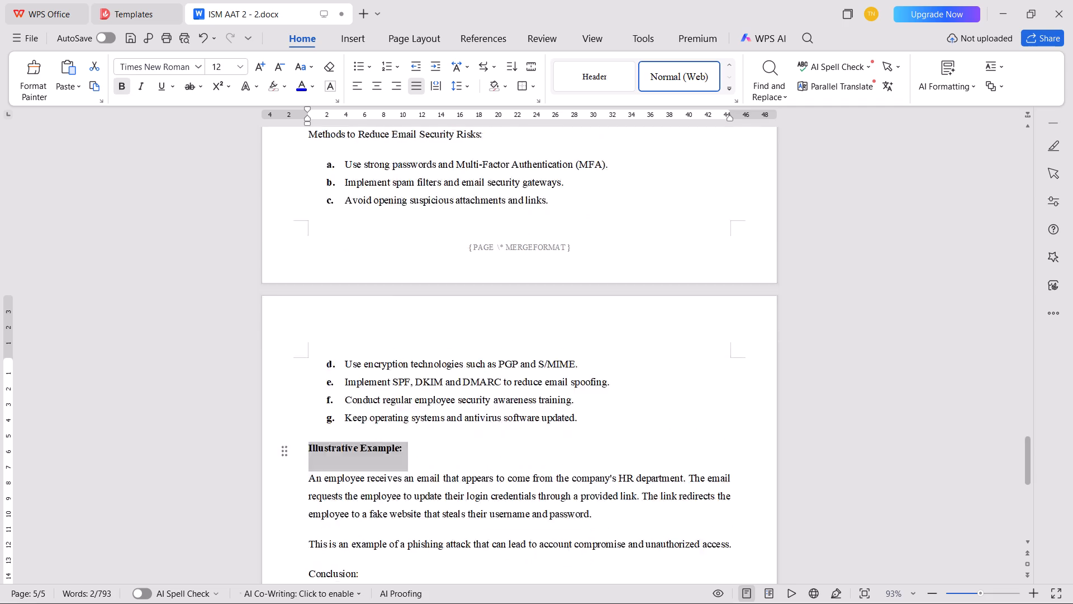
pyautogui.doubleClick(331, 530)
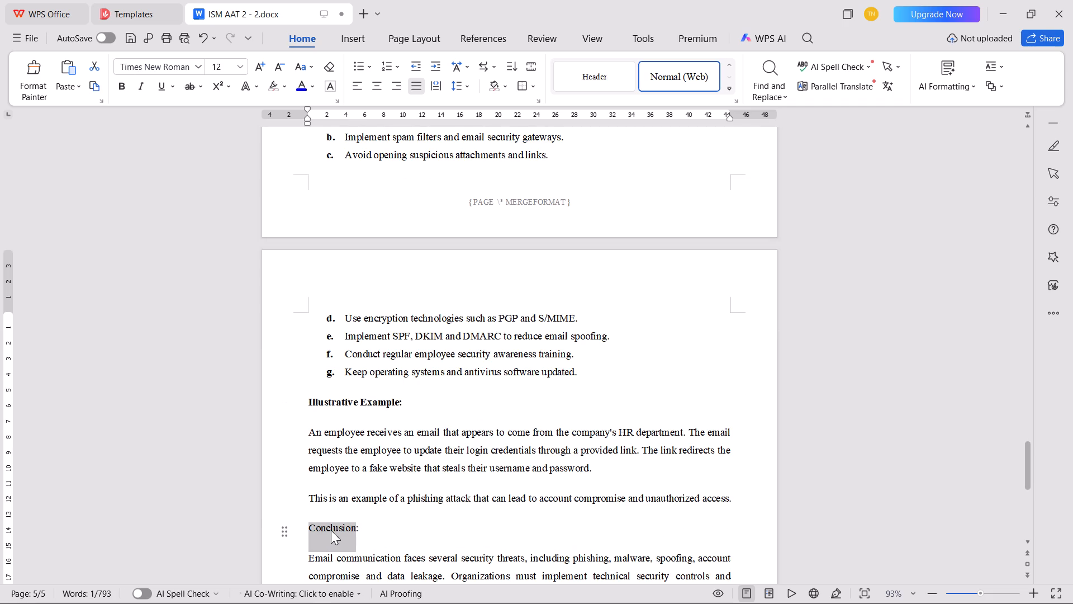
pyautogui.tripleClick(331, 530)
pyautogui.hotkey('ctrl', 'b')
# Bold the whole ANS: Introduction: line under the question 2 heading.
pyautogui.scroll(7, 381, 499)
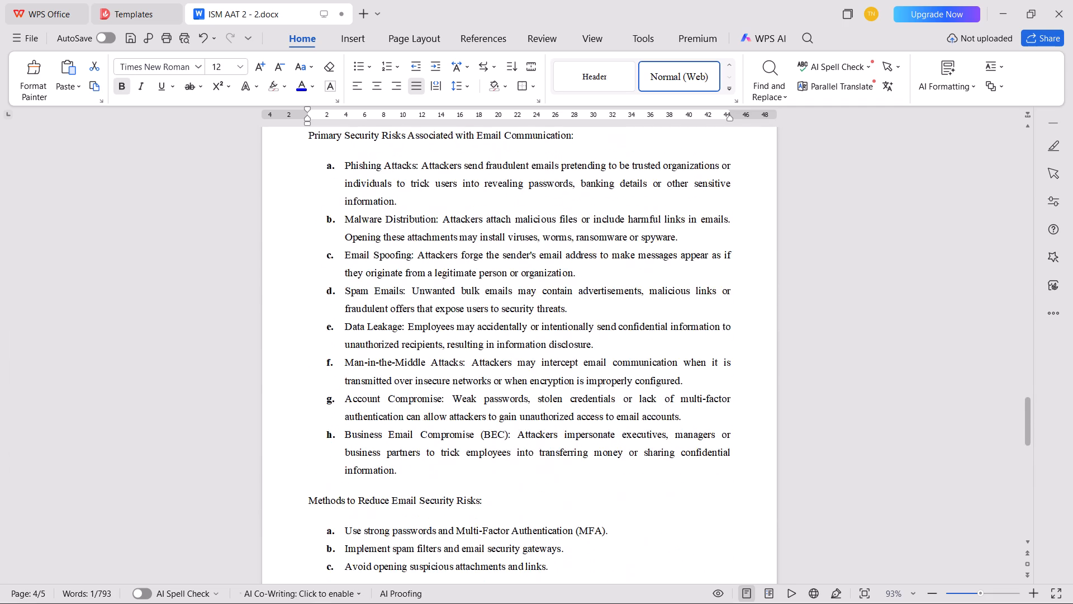
pyautogui.scroll(8, 329, 418)
pyautogui.doubleClick(363, 298)
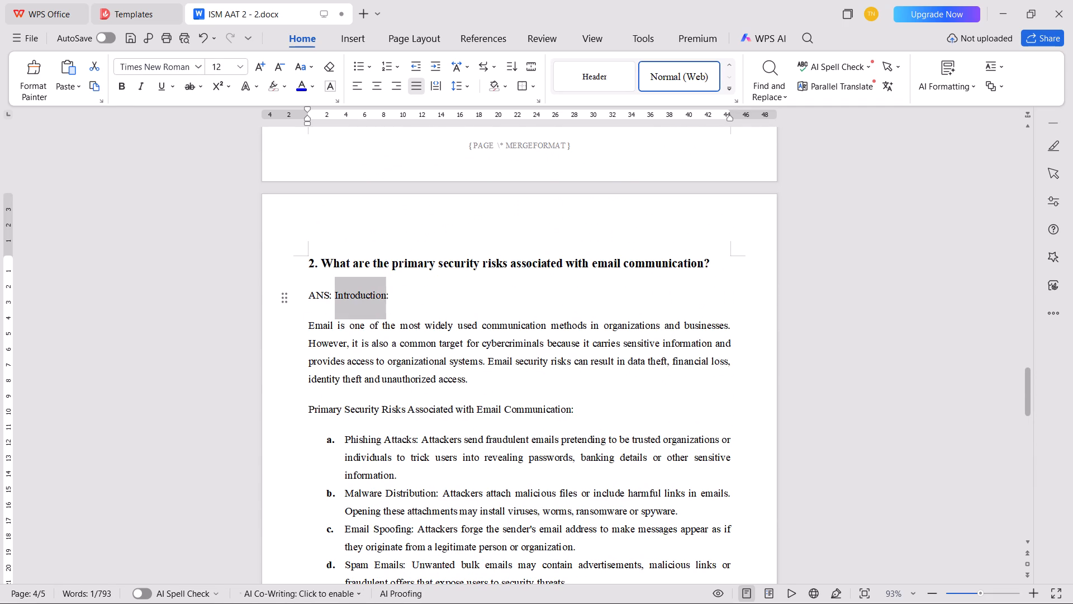
pyautogui.hotkey('shift', 'Right')
pyautogui.hotkey('ctrl', 'b')
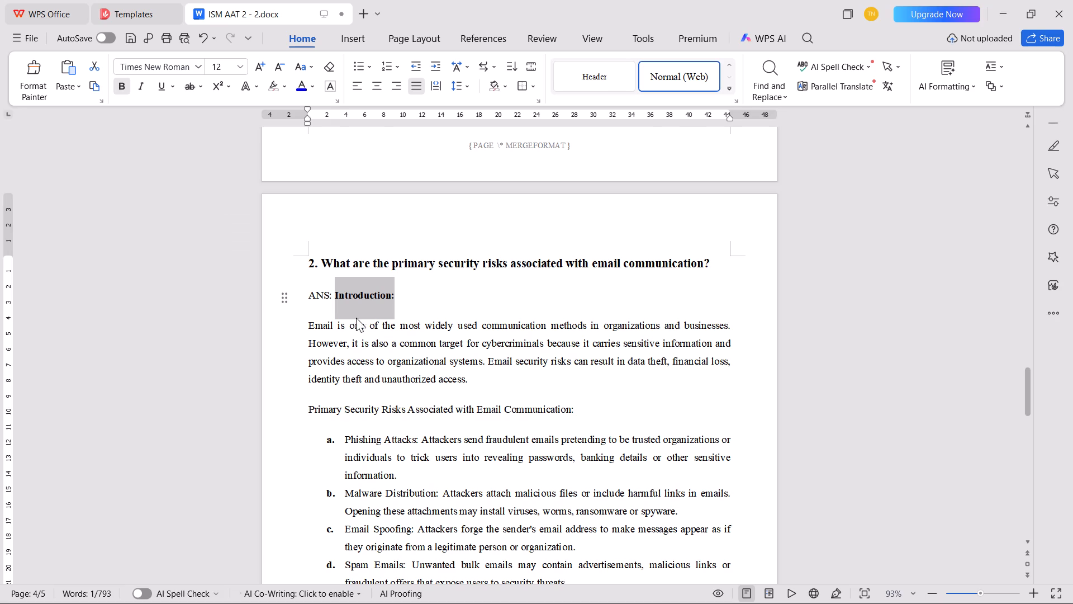
pyautogui.tripleClick(321, 297)
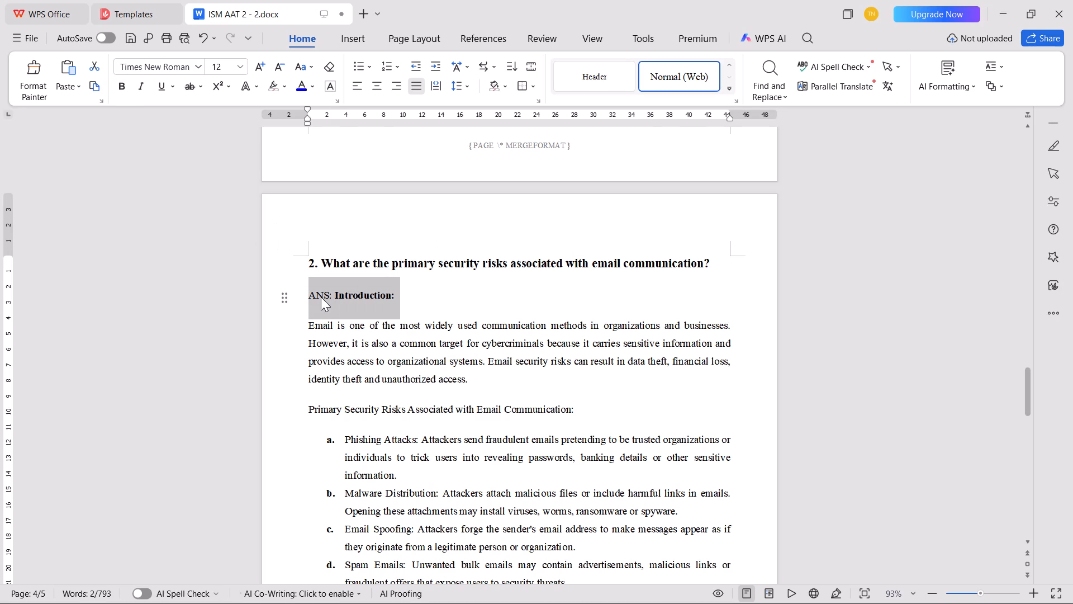
pyautogui.hotkey('ctrl', 'b')
pyautogui.hotkey('ctrl', 'b')
pyautogui.hotkey('ctrl', 'b')
# Bold the whole ANS: Introduction: line under the question 1 heading.
pyautogui.scroll(7, 388, 393)
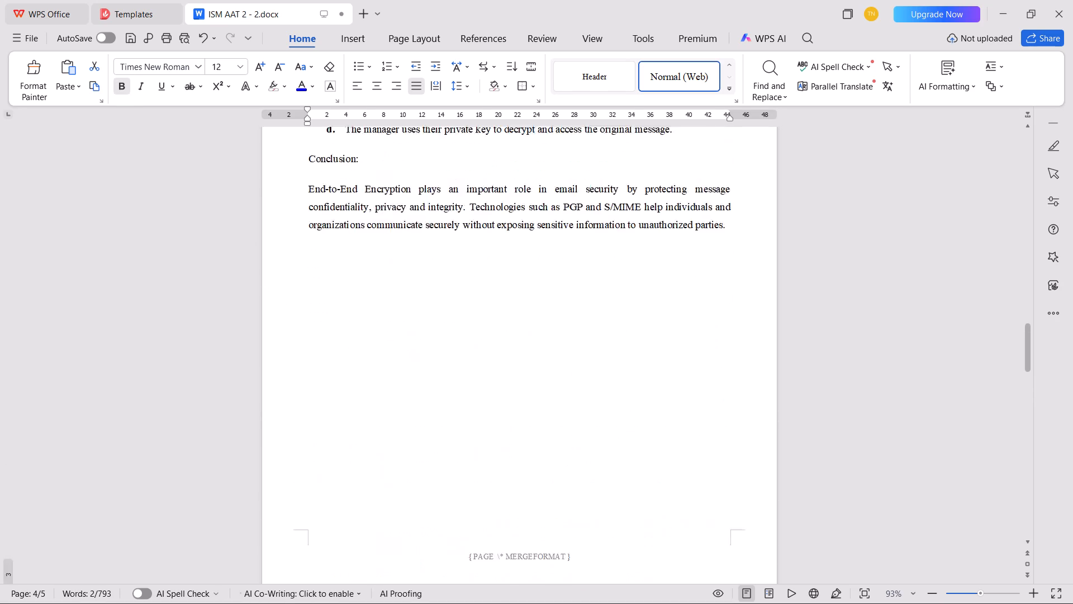
pyautogui.scroll(14, 372, 384)
pyautogui.scroll(11, 366, 371)
pyautogui.scroll(-1, 366, 371)
pyautogui.scroll(3, 366, 371)
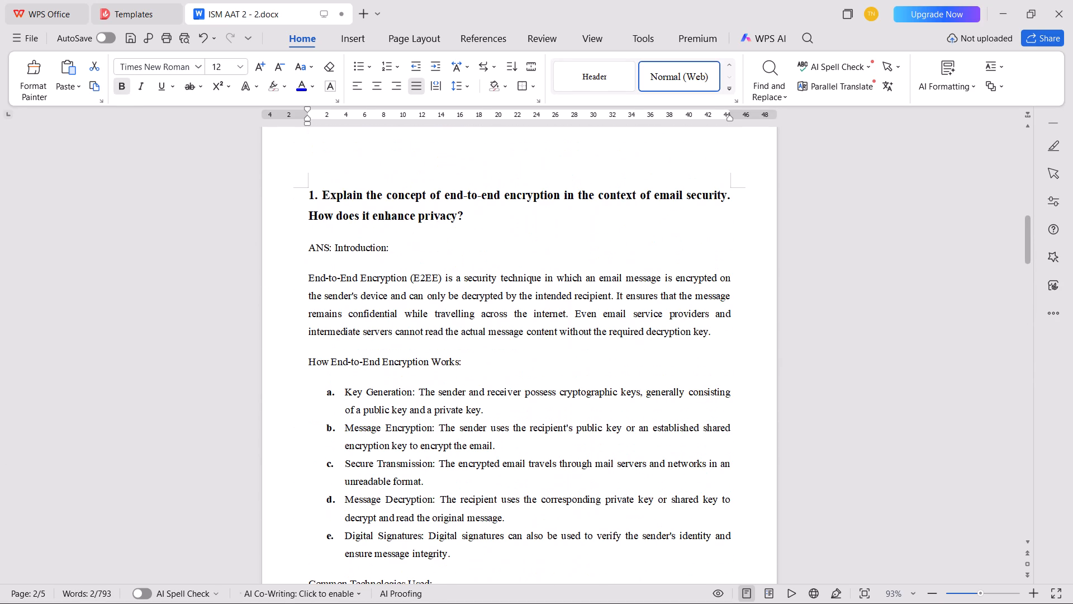
pyautogui.tripleClick(326, 251)
pyautogui.hotkey('ctrl', 'b')
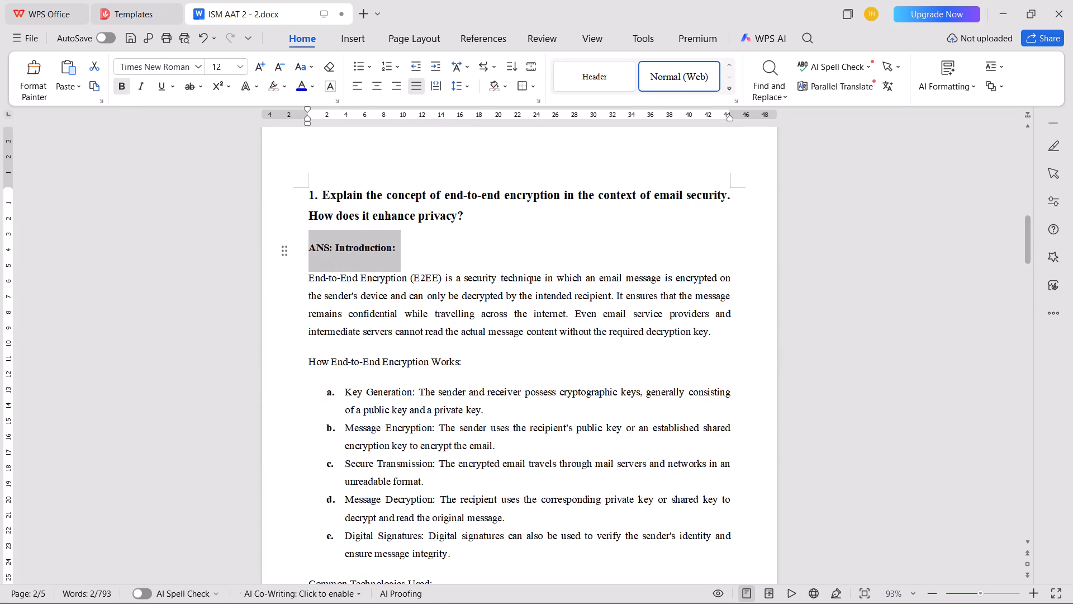
# Bold the Illustrative Example: and Conclusion: headings of question 1.
pyautogui.scroll(-13, 454, 310)
pyautogui.scroll(-8, 454, 324)
pyautogui.scroll(3, 371, 242)
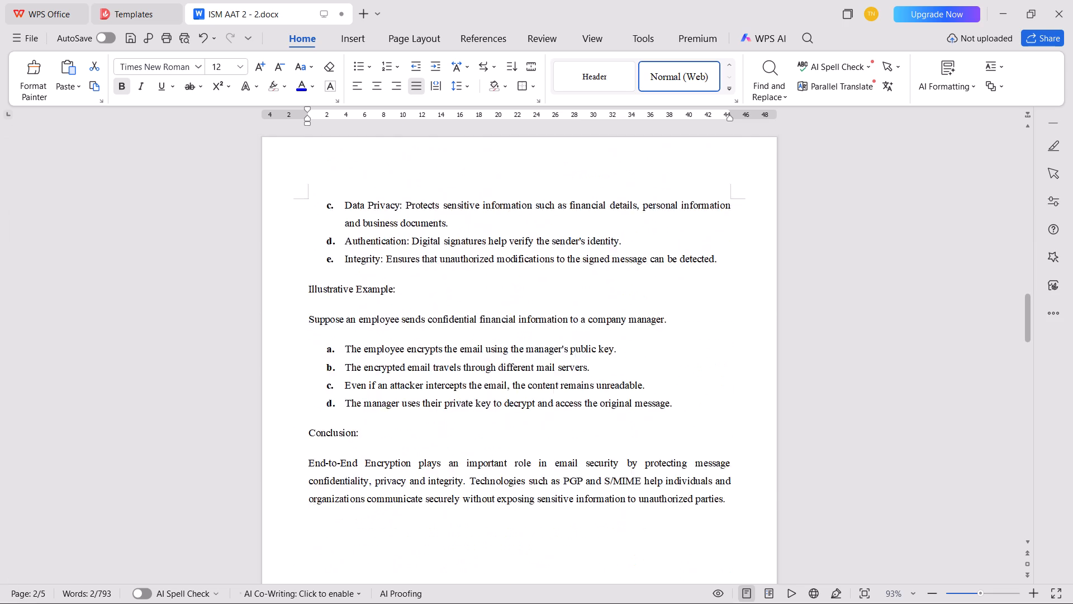
pyautogui.scroll(15, 371, 242)
pyautogui.scroll(-8, 334, 337)
pyautogui.scroll(-9, 321, 455)
pyautogui.tripleClick(342, 242)
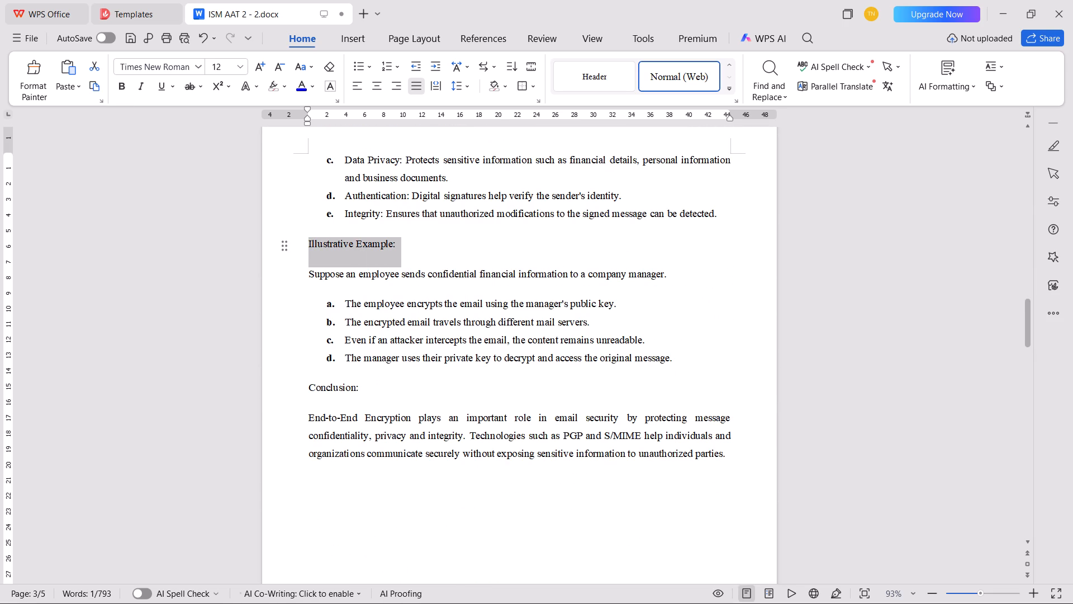
pyautogui.hotkey('ctrl', 'b')
pyautogui.tripleClick(334, 386)
pyautogui.hotkey('ctrl', 'b')
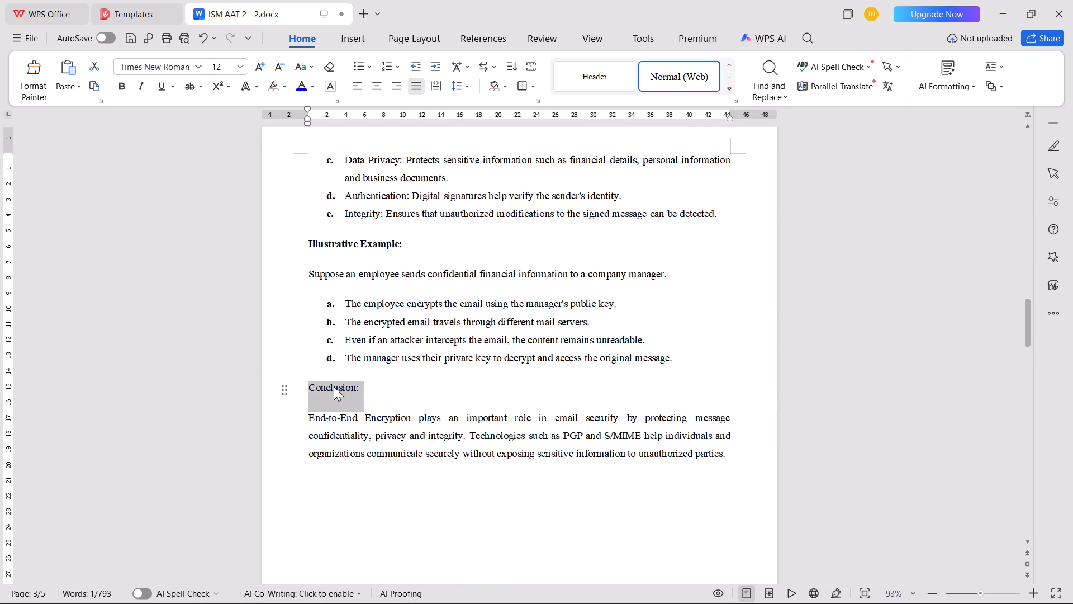
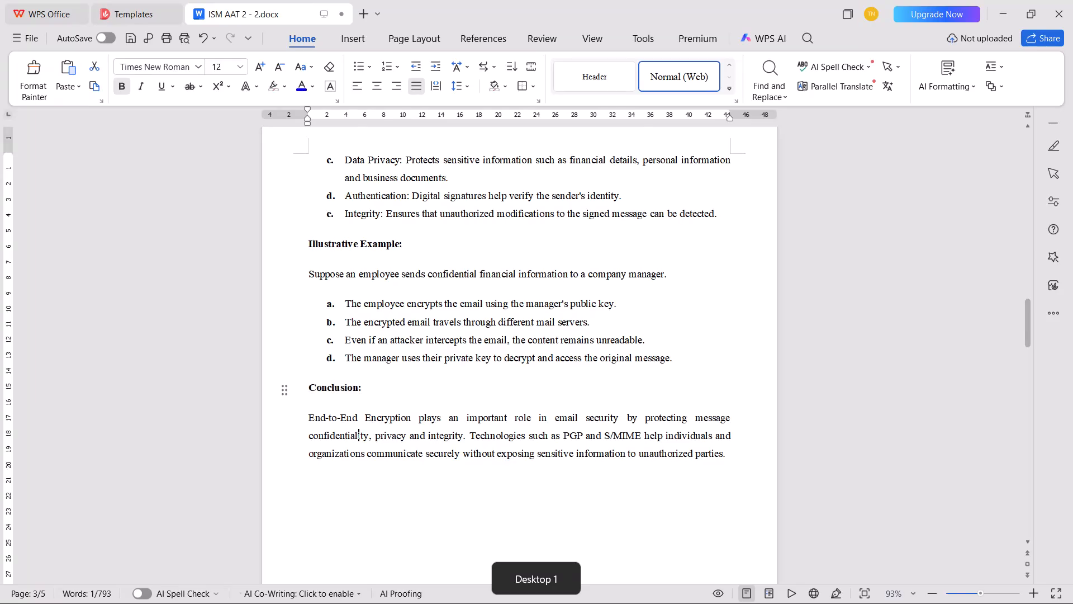
pyautogui.keyDown('ctrl'); pyautogui.scroll(-3, 618, 442); pyautogui.keyUp('ctrl')
pyautogui.keyDown('ctrl'); pyautogui.scroll(2, 622, 447); pyautogui.keyUp('ctrl')
pyautogui.keyDown('ctrl'); pyautogui.scroll(-3, 623, 449); pyautogui.keyUp('ctrl')
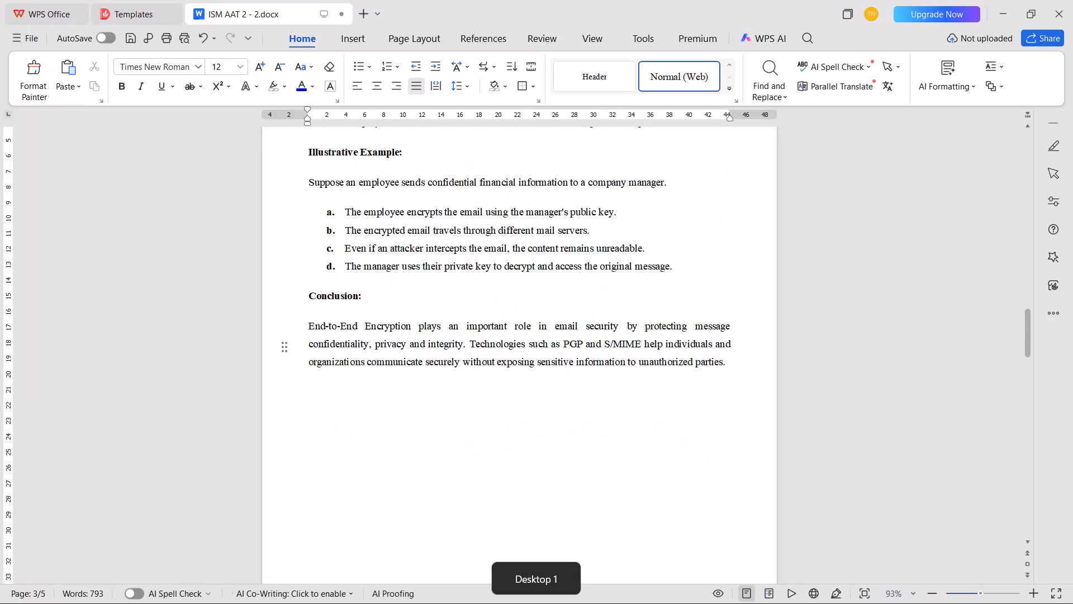
pyautogui.keyDown('ctrl'); pyautogui.scroll(-7, 611, 398); pyautogui.keyUp('ctrl')
pyautogui.keyDown('ctrl'); pyautogui.scroll(-16, 593, 338); pyautogui.keyUp('ctrl')
pyautogui.keyDown('ctrl'); pyautogui.scroll(-7, 571, 349); pyautogui.keyUp('ctrl')
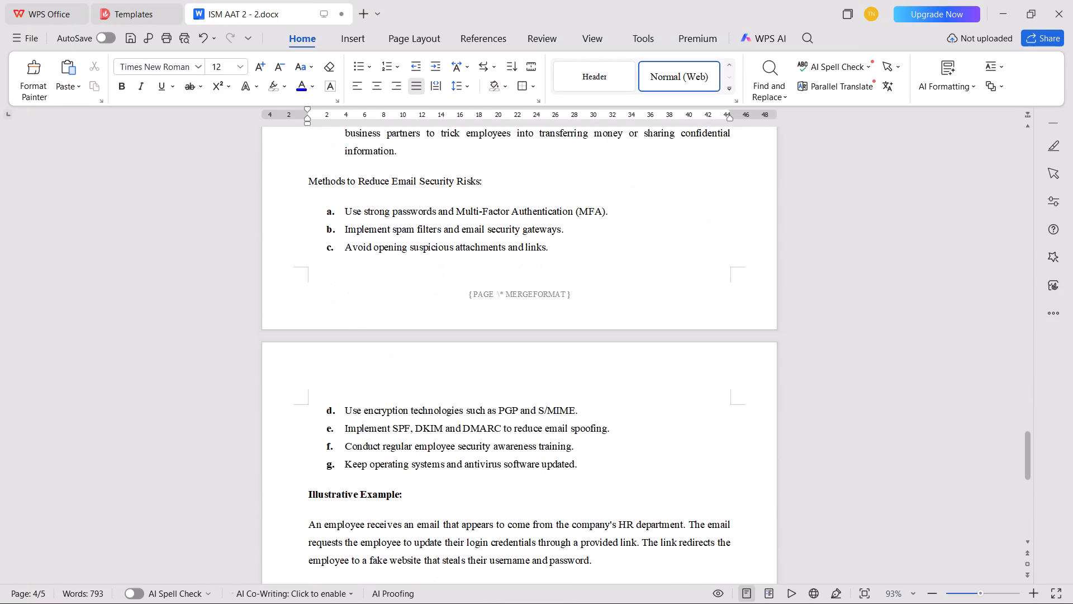
pyautogui.keyDown('ctrl'); pyautogui.scroll(-12, 571, 349); pyautogui.keyUp('ctrl')
pyautogui.keyDown('ctrl'); pyautogui.click(572, 466); pyautogui.keyUp('ctrl')
pyautogui.keyDown('ctrl'); pyautogui.scroll(-5, 571, 466); pyautogui.keyUp('ctrl')
pyautogui.press('BackSpace')
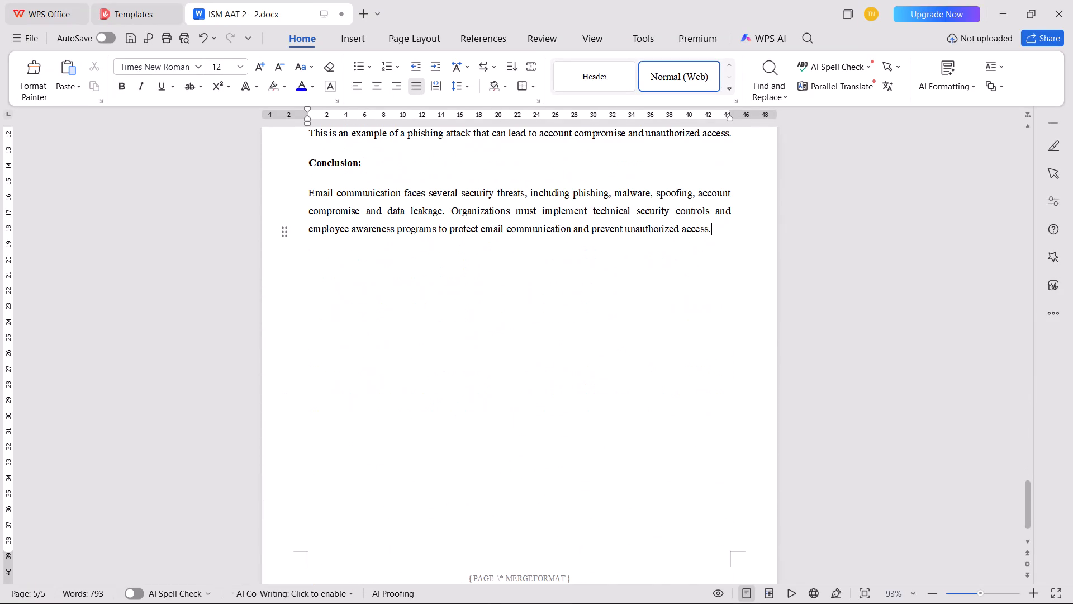
pyautogui.press('Right')
pyautogui.press('Right')
pyautogui.press('Right')
pyautogui.keyDown('ctrl'); pyautogui.click(348, 38); pyautogui.keyUp('ctrl')
pyautogui.keyDown('ctrl'); pyautogui.click(54, 89); pyautogui.keyUp('ctrl')
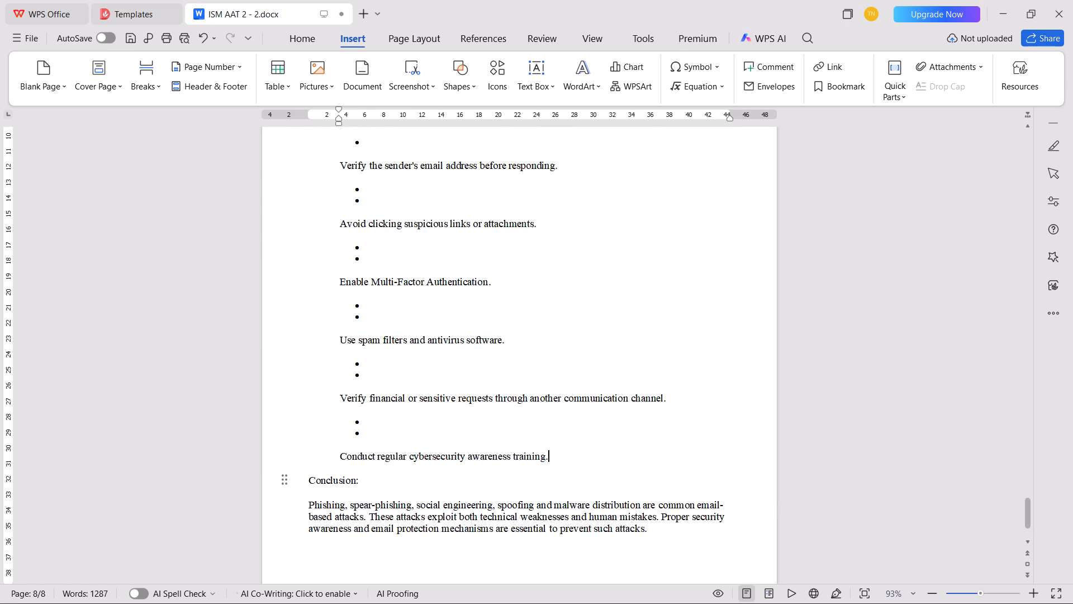
pyautogui.click(396, 435)
pyautogui.press('BackSpace')
pyautogui.press('BackSpace')
pyautogui.press('BackSpace')
pyautogui.press('BackSpace')
pyautogui.click(396, 379)
pyautogui.press('BackSpace')
pyautogui.press('BackSpace')
pyautogui.press('BackSpace')
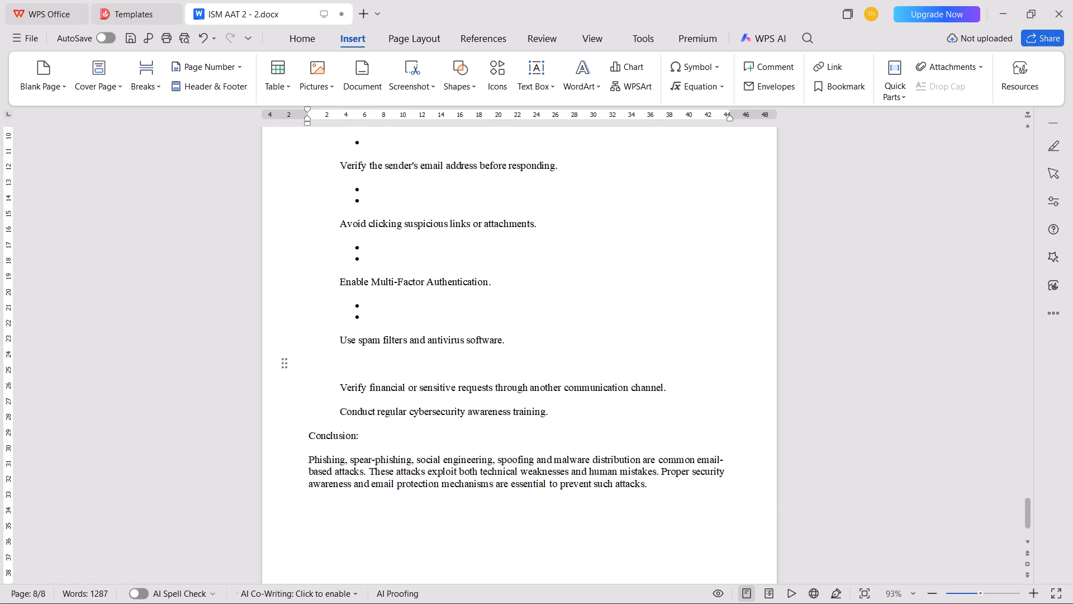
pyautogui.press('BackSpace')
# Remove the empty bullets between the Avoid clicking, Enable Multi-Factor Authentication and Use spam filters items.
pyautogui.click(397, 310)
pyautogui.press('BackSpace')
pyautogui.click(390, 317)
pyautogui.click(388, 326)
pyautogui.press('BackSpace')
pyautogui.press('BackSpace')
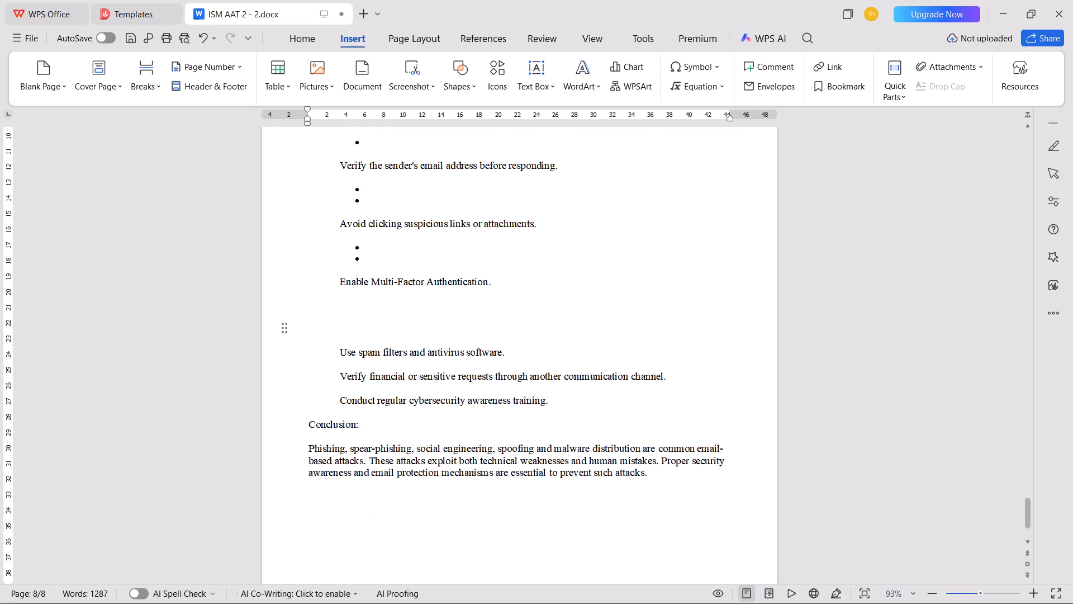
pyautogui.press('BackSpace')
pyautogui.press('BackSpace')
pyautogui.click(379, 261)
pyautogui.press('BackSpace')
pyautogui.press('BackSpace')
pyautogui.press('BackSpace')
pyautogui.press('BackSpace')
# Remove the remaining empty bullets above and below the Verify the sender's email address item under Preventive Measures.
pyautogui.click(380, 206)
pyautogui.press('BackSpace')
pyautogui.press('BackSpace')
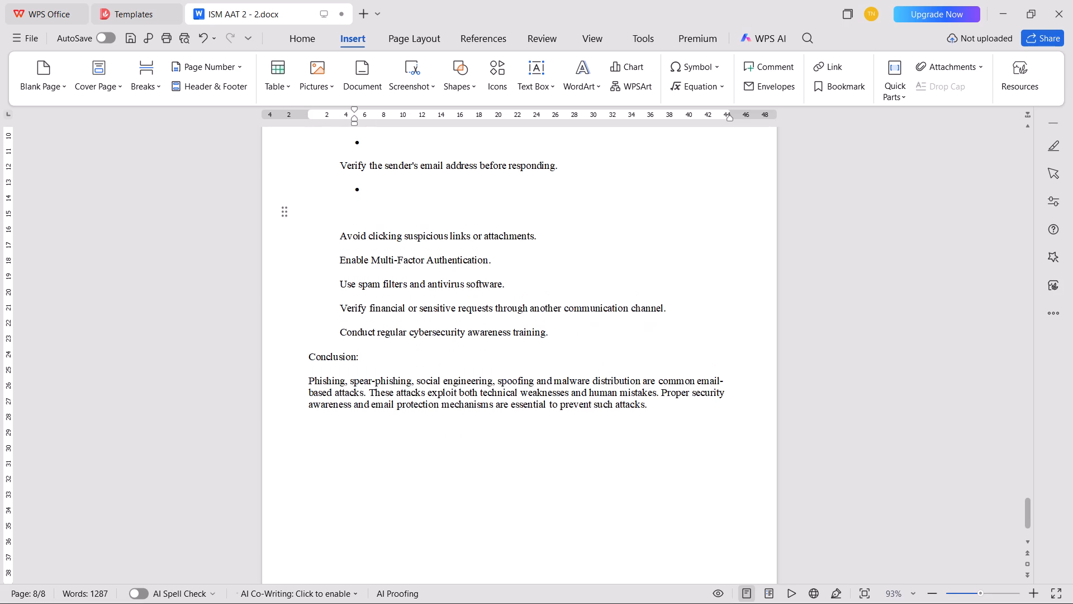
pyautogui.press('BackSpace')
pyautogui.scroll(3, 402, 410)
pyautogui.press('BackSpace')
pyautogui.click(378, 283)
pyautogui.press('BackSpace')
pyautogui.press('BackSpace')
pyautogui.scroll(4, 396, 400)
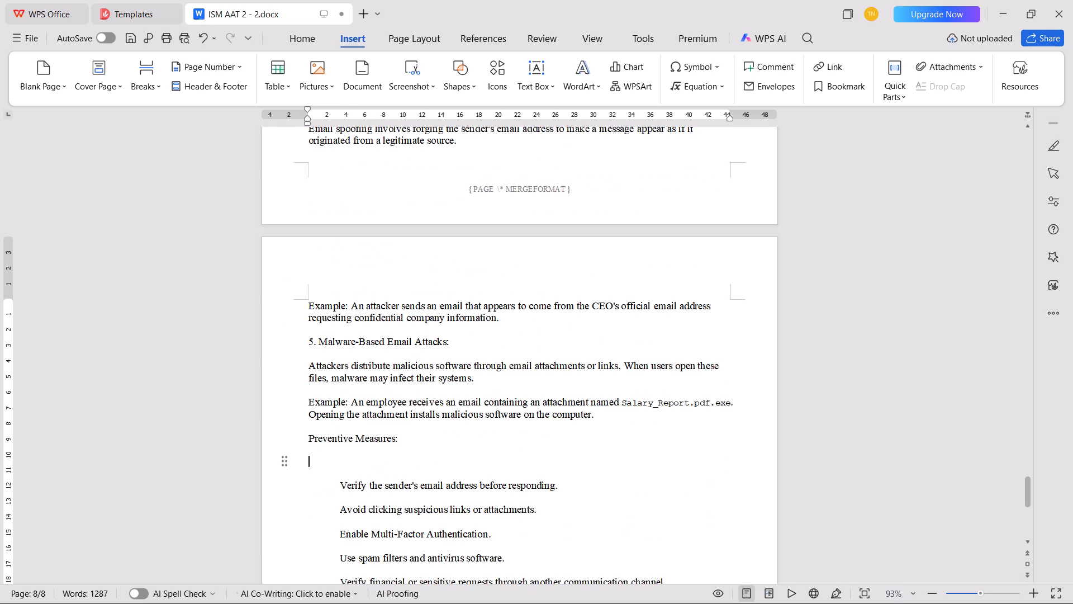
pyautogui.press('BackSpace')
# Bold the 5. Malware-Based Email Attacks: and 4. Email Spoofing: headings.
pyautogui.tripleClick(311, 342)
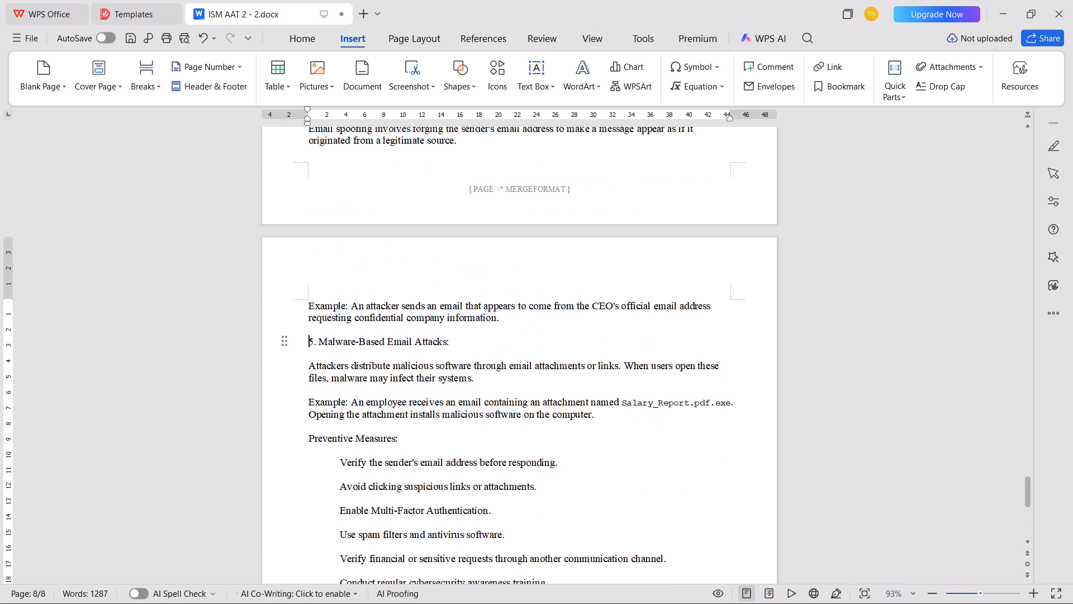
pyautogui.hotkey('ctrl', 'b')
pyautogui.scroll(6, 400, 464)
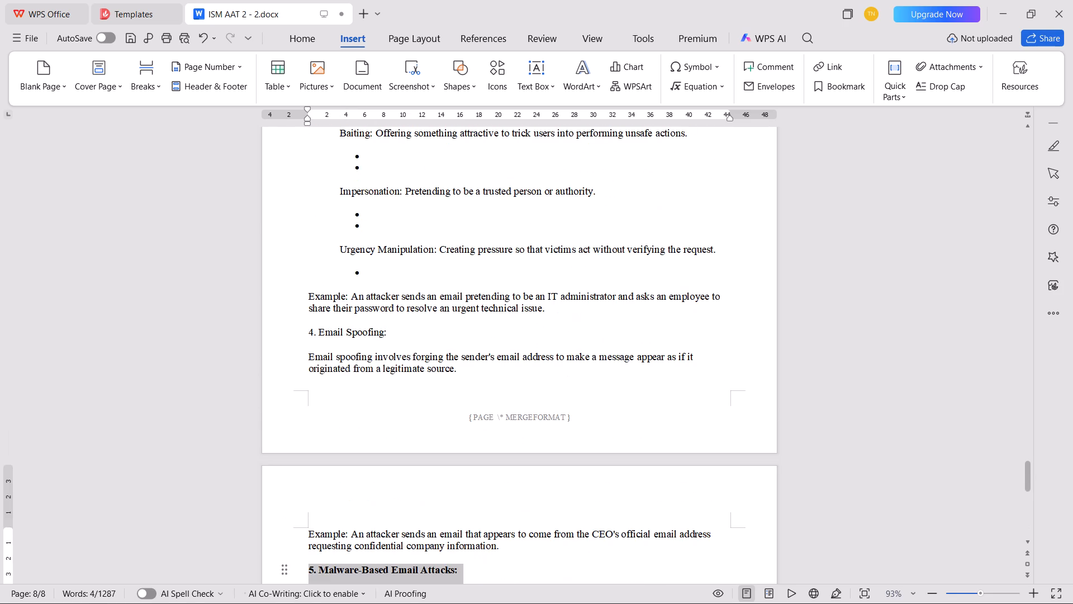
pyautogui.tripleClick(350, 325)
pyautogui.click(349, 345)
pyautogui.doubleClick(346, 342)
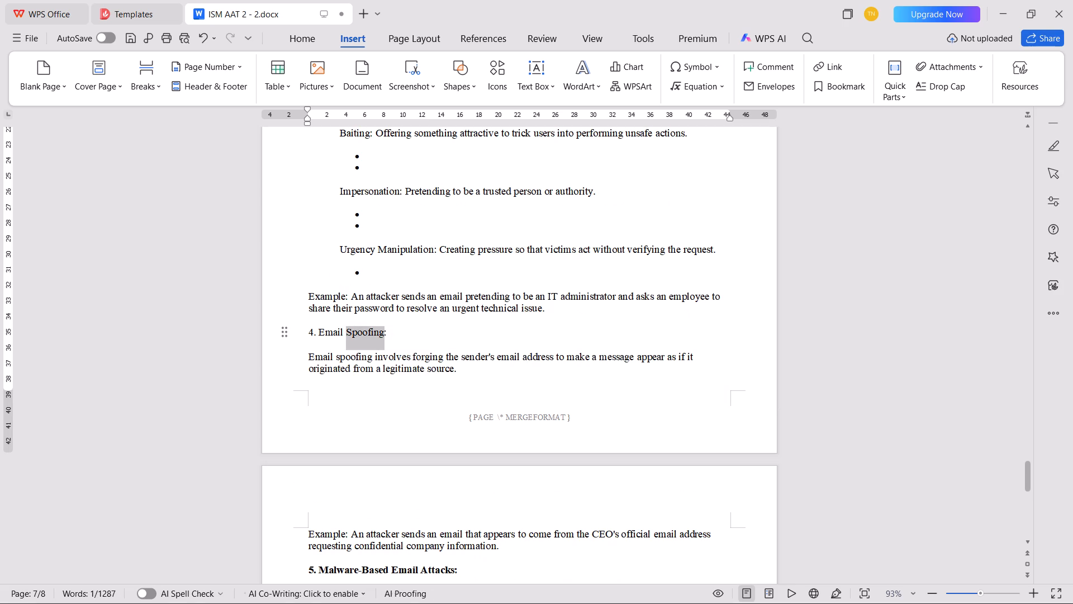
pyautogui.click(346, 339)
pyautogui.hotkey('ctrl', 'b')
# Turn the six Preventive Measures items into an indented a., b., c. list with bold letters.
pyautogui.scroll(-8, 366, 348)
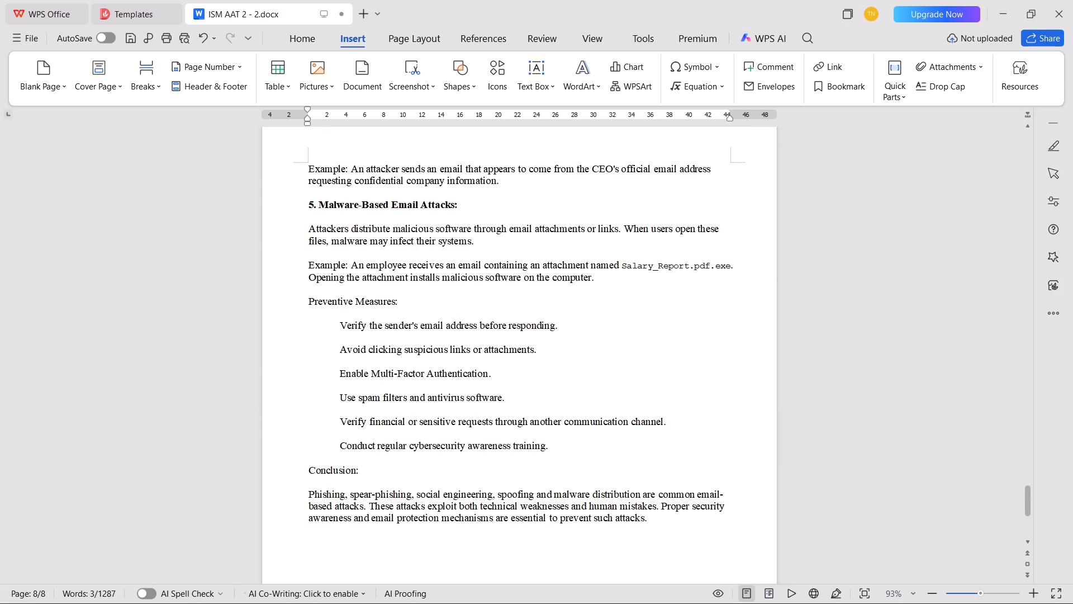
pyautogui.moveTo(575, 445); pyautogui.dragTo(310, 333)
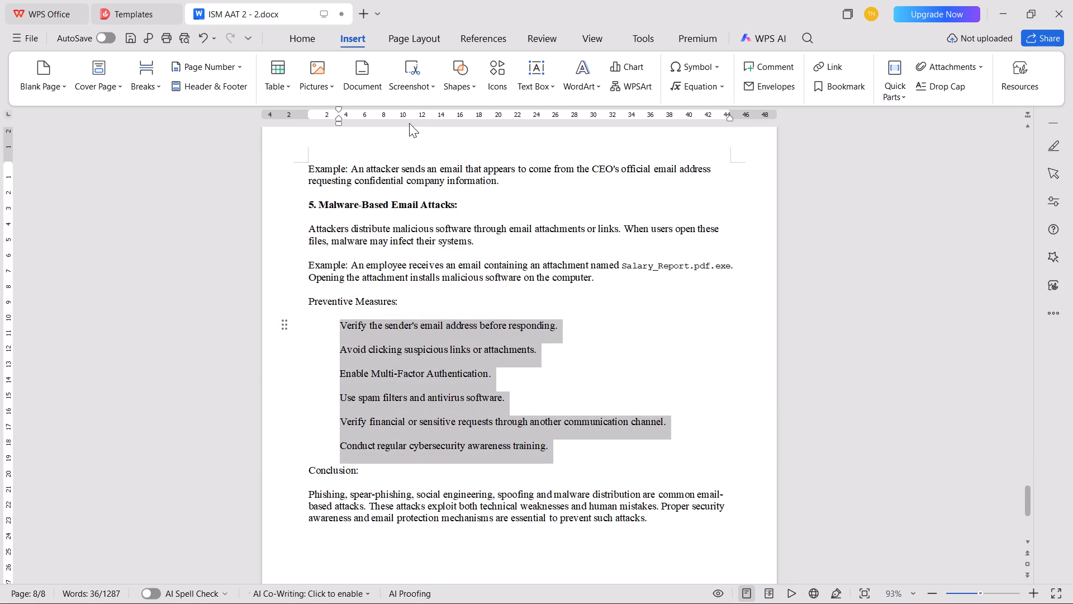
pyautogui.click(289, 46)
pyautogui.click(400, 69)
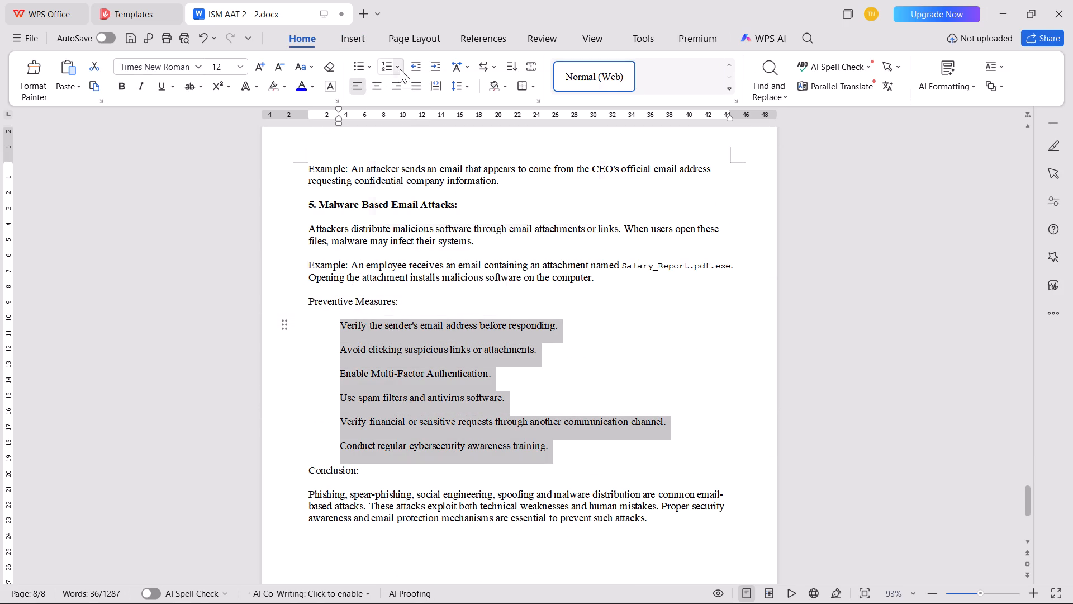
pyautogui.click(514, 173)
pyautogui.press('Tab')
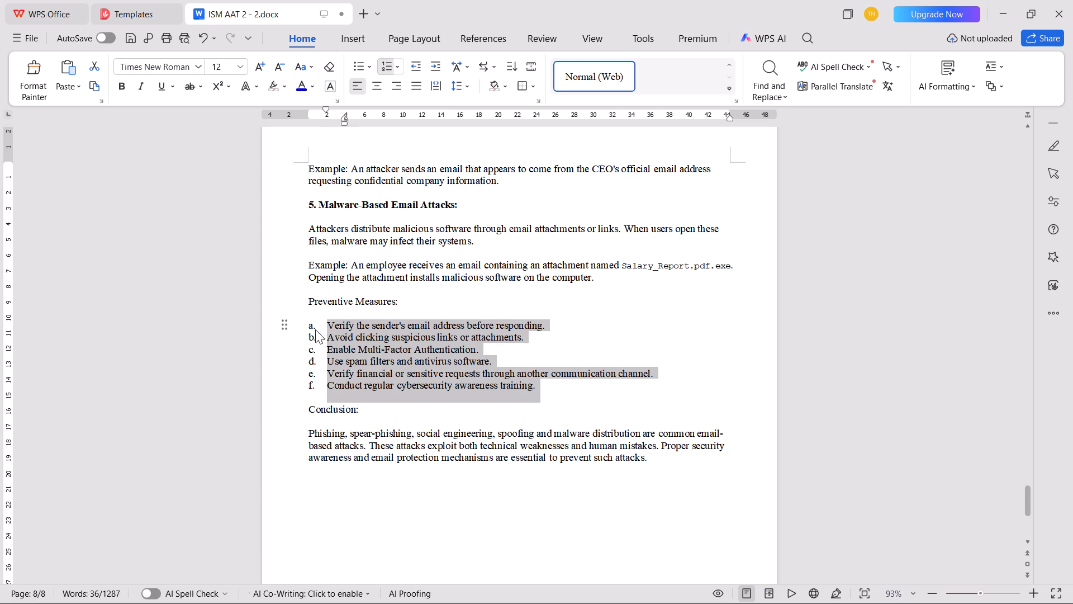
pyautogui.click(315, 329)
pyautogui.click(329, 327)
pyautogui.hotkey('ctrl', 'b')
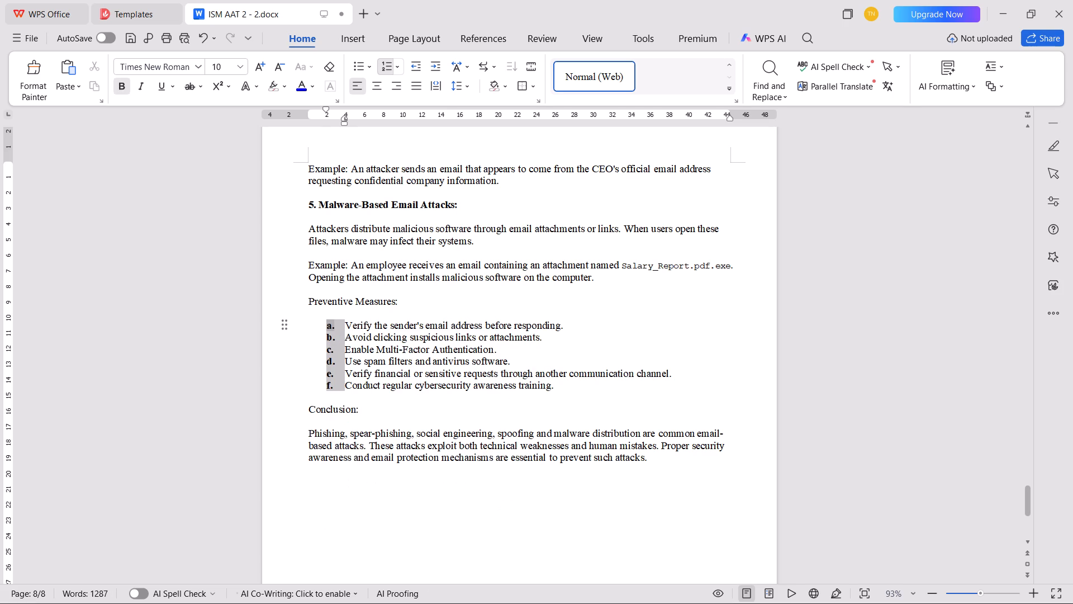
# Bold the Conclusion: heading of question 3.
pyautogui.click(269, 408)
pyautogui.hotkey('ctrl', 'b')
# Remove the empty bullets between the Baiting, Impersonation and Urgency Manipulation items and below the last one in the Social Engineering section.
pyautogui.scroll(1, 401, 467)
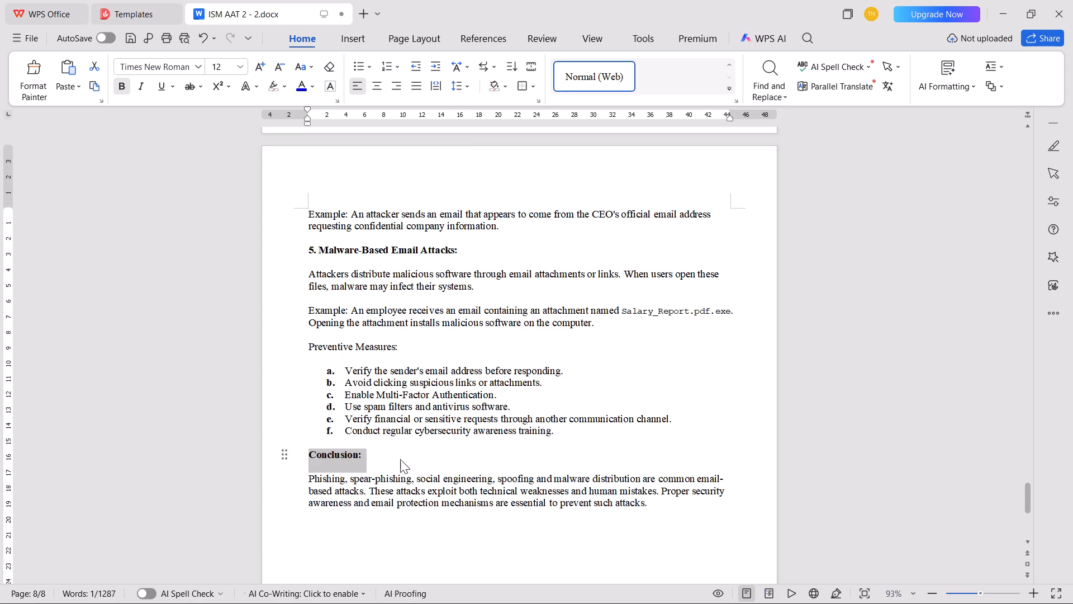
pyautogui.scroll(16, 382, 384)
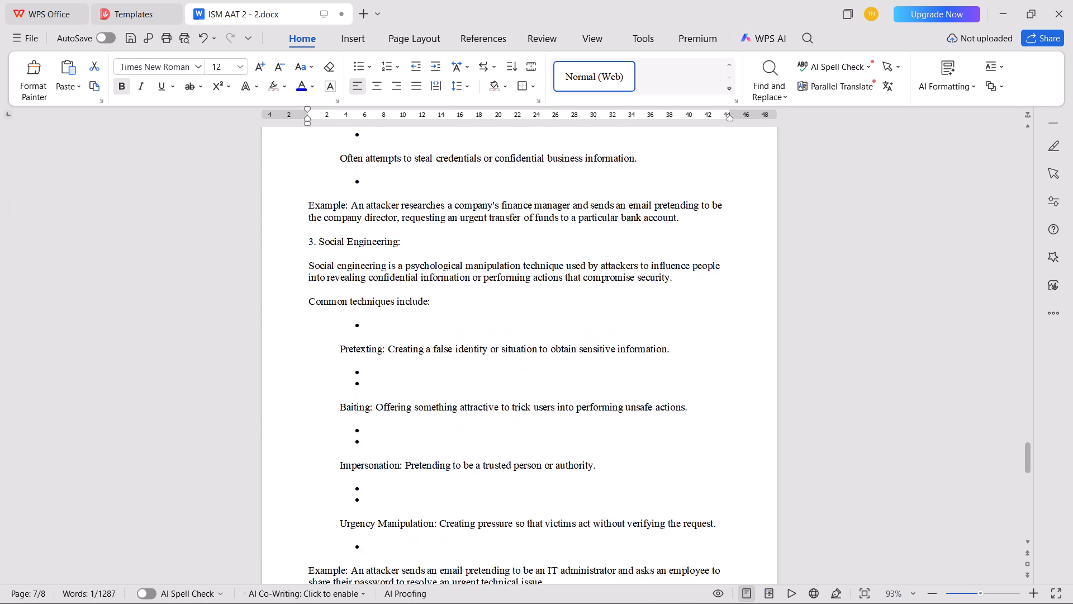
pyautogui.scroll(-5, 360, 389)
pyautogui.click(397, 374)
pyautogui.press('BackSpace')
pyautogui.press('BackSpace')
pyautogui.press('BackSpace')
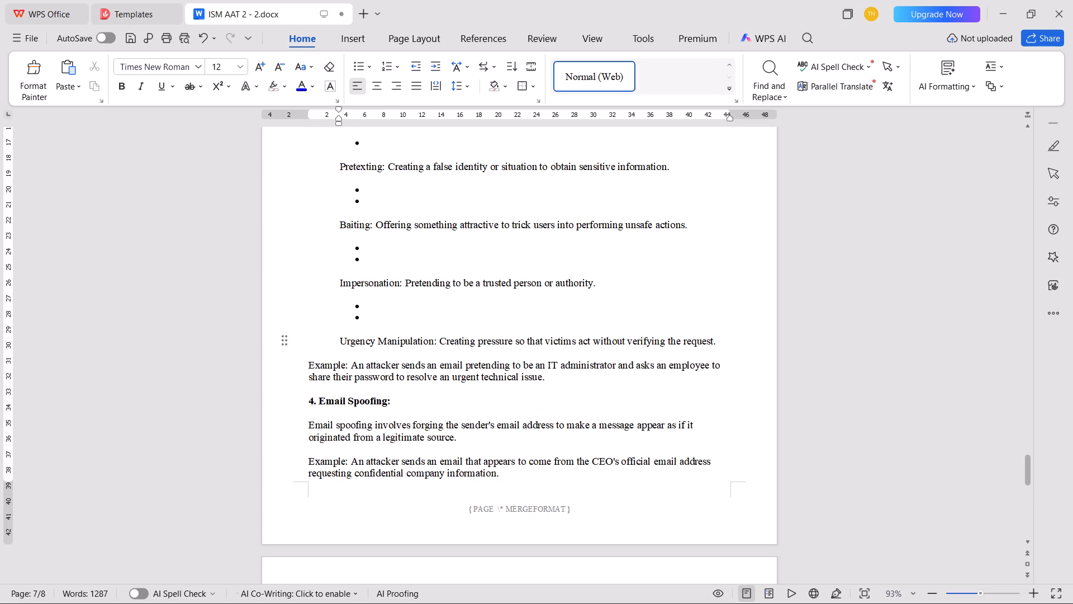
pyautogui.click(391, 318)
pyautogui.press('BackSpace')
pyautogui.press('BackSpace')
pyautogui.press('BackSpace')
pyautogui.press('BackSpace')
pyautogui.click(384, 262)
pyautogui.press('BackSpace')
pyautogui.press('BackSpace')
pyautogui.press('BackSpace')
pyautogui.press('BackSpace')
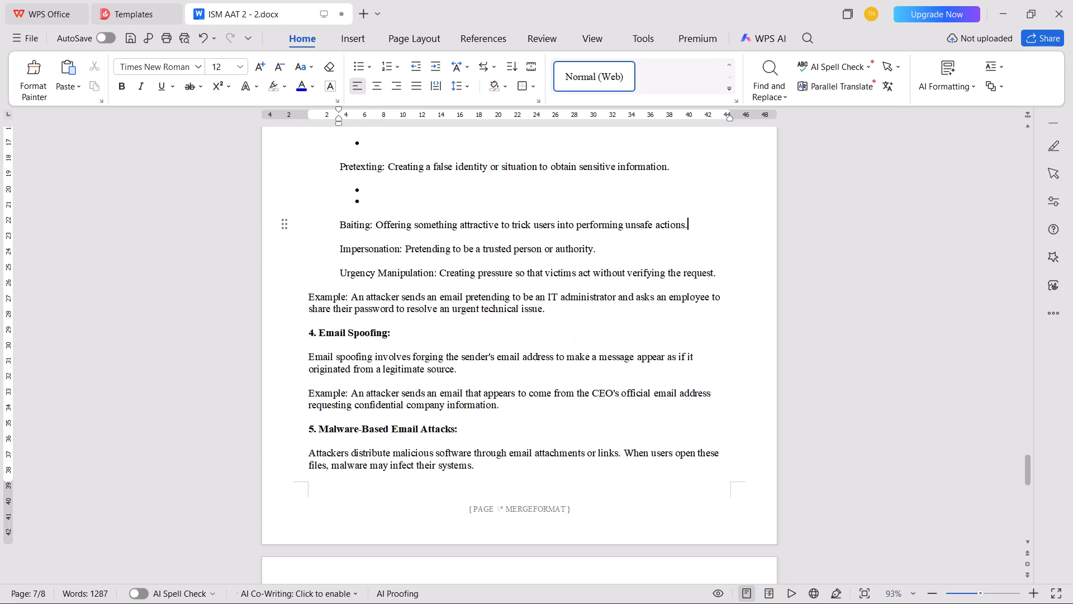
# Remove the empty bullets and blank lines above and below the Pretexting item under Common techniques include:.
pyautogui.click(383, 209)
pyautogui.scroll(7, 398, 330)
pyautogui.press('BackSpace')
pyautogui.press('BackSpace')
pyautogui.press('BackSpace')
pyautogui.click(376, 366)
pyautogui.press('BackSpace')
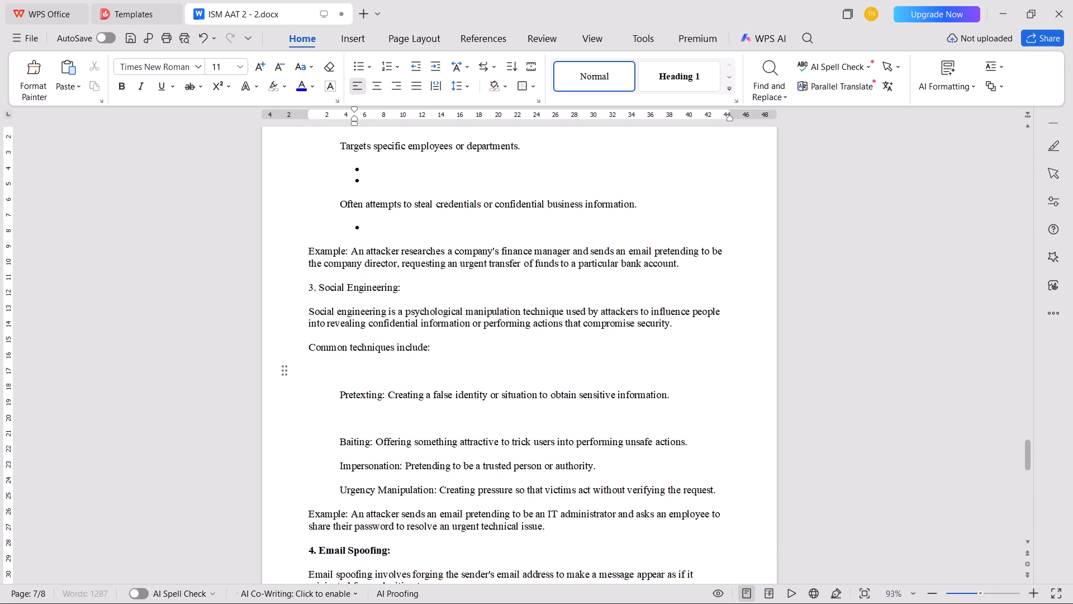
pyautogui.press('BackSpace')
pyautogui.press('BackSpace')
pyautogui.click(359, 401)
pyautogui.press('BackSpace')
# Bold the 3. Social Engineering: heading.
pyautogui.click(290, 276)
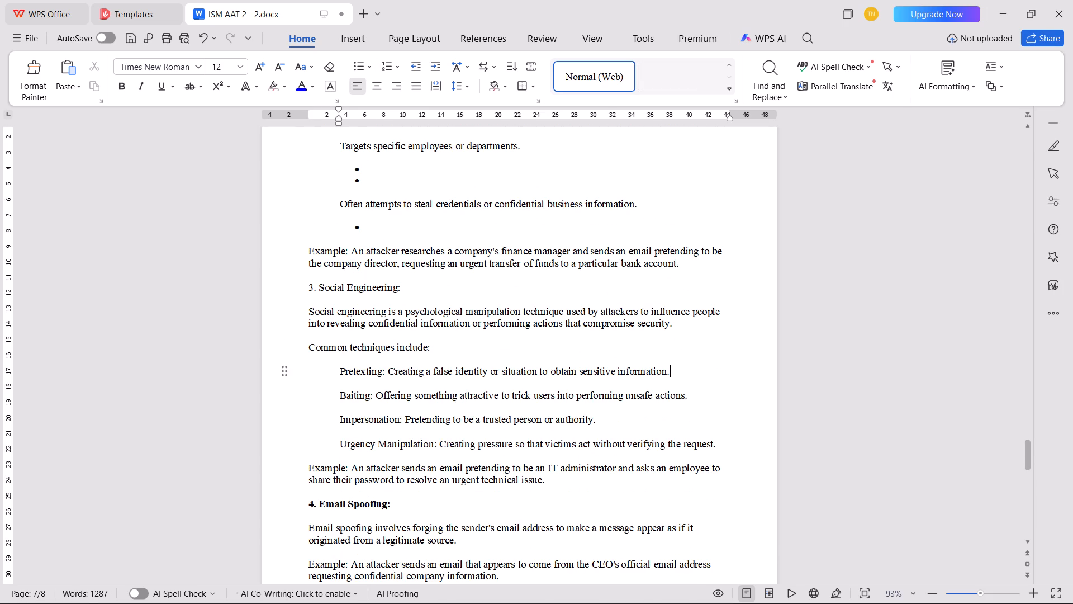
pyautogui.click(282, 291)
pyautogui.hotkey('ctrl', 'b')
# Remove the empty bullets above and below the Often attempts to steal credentials item in the Spear-Phishing section.
pyautogui.scroll(4, 336, 420)
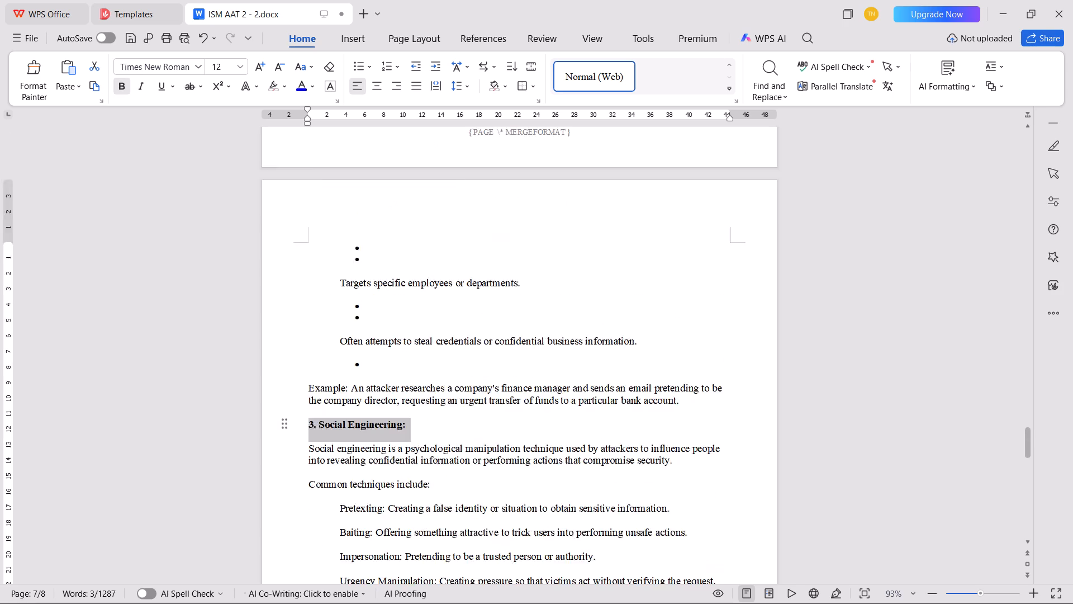
pyautogui.click(383, 407)
pyautogui.press('BackSpace')
pyautogui.press('BackSpace')
pyautogui.press('BackSpace')
pyautogui.click(376, 366)
pyautogui.press('BackSpace')
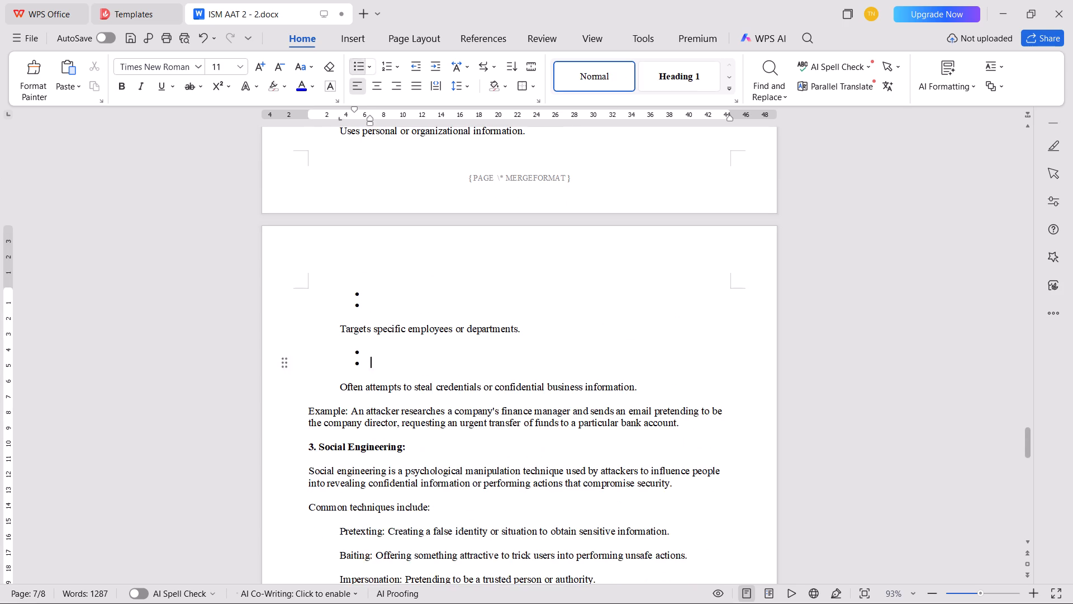
pyautogui.press('BackSpace')
pyautogui.press('BackSpace')
pyautogui.press('BackSpace')
# Remove the remaining empty bullets around the Uses personal or organizational information item in the Spear-Phishing section.
pyautogui.click(376, 314)
pyautogui.press('BackSpace')
pyautogui.press('BackSpace')
pyautogui.scroll(5, 380, 430)
pyautogui.press('BackSpace')
pyautogui.press('BackSpace')
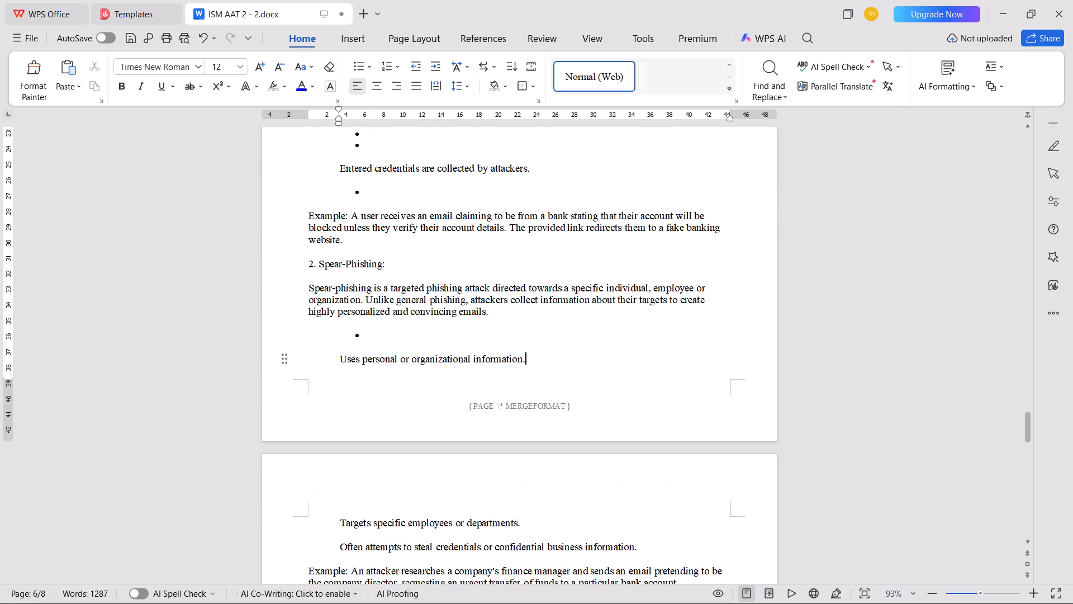
pyautogui.click(376, 340)
pyautogui.press('BackSpace')
pyautogui.press('BackSpace')
pyautogui.press('BackSpace')
# Bold the 2. Spear-Phishing: heading.
pyautogui.click(280, 267)
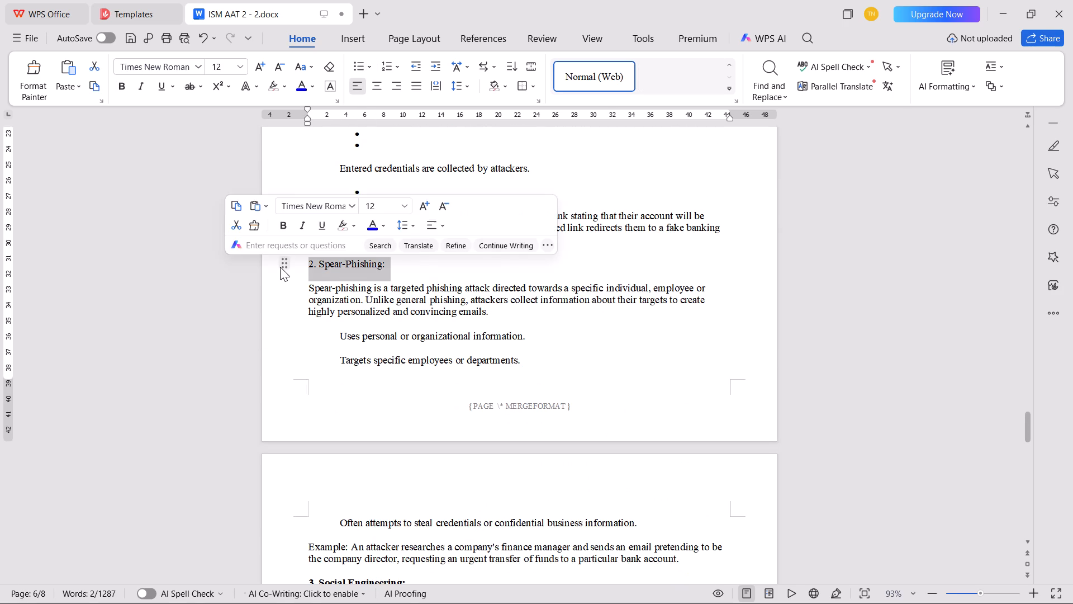
pyautogui.hotkey('ctrl', 'b')
# Remove the empty bullets above and below the Entered credentials are collected by attackers item in the Phishing section.
pyautogui.scroll(3, 364, 333)
pyautogui.click(368, 326)
pyautogui.press('BackSpace')
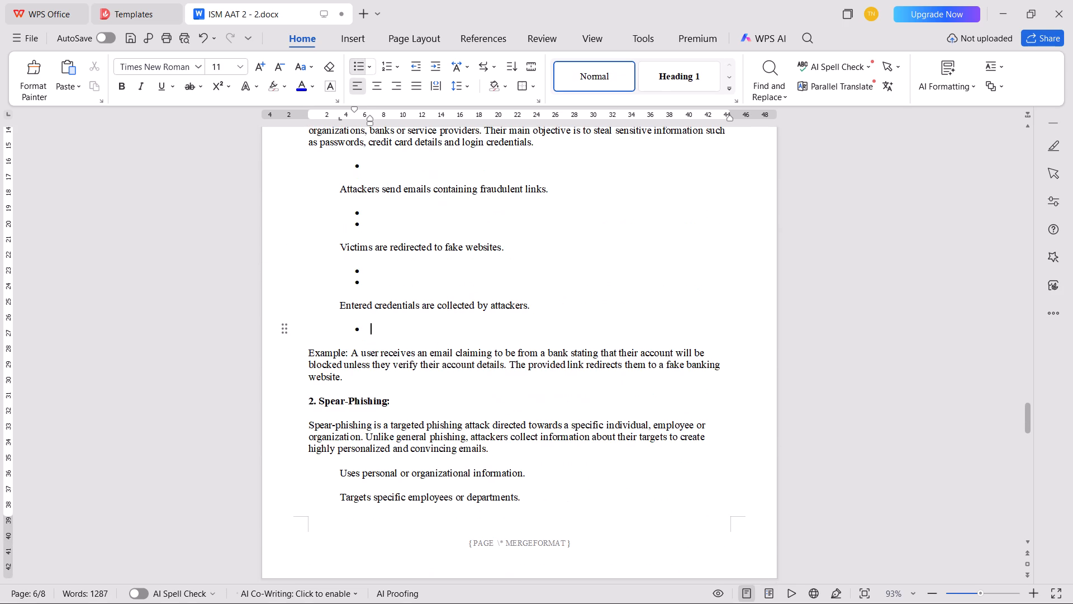
pyautogui.press('BackSpace')
pyautogui.press('BackSpace')
pyautogui.click(392, 281)
pyautogui.press('BackSpace')
pyautogui.press('BackSpace')
pyautogui.press('BackSpace')
pyautogui.press('BackSpace')
# Remove the remaining empty bullets around the Attackers send emails containing fraudulent links item in the Phishing section.
pyautogui.click(387, 232)
pyautogui.press('BackSpace')
pyautogui.press('BackSpace')
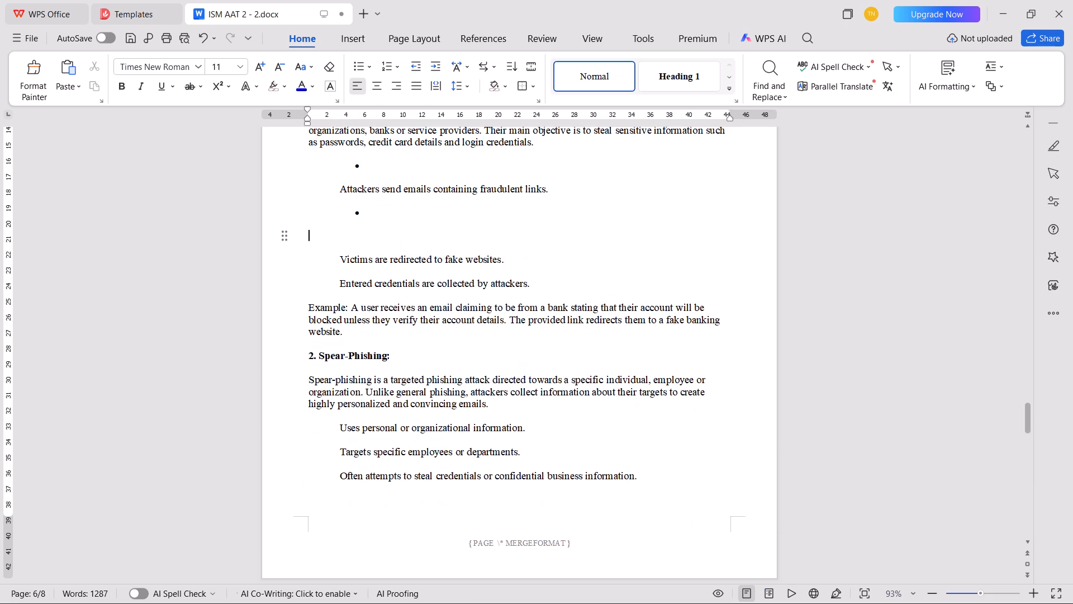
pyautogui.press('BackSpace')
pyautogui.scroll(2, 374, 397)
pyautogui.press('BackSpace')
pyautogui.click(371, 259)
pyautogui.press('BackSpace')
pyautogui.press('BackSpace')
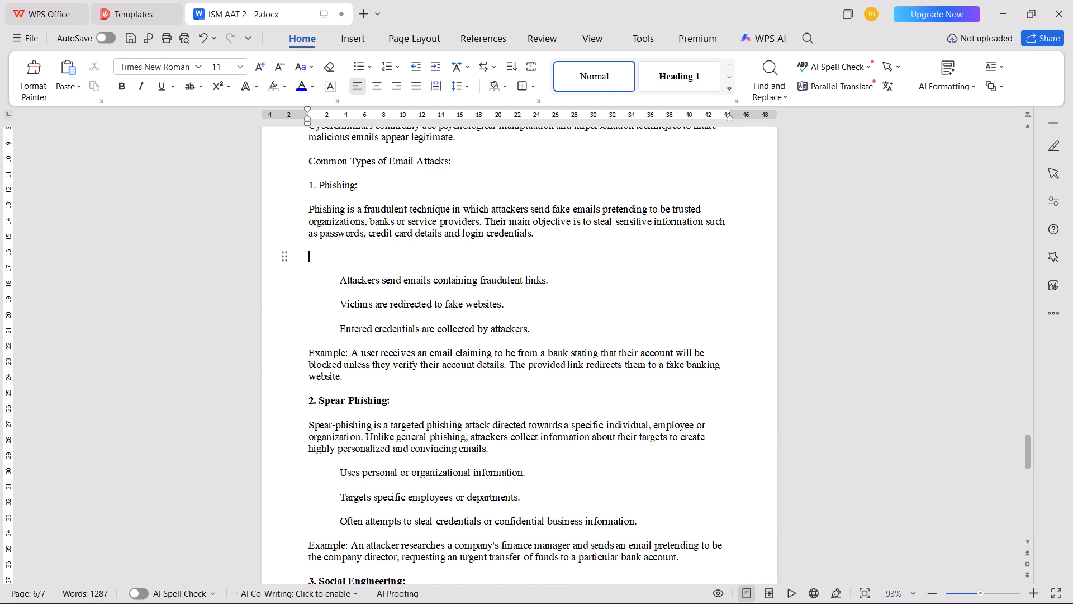
pyautogui.press('BackSpace')
# Bold the 1. Phishing: heading.
pyautogui.click(285, 187)
pyautogui.hotkey('ctrl', 'b')
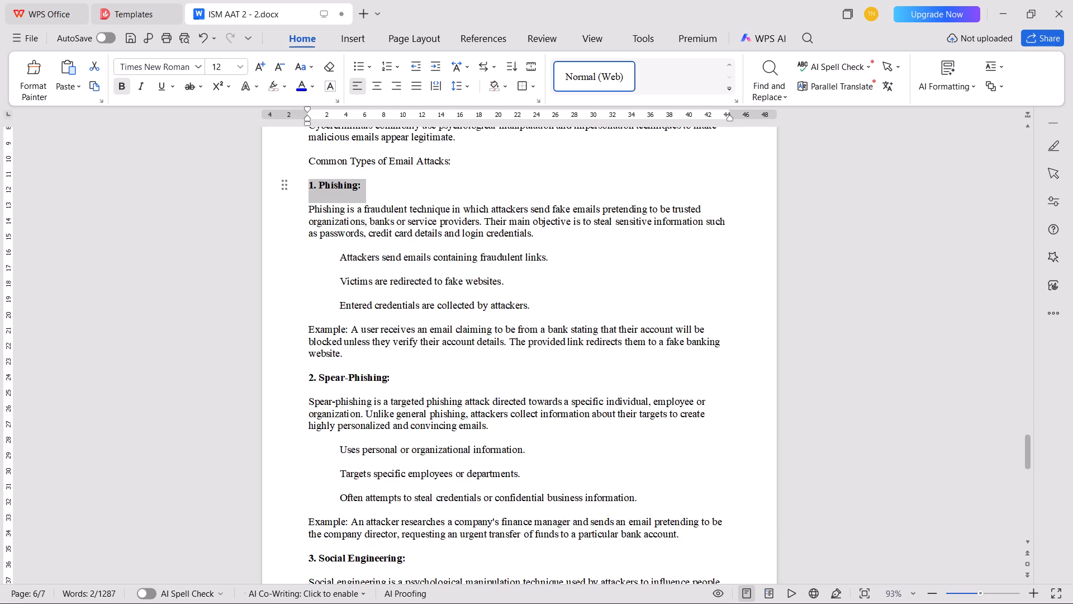
# Format the three items in the Phishing section as an a., b., c. list with bold letters.
pyautogui.moveTo(553, 308); pyautogui.dragTo(339, 267)
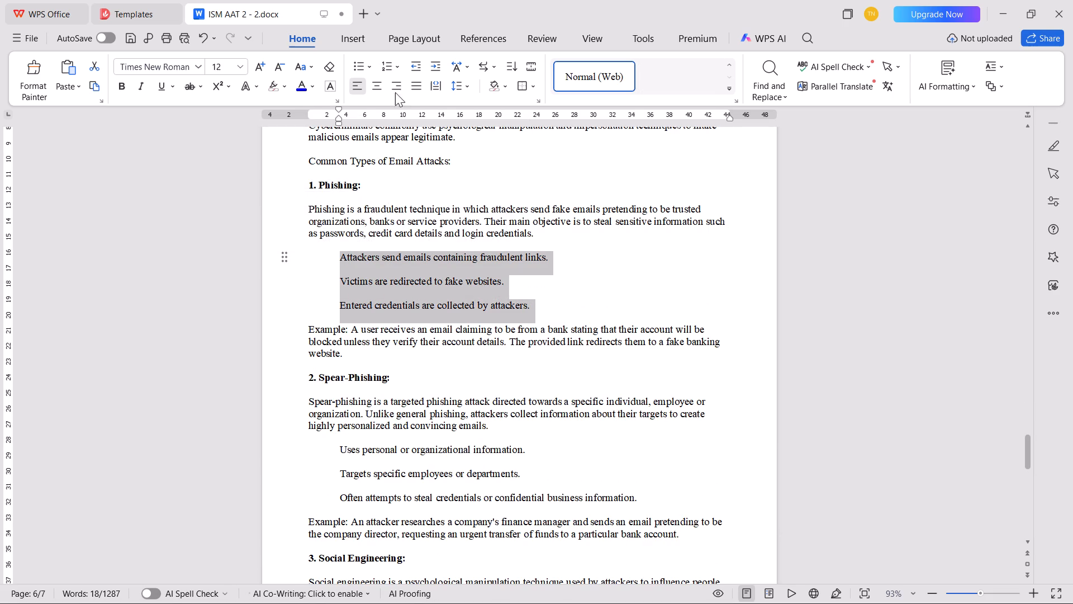
pyautogui.click(397, 71)
pyautogui.click(501, 155)
pyautogui.press('Tab')
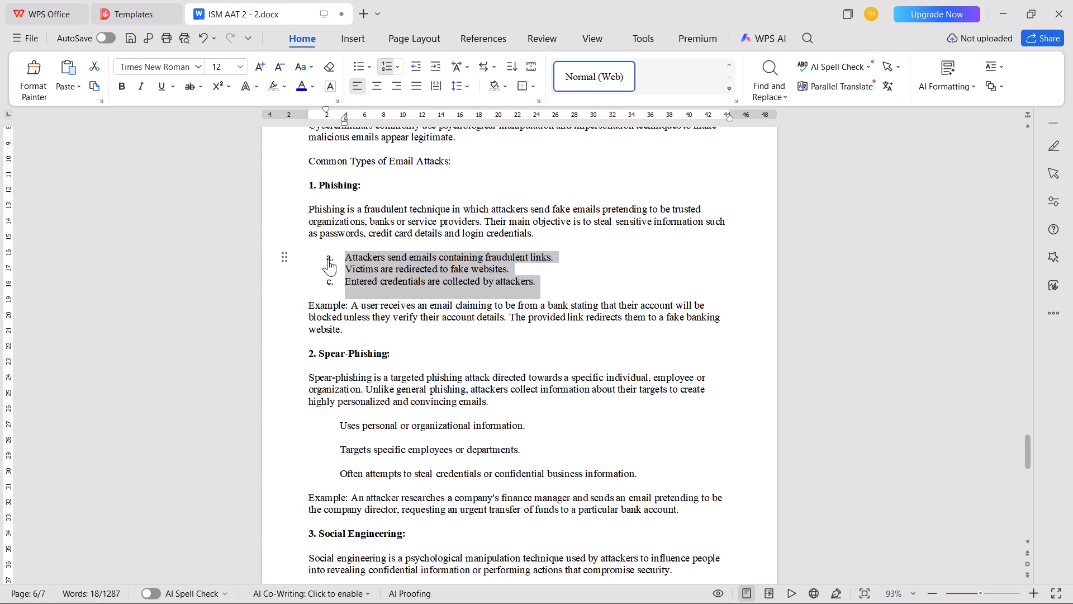
pyautogui.click(326, 259)
pyautogui.click(331, 257)
pyautogui.hotkey('ctrl', 'b')
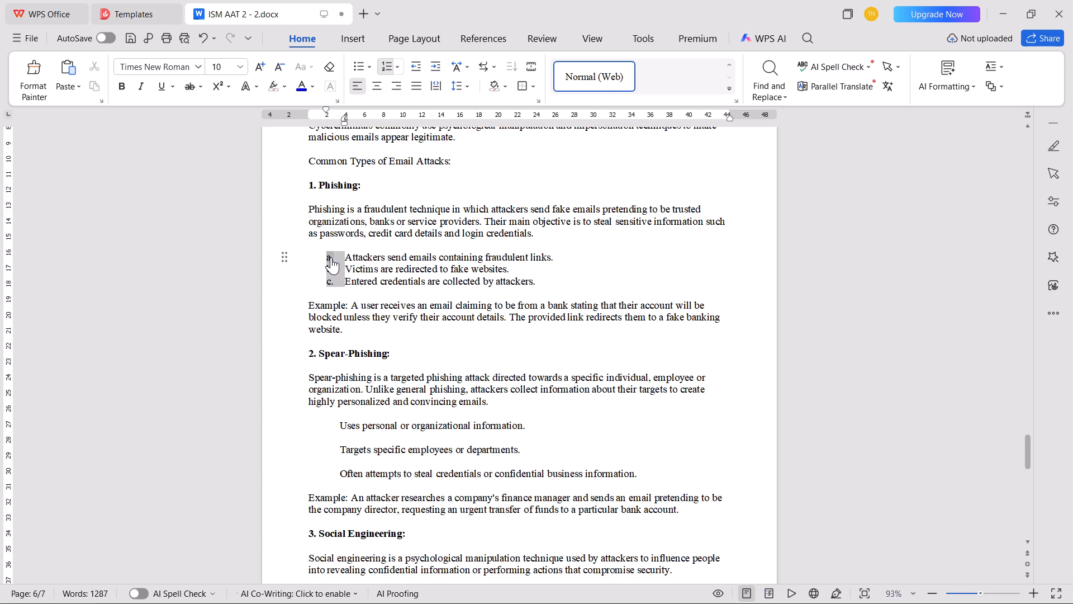
# Format the three items in the Spear-Phishing section as an a., b., c. list with bold letters.
pyautogui.moveTo(645, 471); pyautogui.dragTo(300, 426)
pyautogui.click(399, 69)
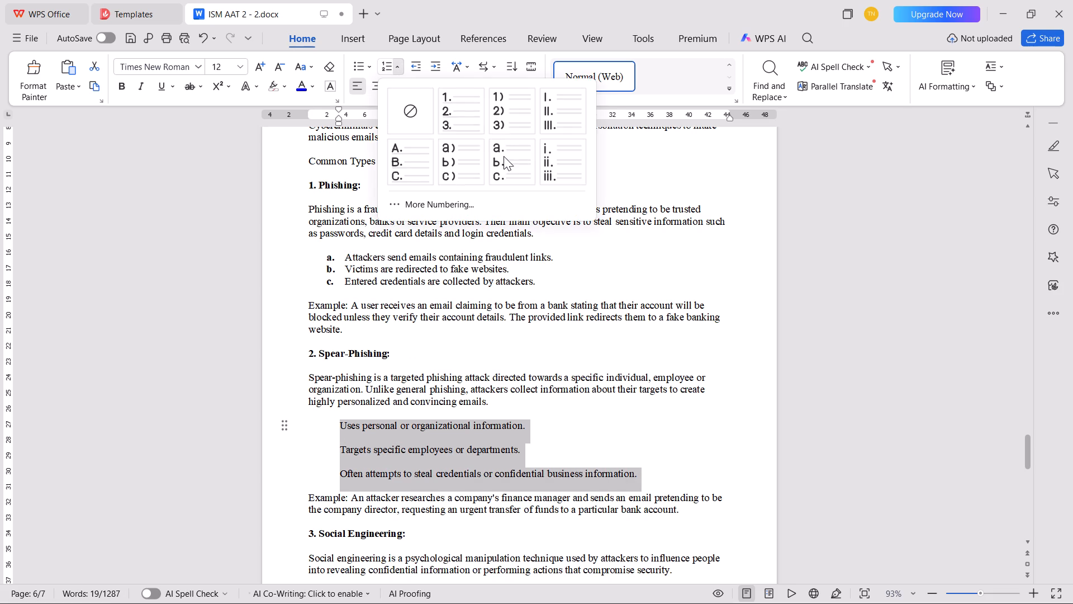
pyautogui.click(504, 156)
pyautogui.press('Tab')
pyautogui.click(331, 428)
pyautogui.hotkey('ctrl', 'b')
# Format the four Social Engineering techniques, Pretexting through Urgency Manipulation, as an a. to d. list with bold letters.
pyautogui.scroll(-2, 424, 452)
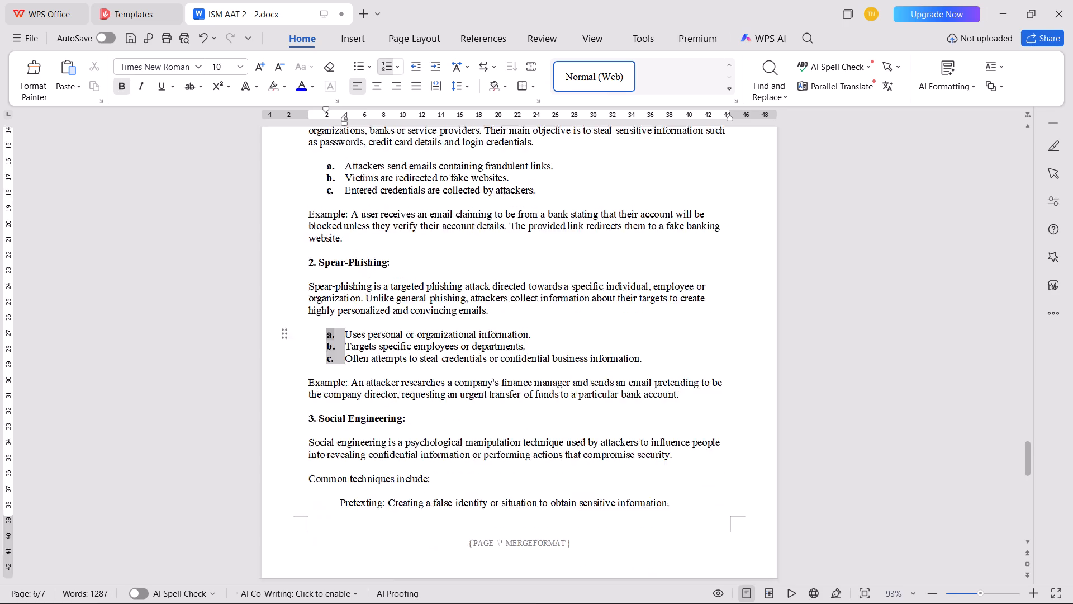
pyautogui.scroll(-3, 425, 453)
pyautogui.scroll(-2, 482, 444)
pyautogui.moveTo(730, 477); pyautogui.dragTo(390, 438)
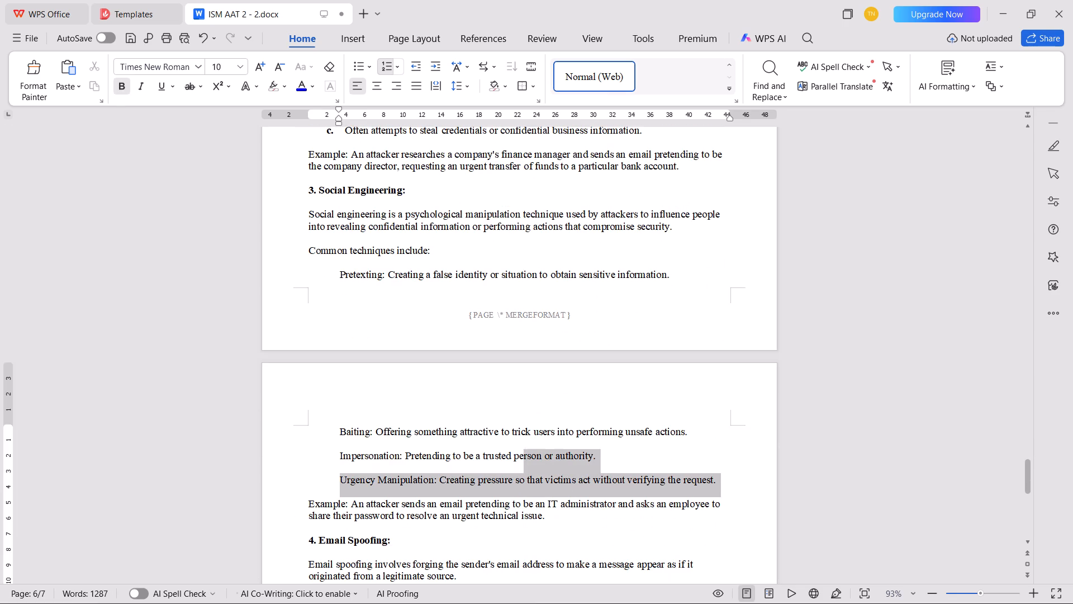
pyautogui.moveTo(390, 438); pyautogui.dragTo(290, 285)
pyautogui.click(400, 66)
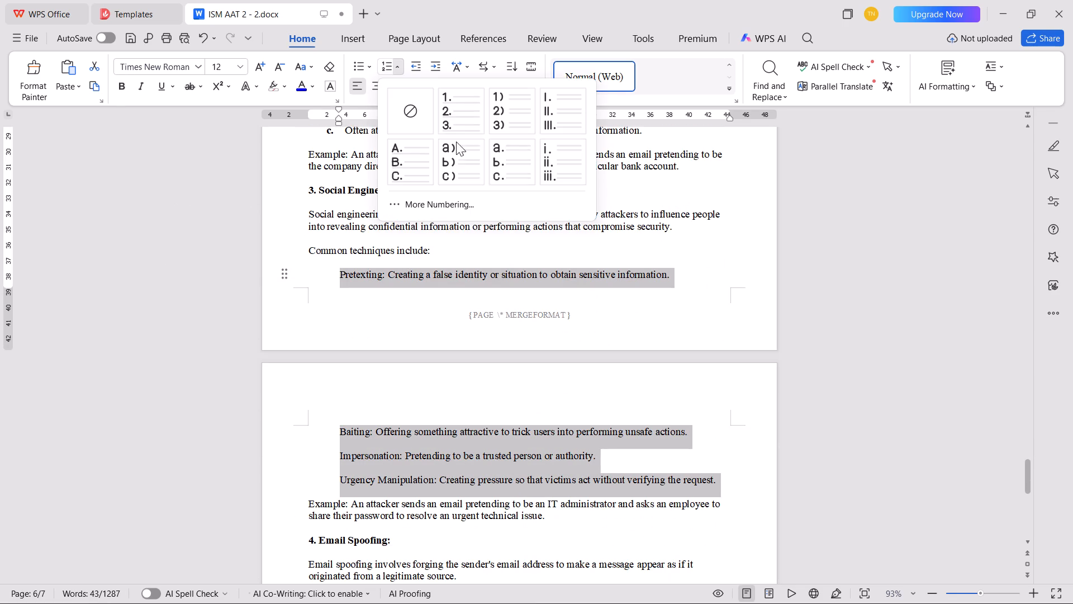
pyautogui.click(490, 169)
pyautogui.press('Tab')
pyautogui.click(329, 275)
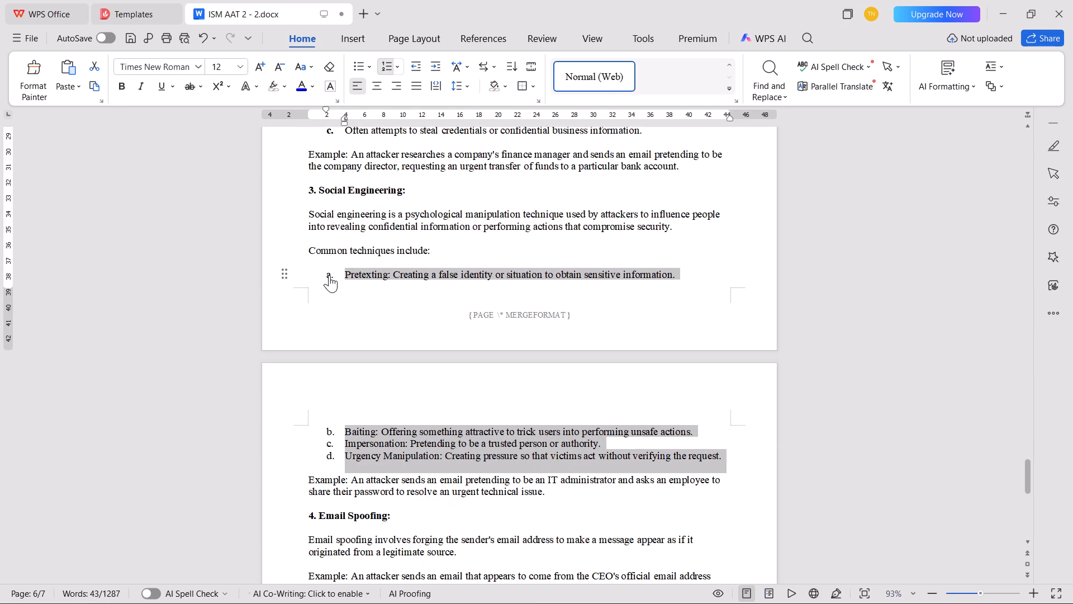
pyautogui.hotkey('ctrl', 'b')
# Justify all of question 3, from its heading through the conclusion, and set its line spacing to 1.5.
pyautogui.scroll(-4, 406, 334)
pyautogui.scroll(-4, 422, 408)
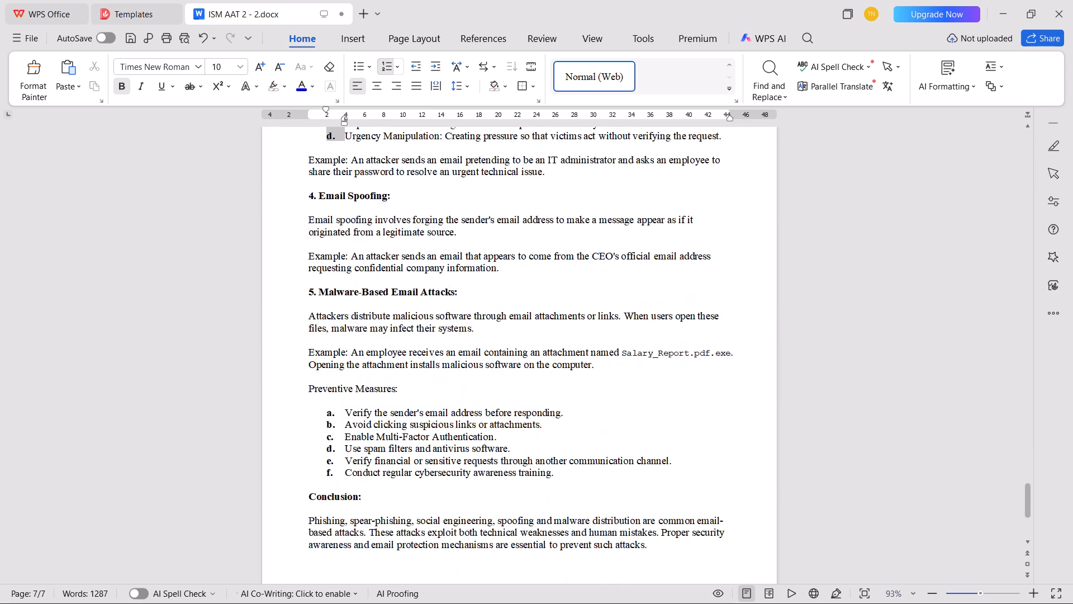
pyautogui.scroll(-1, 387, 429)
pyautogui.moveTo(682, 467); pyautogui.dragTo(335, 426)
pyautogui.scroll(4, 335, 426)
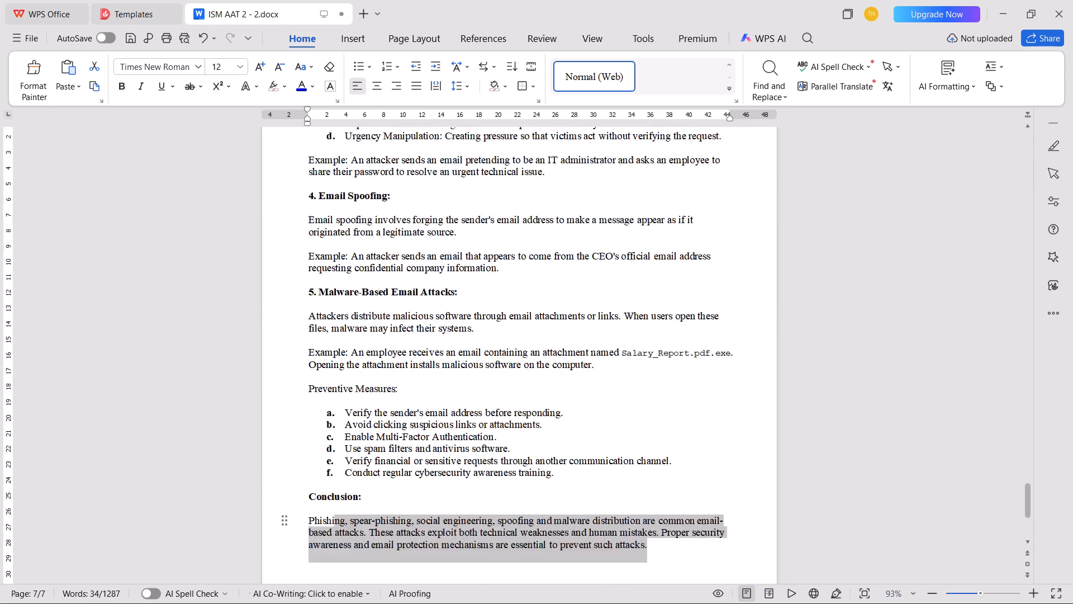
pyautogui.scroll(4, 335, 426)
pyautogui.moveTo(335, 426); pyautogui.dragTo(322, 403)
pyautogui.scroll(17, 335, 426)
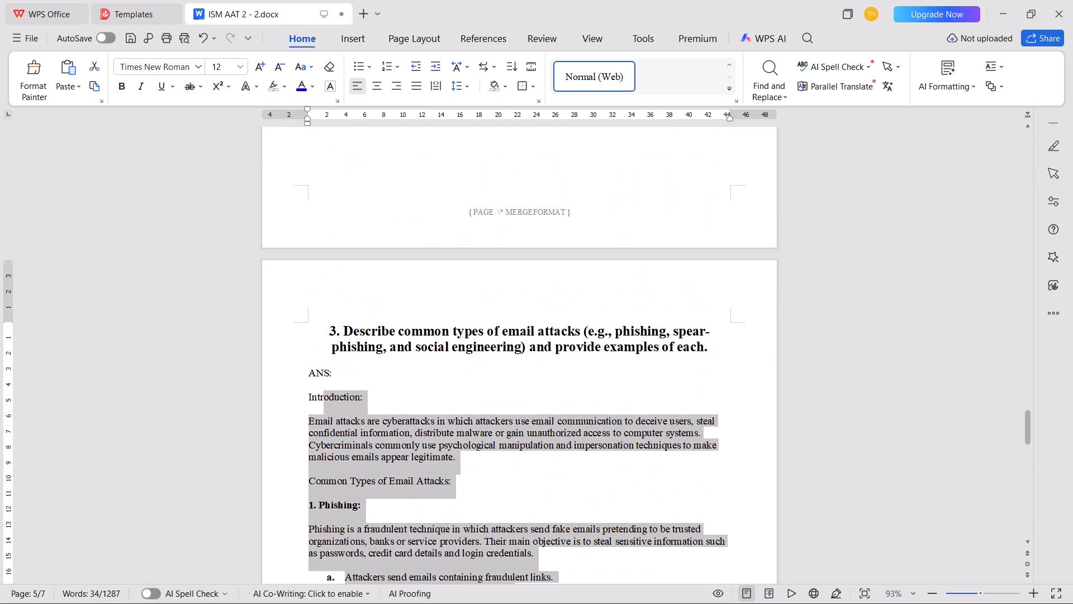
pyautogui.moveTo(322, 403); pyautogui.dragTo(272, 336)
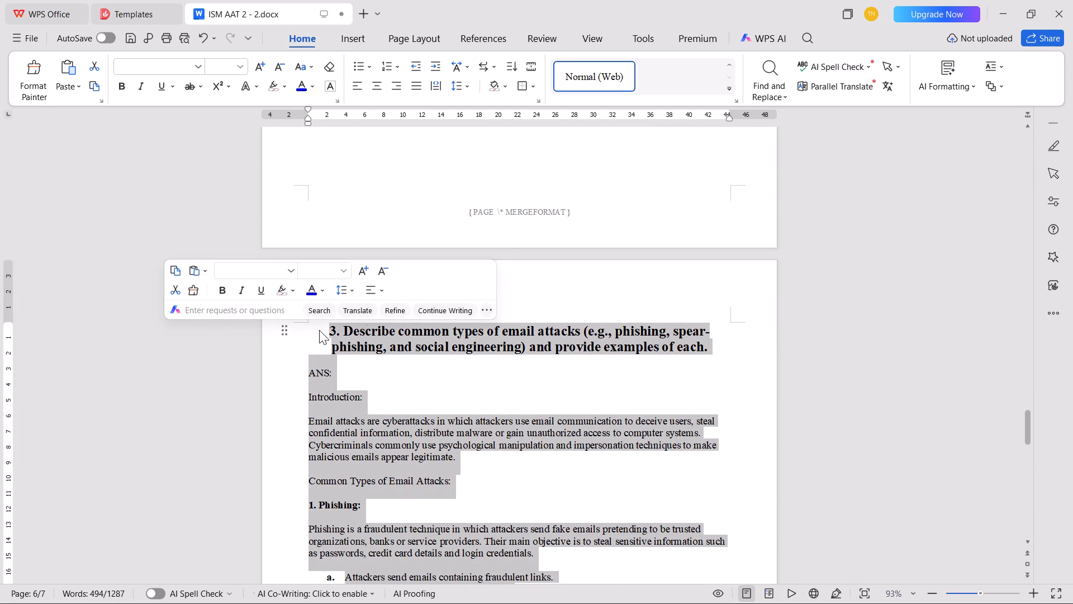
pyautogui.click(416, 86)
pyautogui.click(465, 88)
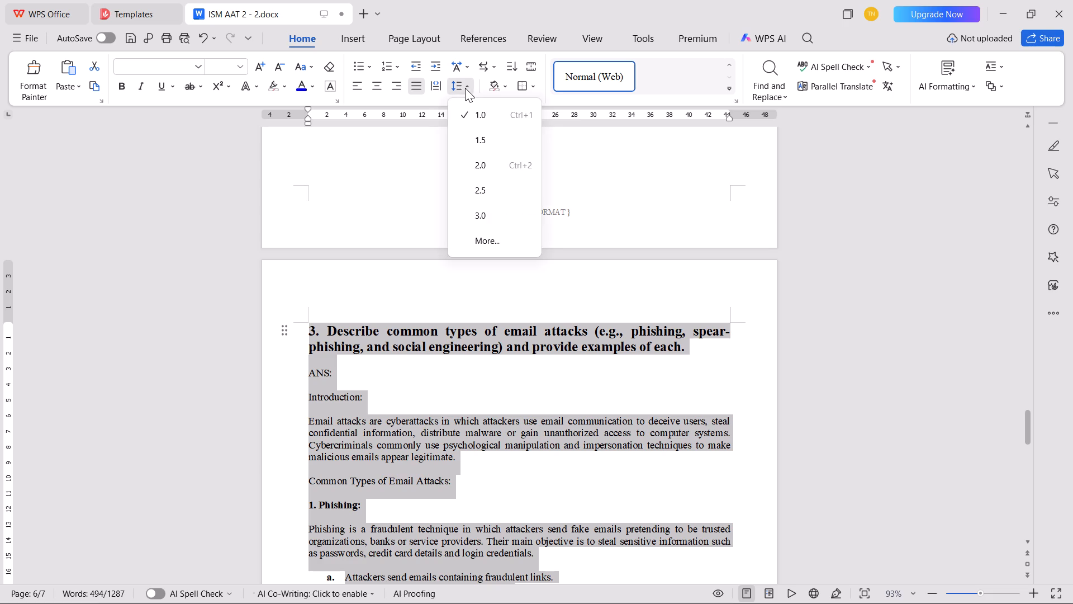
pyautogui.click(467, 144)
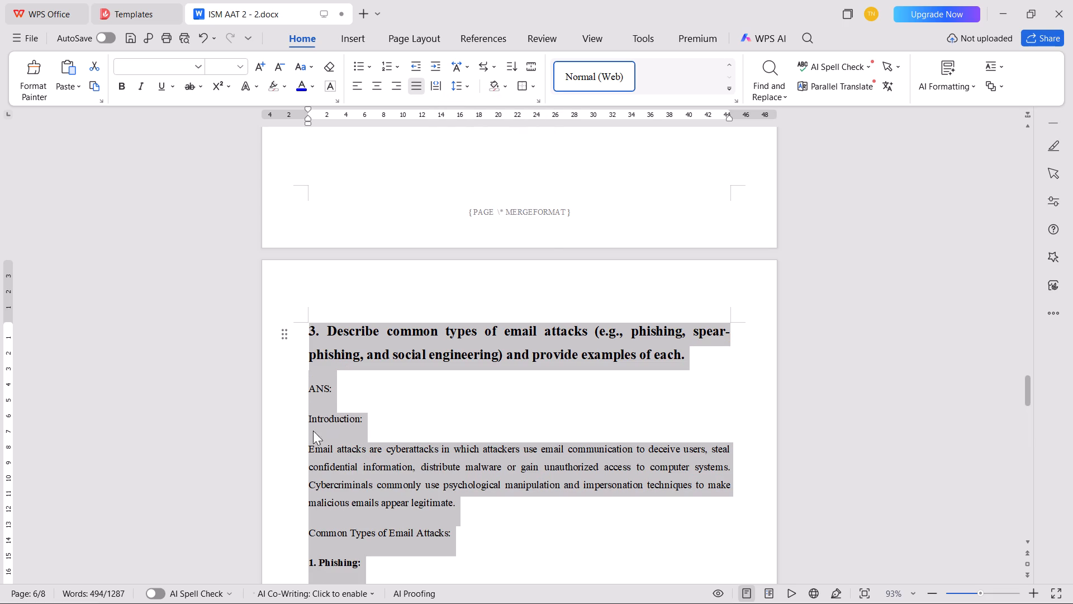
# Join ANS: and Introduction: of question 3 on one line, separated by a space, and bold that line.
pyautogui.click(309, 422)
pyautogui.press('BackSpace')
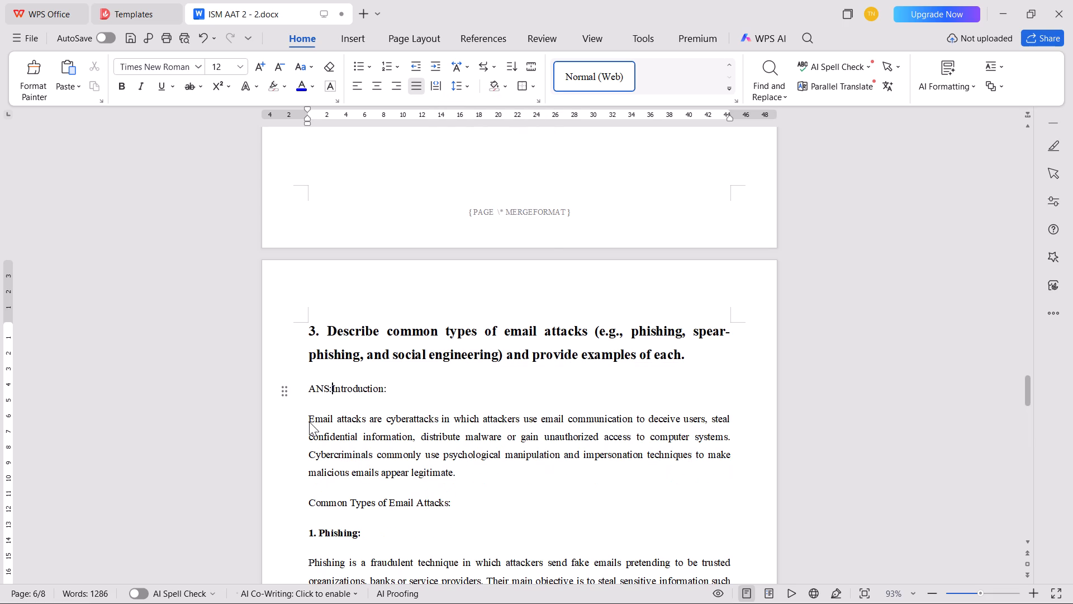
pyautogui.press('space')
pyautogui.tripleClick(322, 388)
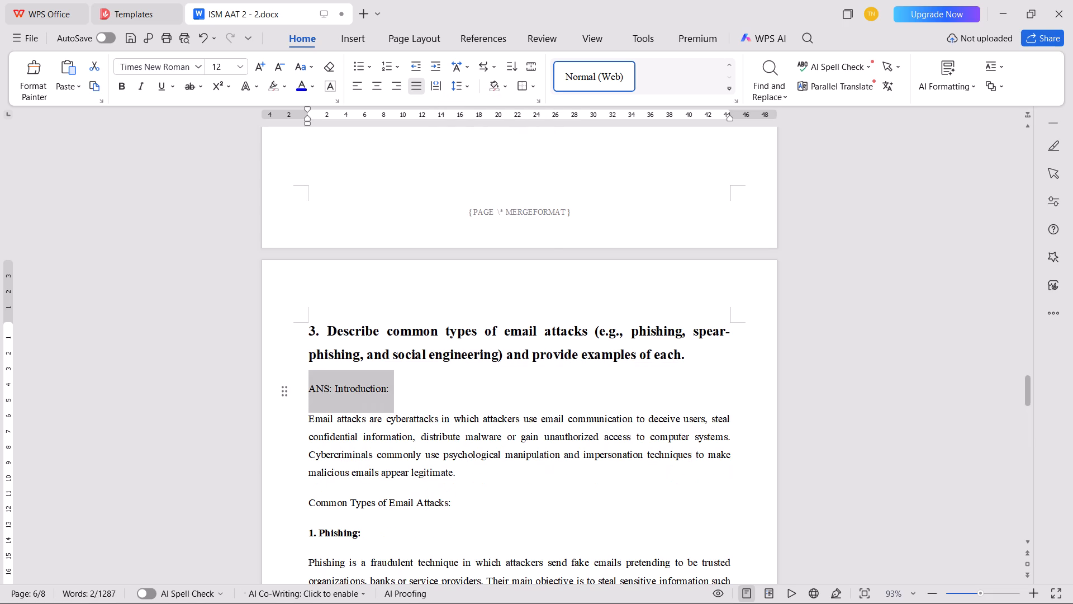
pyautogui.hotkey('ctrl', 'b')
pyautogui.click(375, 465)
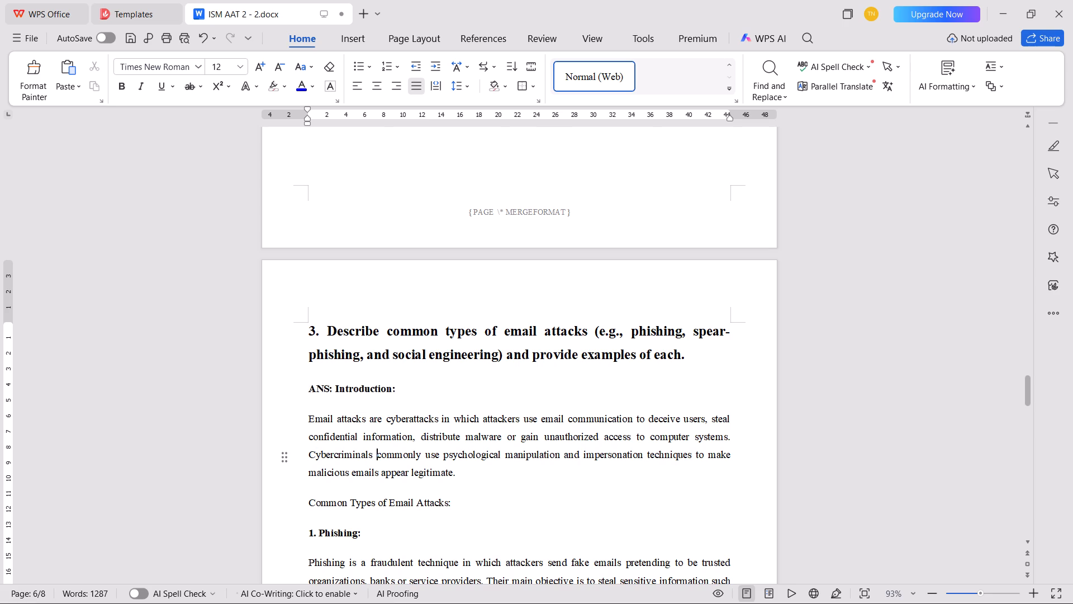
# Reduce the question 3 heading's font size to 14 and save the document.
pyautogui.tripleClick(363, 334)
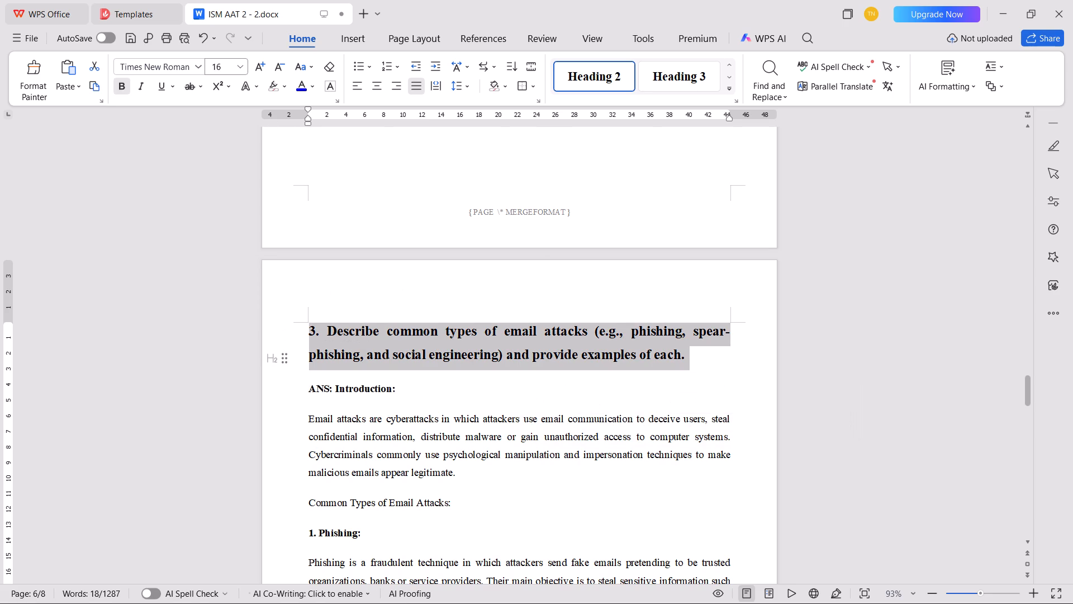
pyautogui.hotkey('ctrl', '[')
pyautogui.hotkey('ctrl', 's')
# Remove the empty paragraph after the conclusion of question 3.
pyautogui.scroll(-10, 390, 241)
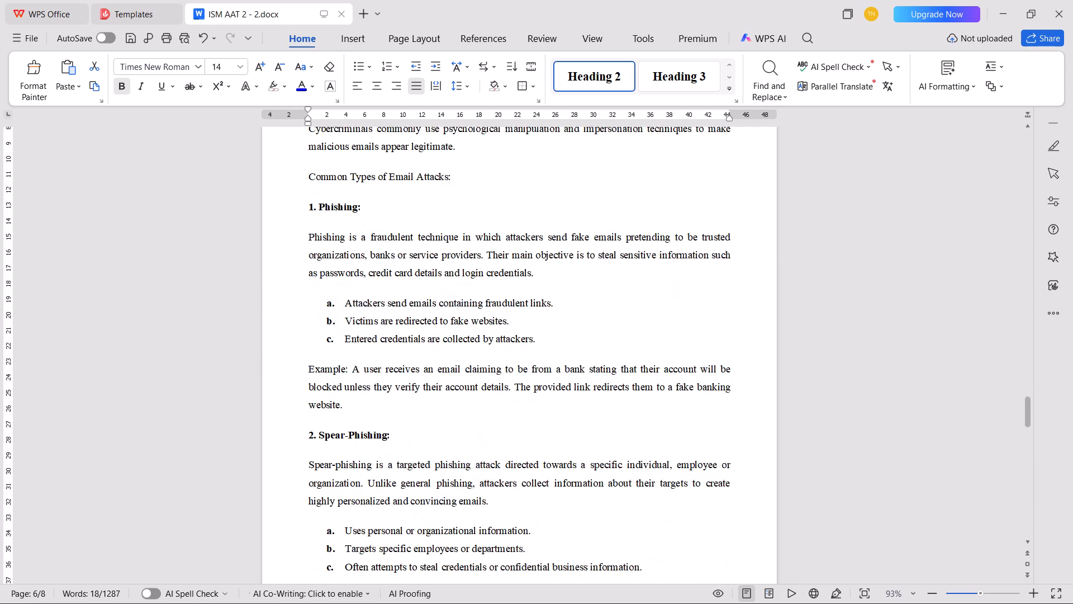
pyautogui.scroll(-19, 402, 254)
pyautogui.scroll(-19, 402, 254)
pyautogui.scroll(-3, 402, 254)
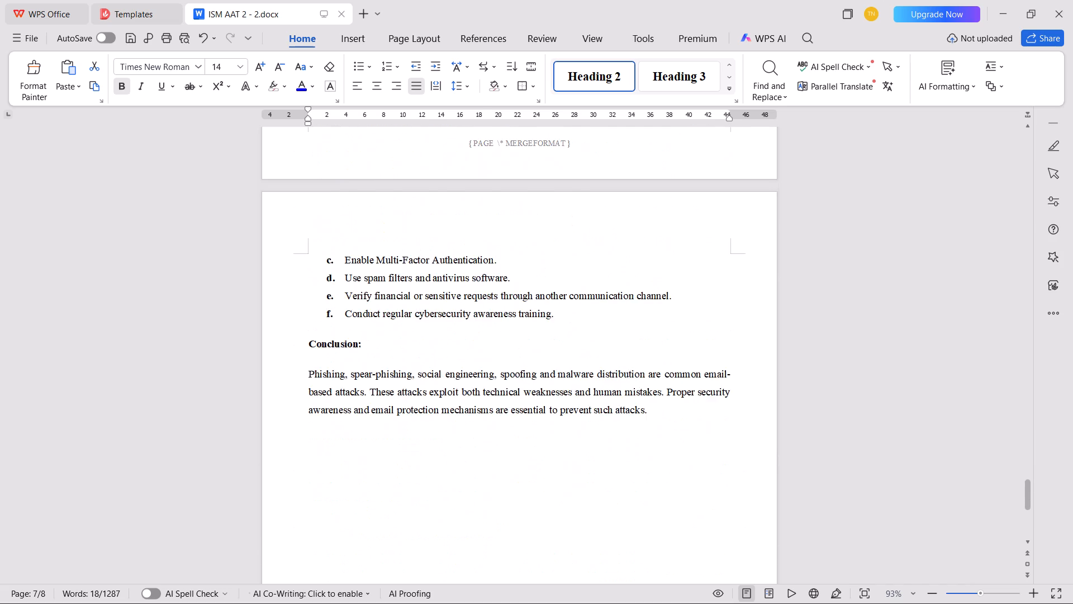
pyautogui.scroll(-3, 402, 254)
pyautogui.click(680, 205)
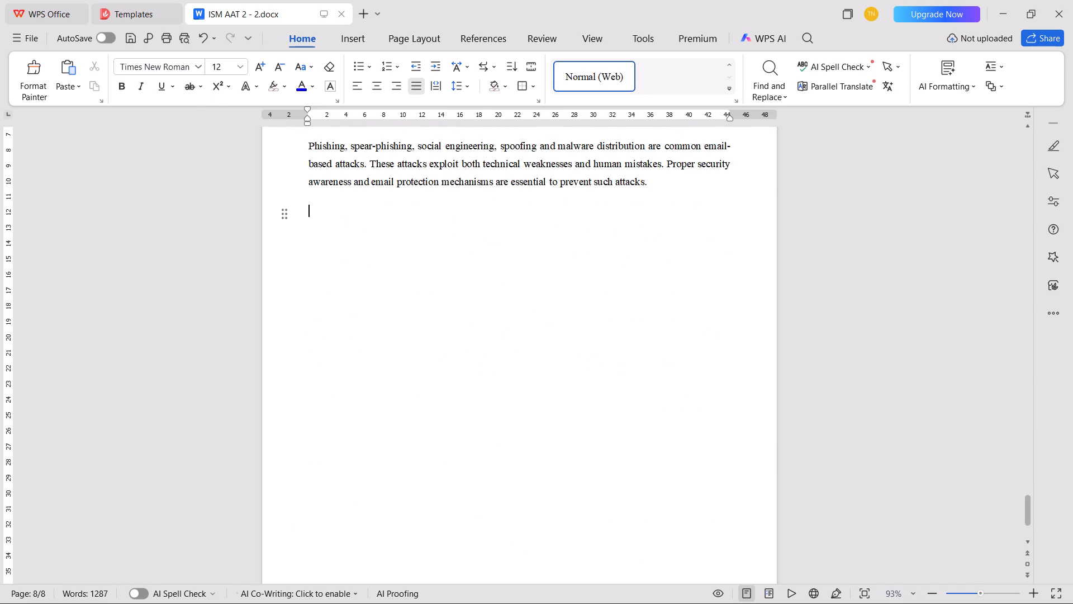
pyautogui.press('BackSpace')
pyautogui.click(350, 36)
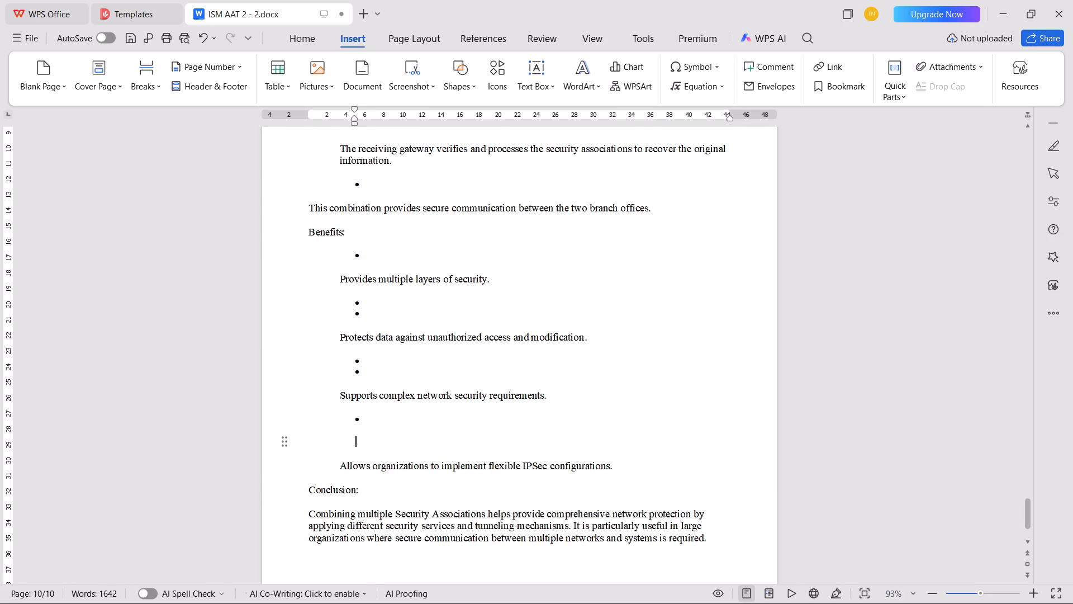
pyautogui.press('BackSpace')
pyautogui.press('BackSpace')
pyautogui.click(388, 373)
pyautogui.press('BackSpace')
pyautogui.press('BackSpace')
pyautogui.press('BackSpace')
pyautogui.press('BackSpace')
# Remove the remaining empty bullets above the Protects data and Provides multiple layers of security items under Benefits.
pyautogui.click(388, 315)
pyautogui.press('BackSpace')
pyautogui.press('BackSpace')
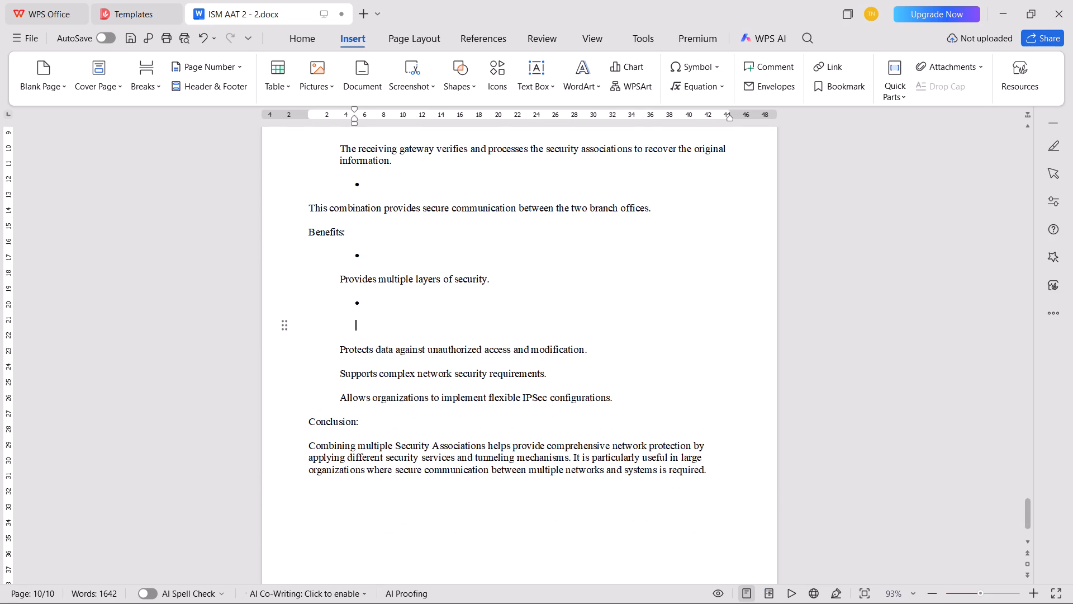
pyautogui.press('BackSpace')
pyautogui.press('BackSpace')
pyautogui.click(396, 258)
pyautogui.press('BackSpace')
pyautogui.press('BackSpace')
pyautogui.scroll(4, 424, 409)
pyautogui.press('BackSpace')
# Remove the empty bullets below and above the item about the receiving gateway in the question 4 example.
pyautogui.click(409, 371)
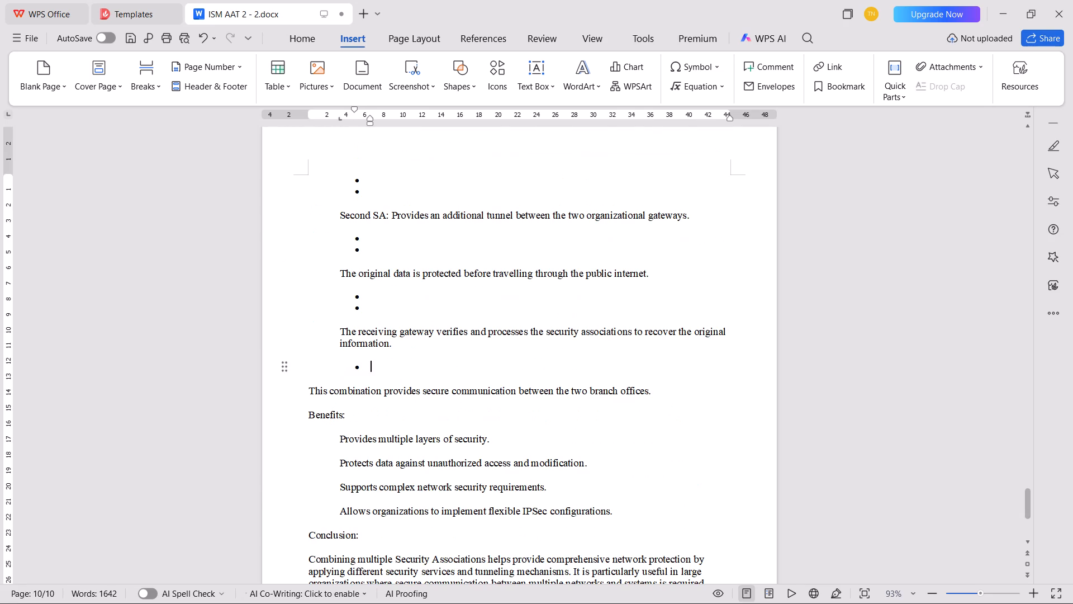
pyautogui.press('BackSpace')
pyautogui.press('BackSpace')
pyautogui.press('BackSpace')
pyautogui.click(391, 304)
pyautogui.press('BackSpace')
pyautogui.press('BackSpace')
pyautogui.press('BackSpace')
pyautogui.press('BackSpace')
# Remove the empty bullets above the original data item and above the Second SA item in the example.
pyautogui.click(383, 257)
pyautogui.press('BackSpace')
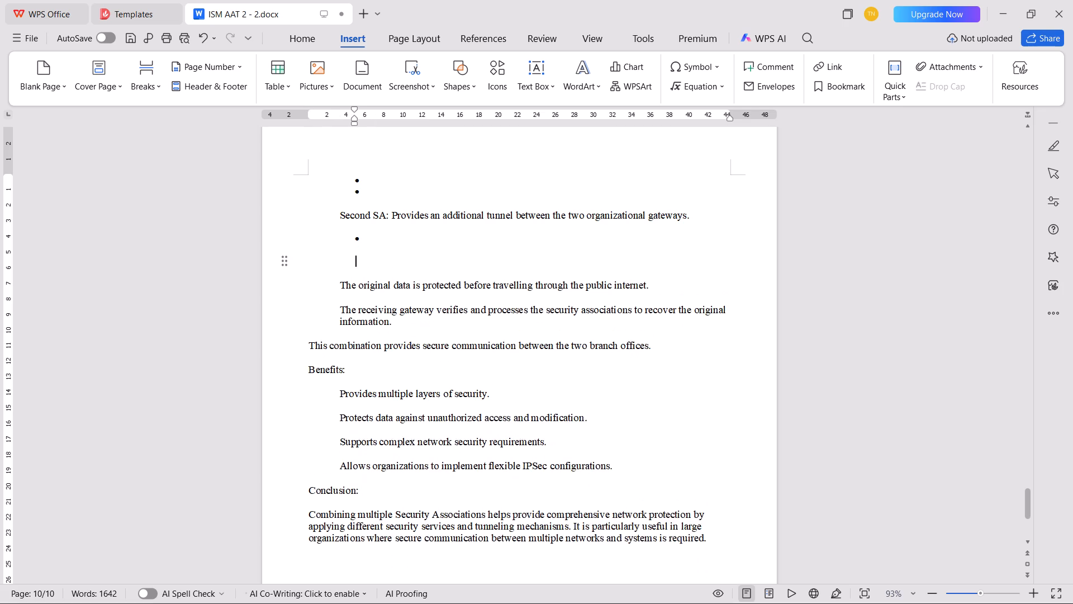
pyautogui.scroll(4, 403, 443)
pyautogui.press('BackSpace')
pyautogui.press('BackSpace')
pyautogui.press('BackSpace')
pyautogui.click(387, 376)
pyautogui.press('BackSpace')
pyautogui.press('BackSpace')
pyautogui.press('BackSpace')
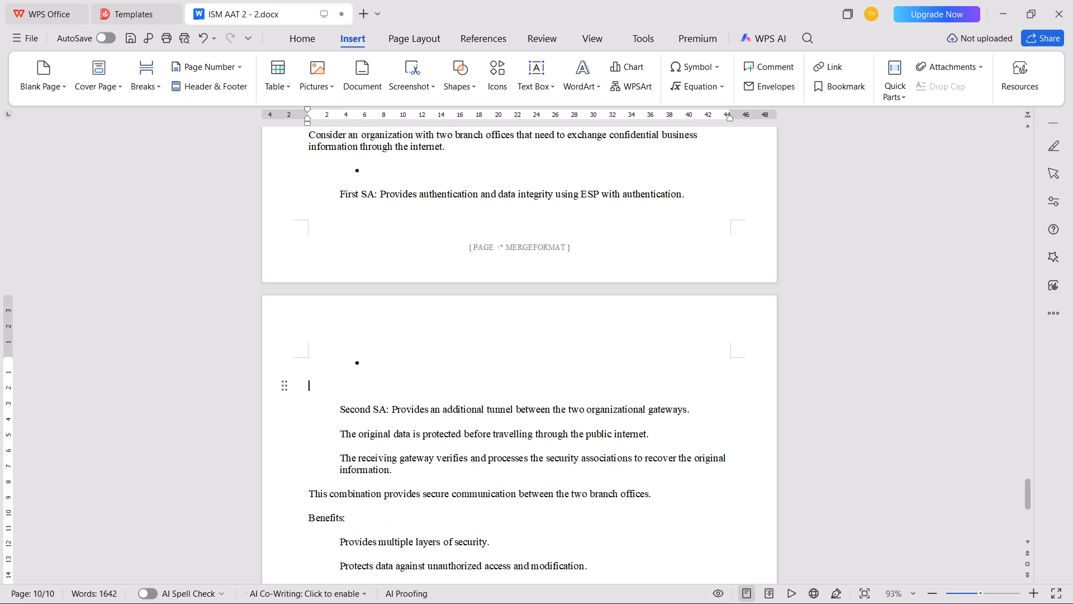
pyautogui.scroll(2, 390, 512)
pyautogui.press('BackSpace')
# Remove the empty bullet above the First SA item in the example.
pyautogui.click(382, 257)
pyautogui.press('BackSpace')
pyautogui.press('BackSpace')
pyautogui.scroll(4, 384, 468)
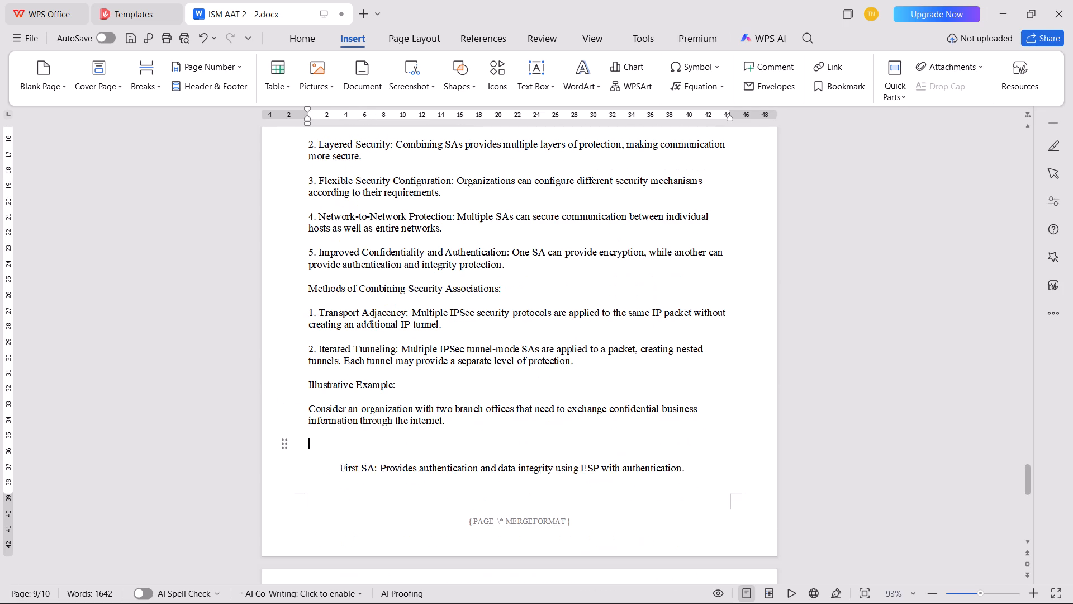
pyautogui.press('BackSpace')
# Join the Introduction heading onto the ANS line of question 4, separated by a space.
pyautogui.scroll(3, 397, 454)
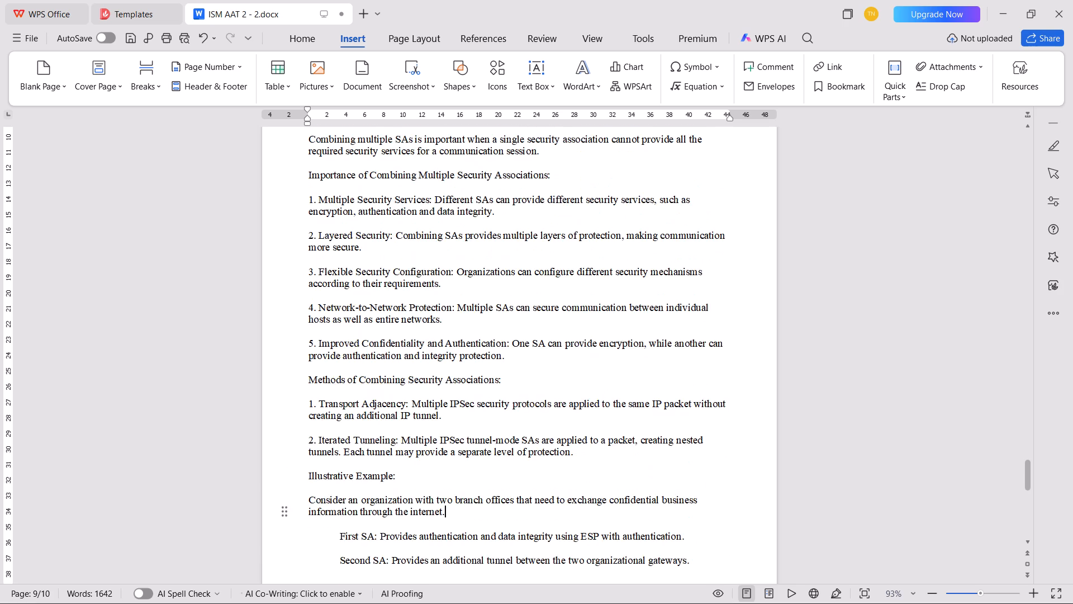
pyautogui.scroll(5, 388, 431)
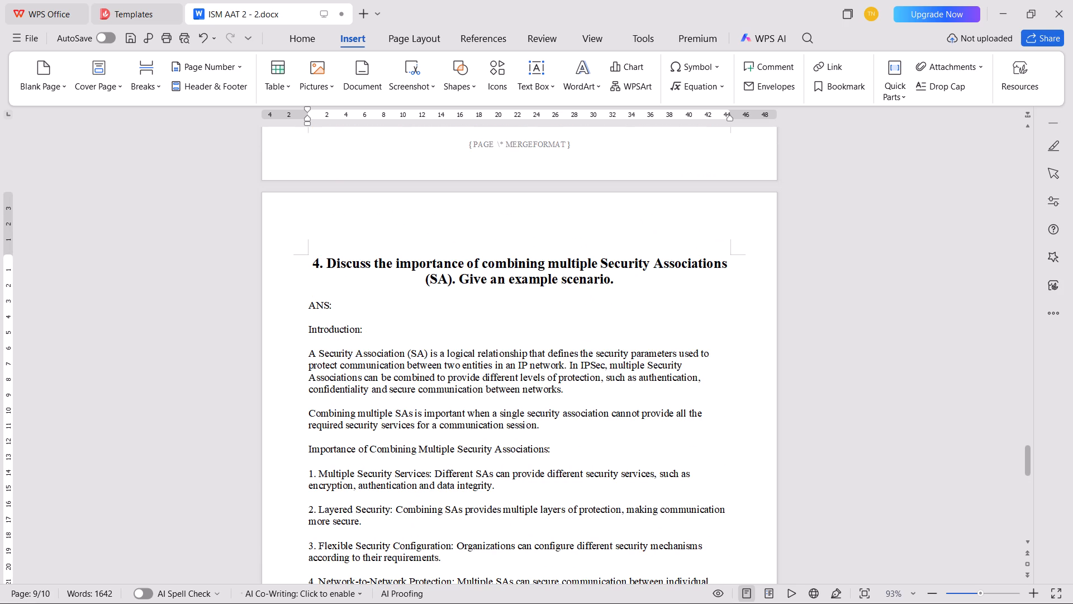
pyautogui.click(303, 331)
pyautogui.press('BackSpace')
pyautogui.press('space')
# Justify the entire question 4 text, including its title, and increase its line spacing.
pyautogui.moveTo(293, 261); pyautogui.dragTo(279, 223)
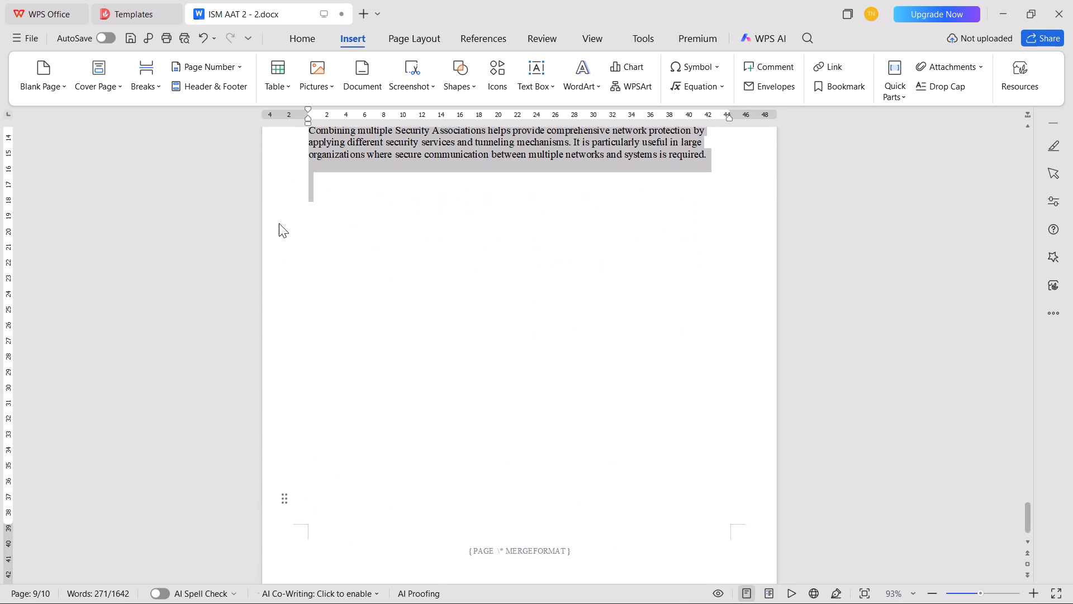
pyautogui.moveTo(279, 223); pyautogui.dragTo(277, 166)
pyautogui.click(289, 41)
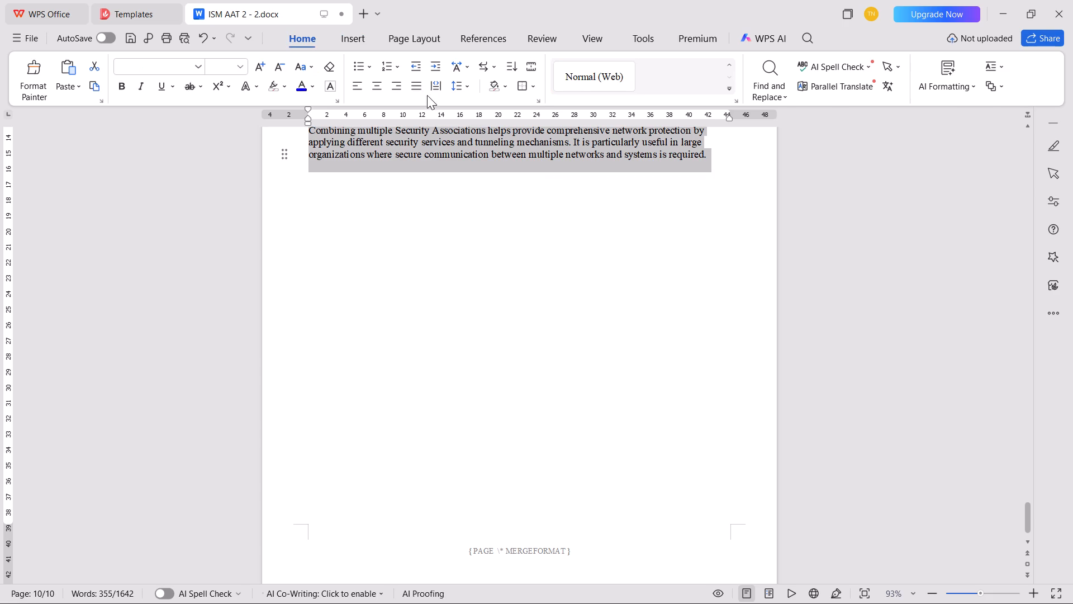
pyautogui.click(417, 91)
pyautogui.click(459, 92)
pyautogui.click(470, 135)
pyautogui.scroll(3, 449, 285)
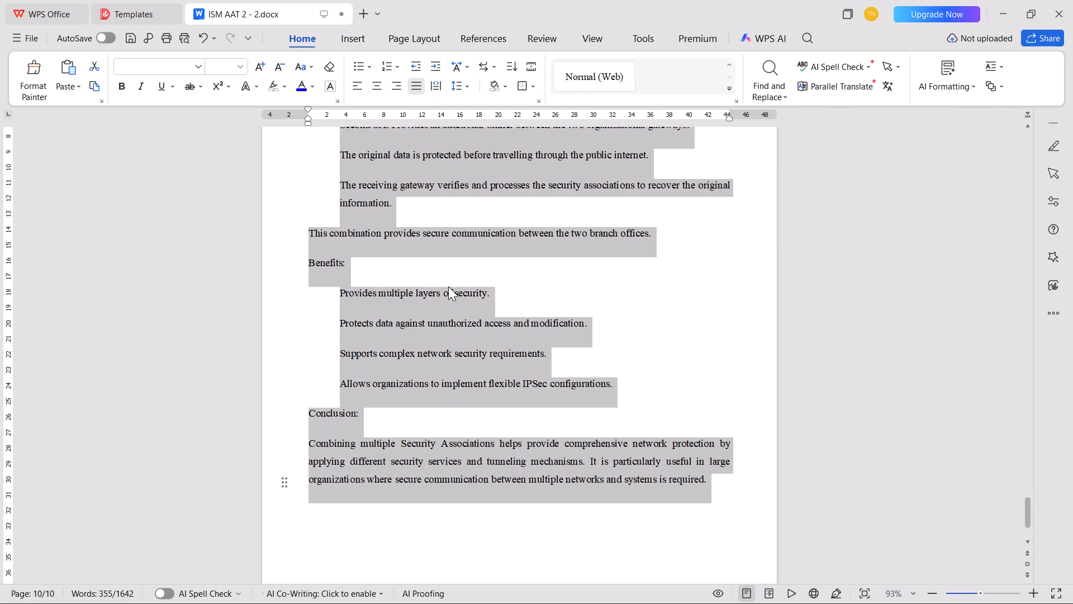
pyautogui.click(403, 384)
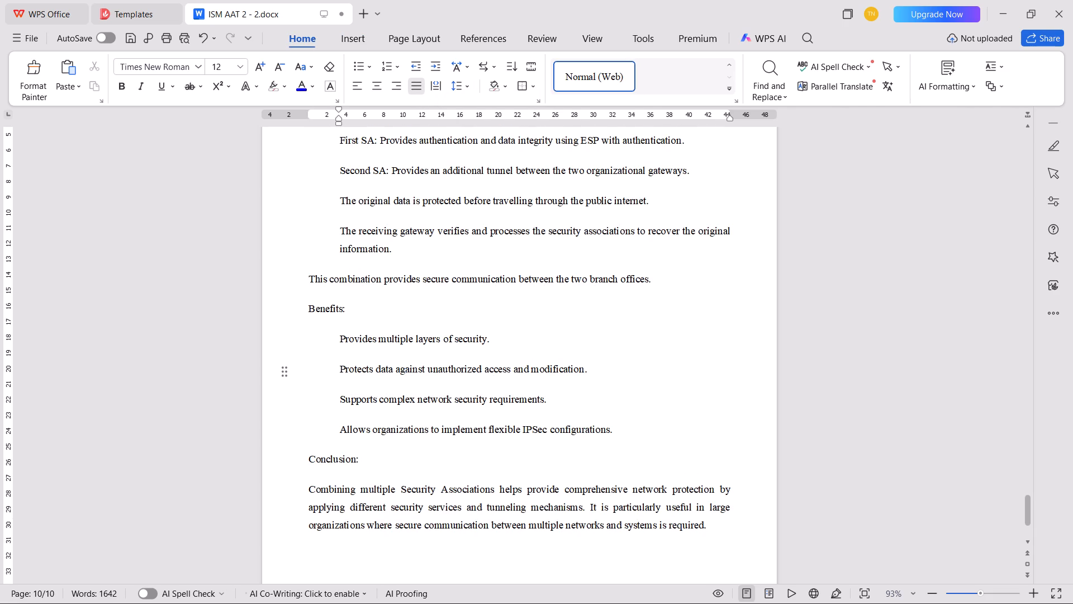
# Make the Conclusion and Benefits headings of question 4 bold.
pyautogui.tripleClick(326, 463)
pyautogui.hotkey('ctrl', 'b')
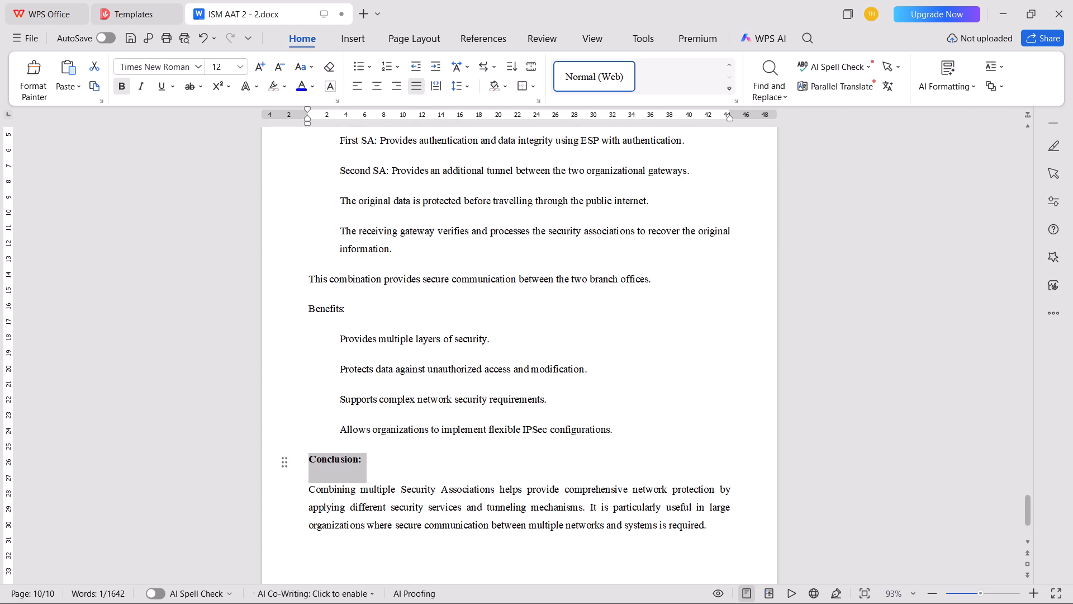
pyautogui.tripleClick(316, 304)
pyautogui.hotkey('ctrl', 'b')
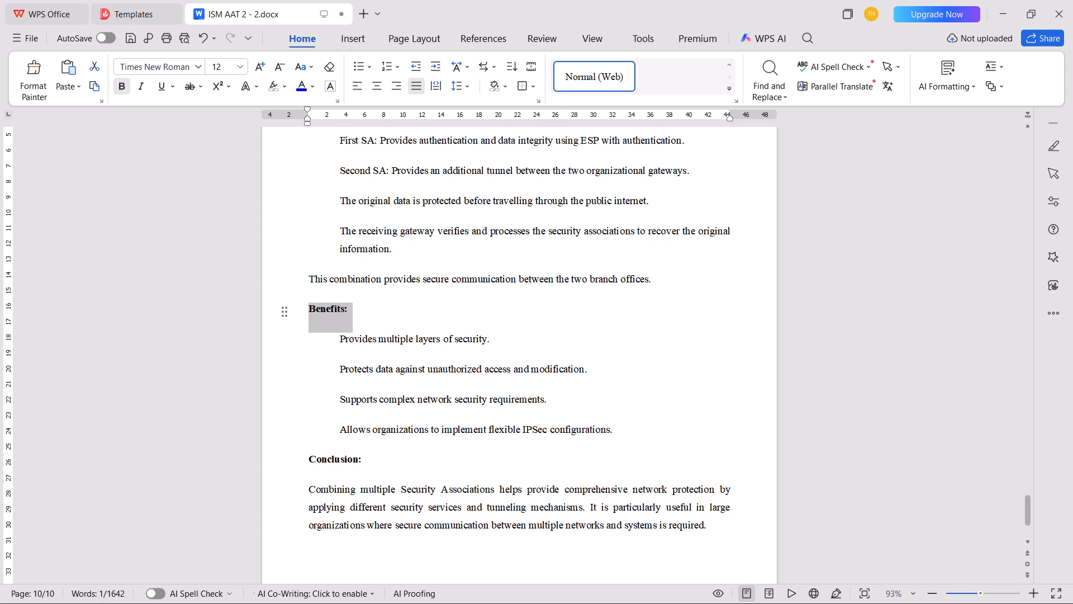
# Turn the four Benefits items into an indented lettered list a. to d. with bold letters.
pyautogui.moveTo(634, 432); pyautogui.dragTo(312, 341)
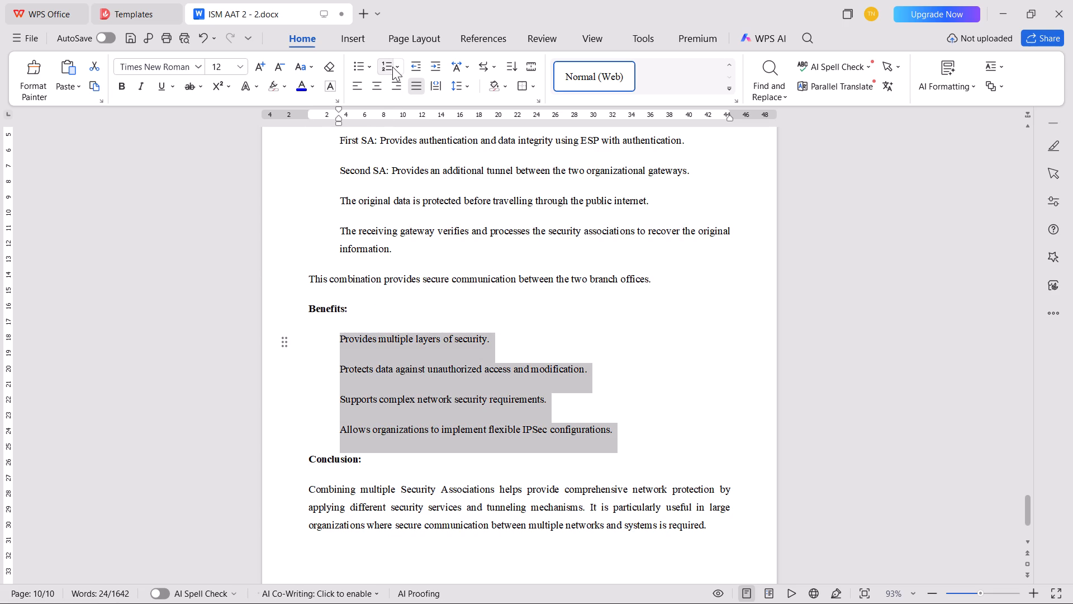
pyautogui.click(398, 68)
pyautogui.click(493, 168)
pyautogui.press('Tab')
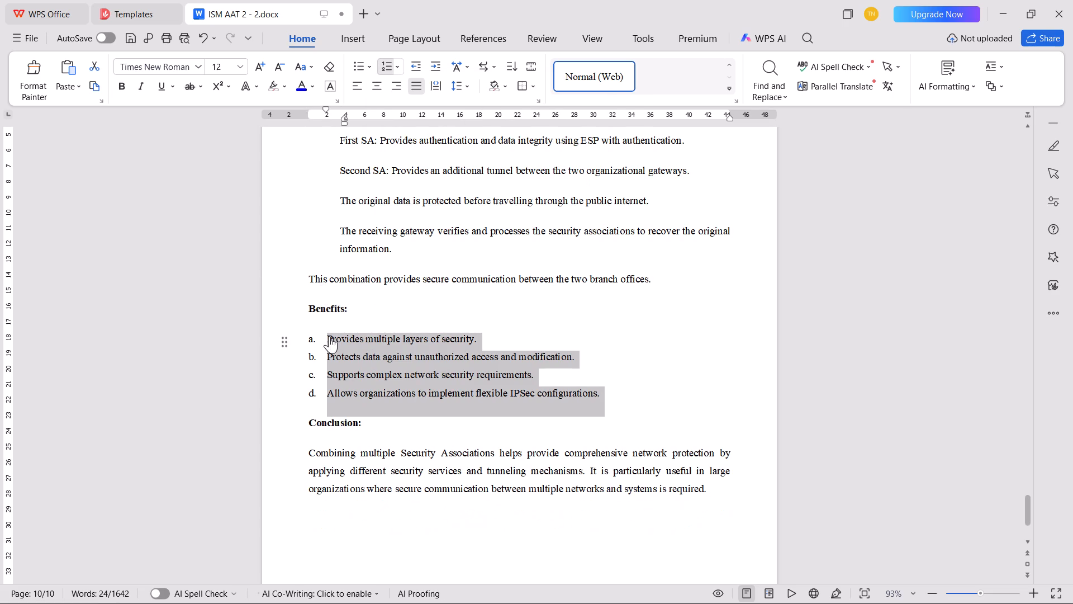
pyautogui.click(313, 338)
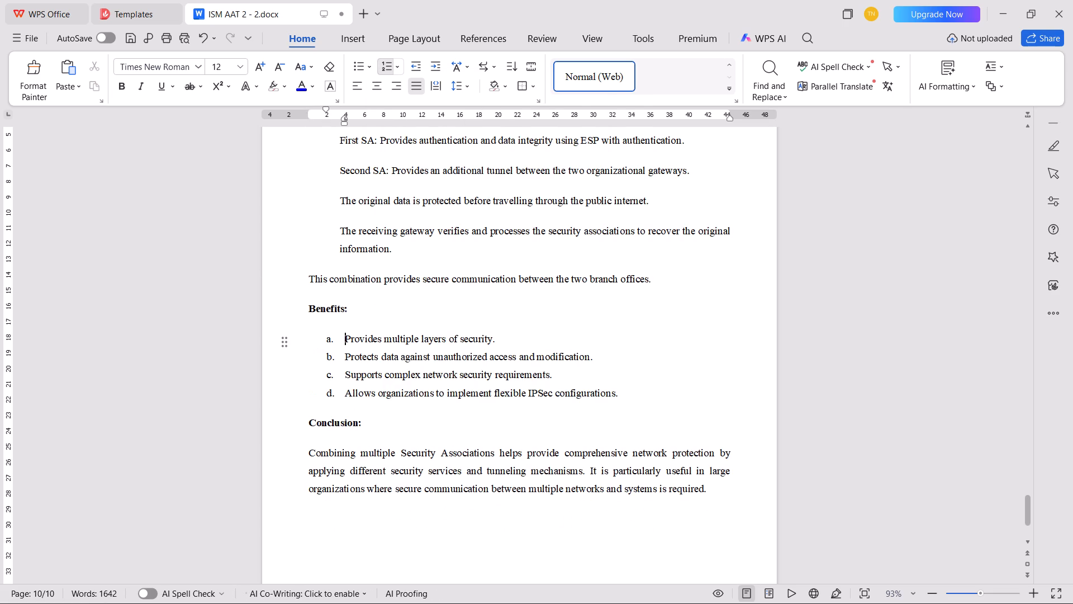
pyautogui.click(333, 335)
pyautogui.hotkey('ctrl', 'b')
# Turn the four example items from First SA to the receiving gateway into an indented lettered list with bold letters a. to d.
pyautogui.scroll(4, 403, 361)
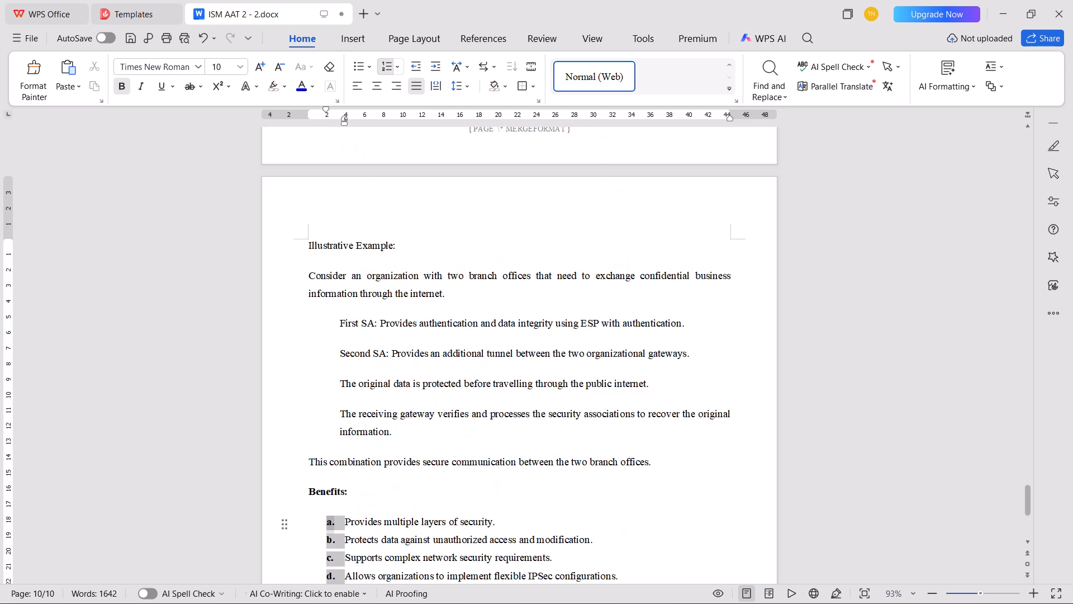
pyautogui.moveTo(413, 435); pyautogui.dragTo(308, 323)
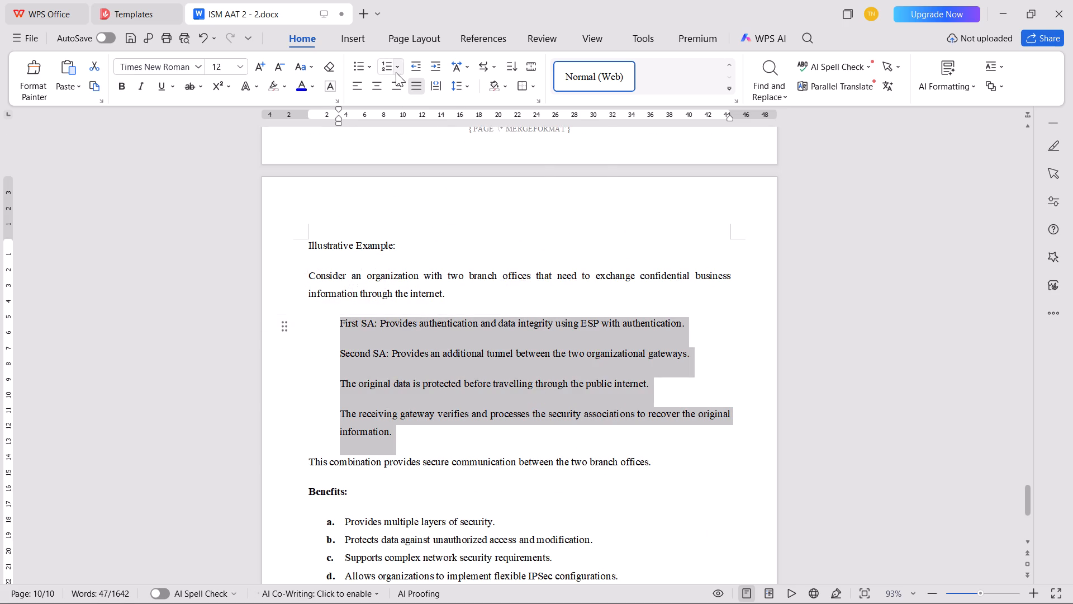
pyautogui.click(399, 72)
pyautogui.click(492, 156)
pyautogui.press('Tab')
pyautogui.click(314, 323)
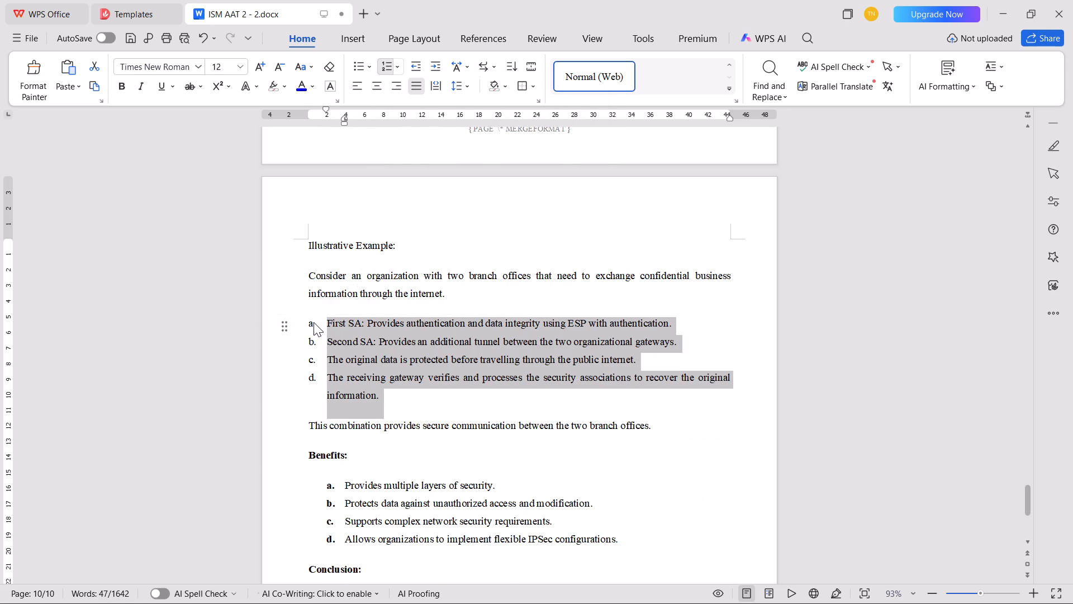
pyautogui.click(331, 324)
pyautogui.hotkey('ctrl', 'b')
# Save the document.
pyautogui.hotkey('ctrl', 's')
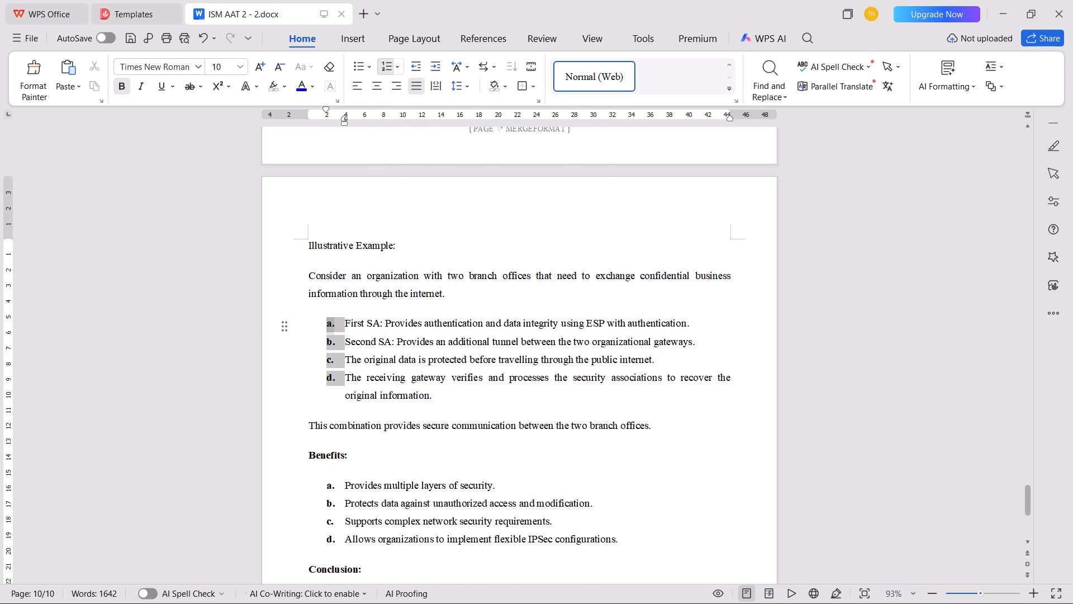
# Make the Illustrative Example heading bold.
pyautogui.scroll(5, 442, 429)
pyautogui.tripleClick(357, 479)
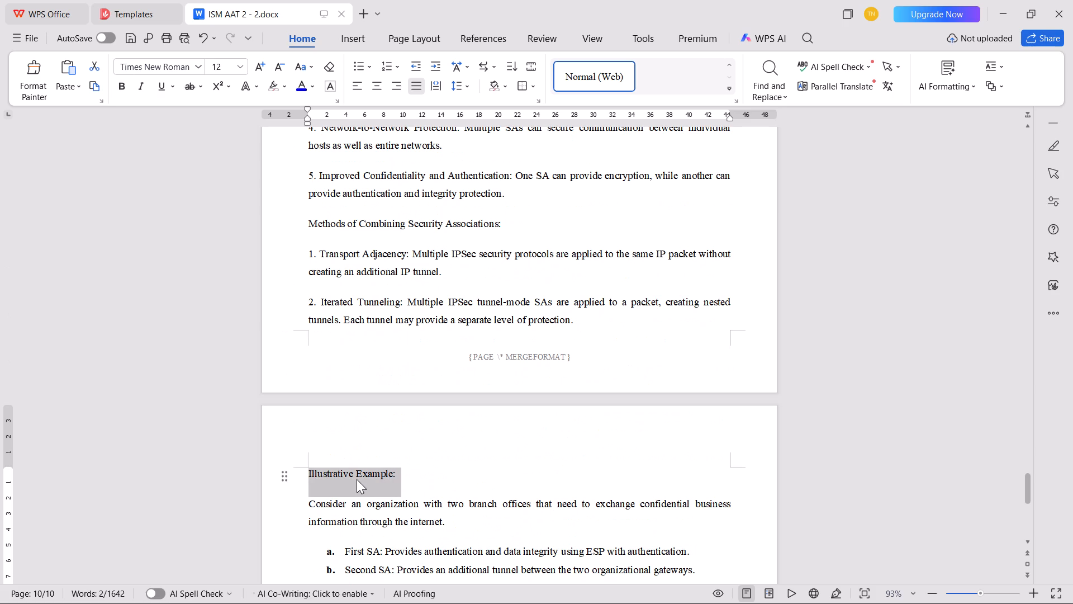
pyautogui.hotkey('ctrl', 'b')
# Make the labels 1. Multiple Security Services: and 2. Layered Security: bold.
pyautogui.scroll(2, 503, 480)
pyautogui.scroll(1, 341, 397)
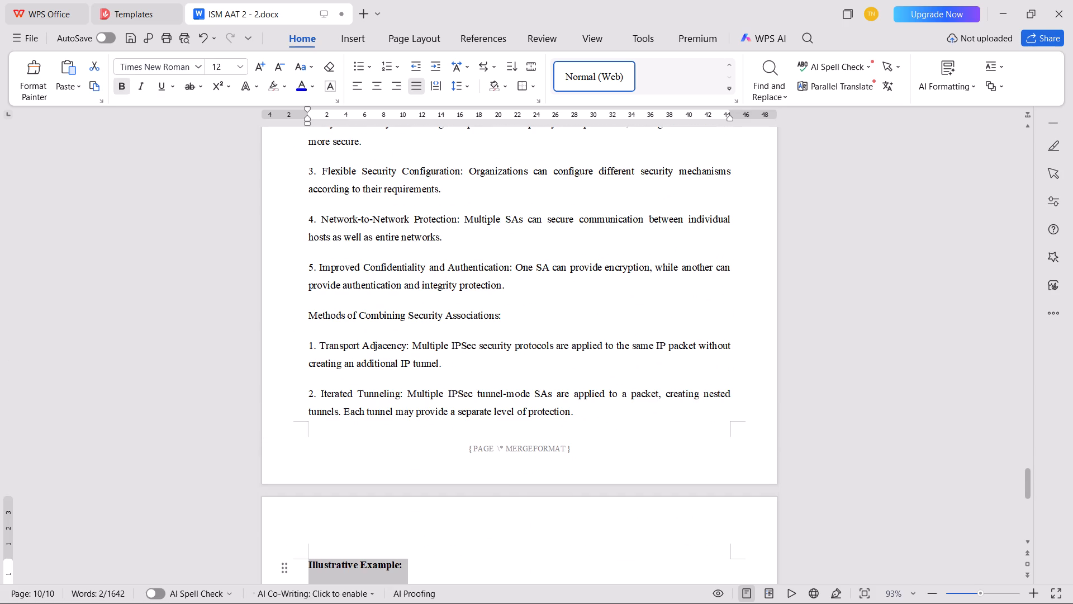
pyautogui.scroll(3, 341, 397)
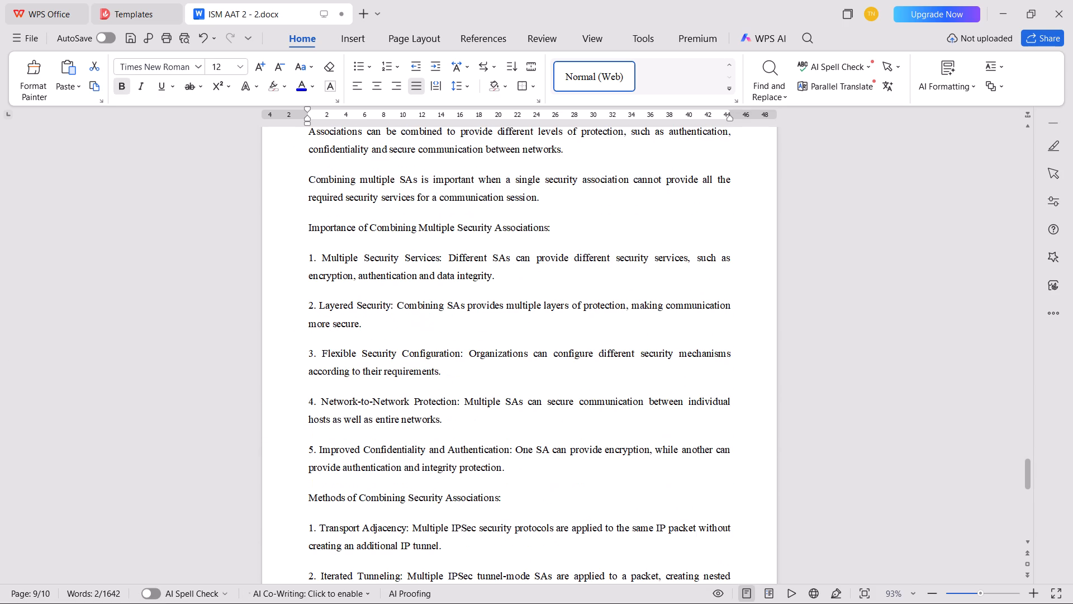
pyautogui.moveTo(307, 256); pyautogui.dragTo(452, 264)
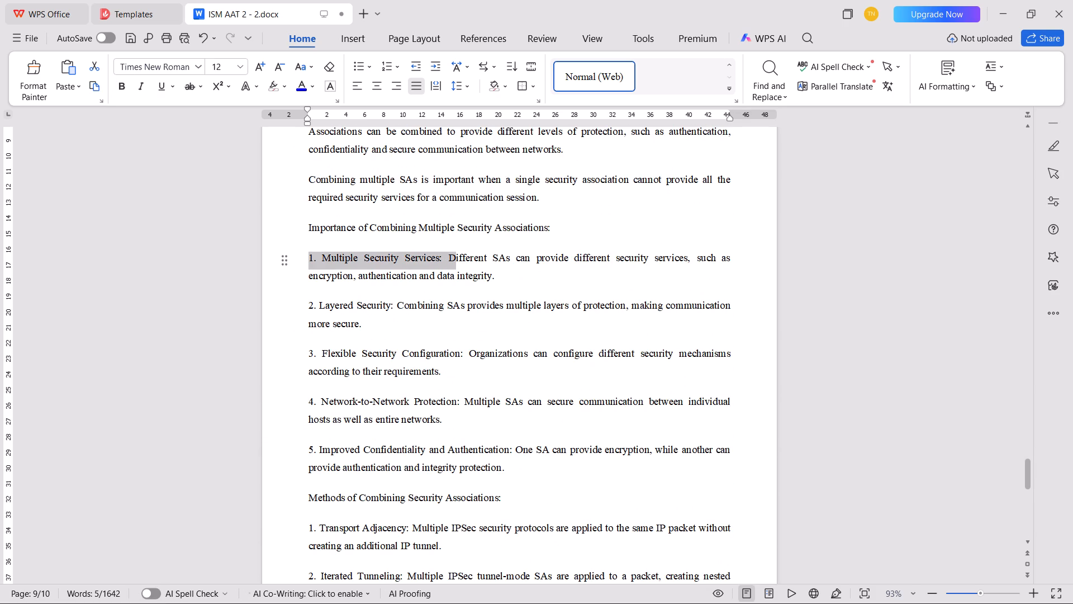
pyautogui.moveTo(452, 264); pyautogui.dragTo(447, 264)
pyautogui.hotkey('ctrl', 'b')
pyautogui.moveTo(307, 303); pyautogui.dragTo(387, 304)
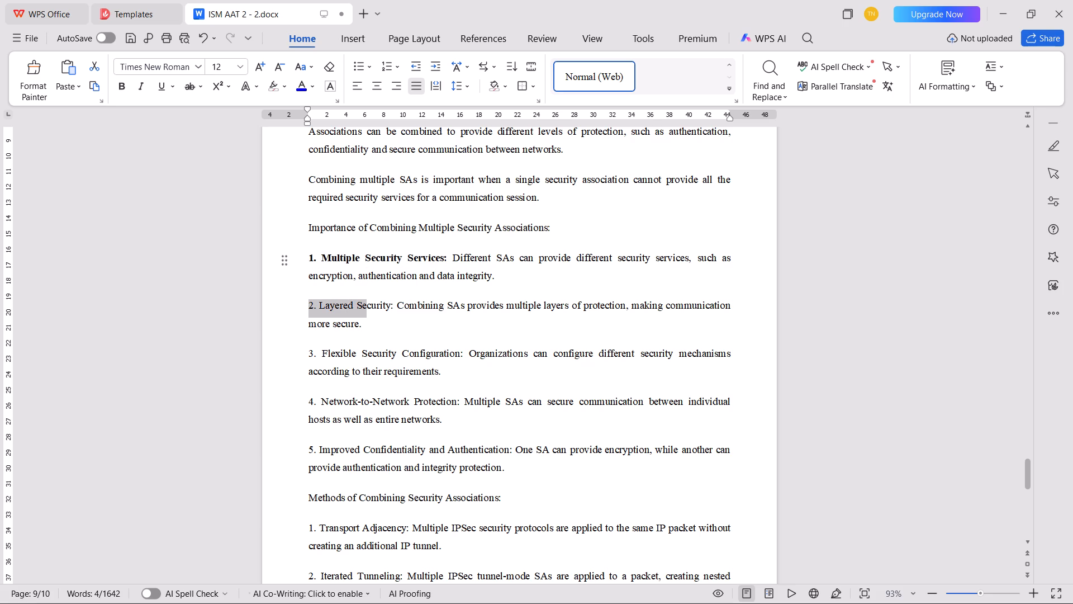
pyautogui.moveTo(387, 304); pyautogui.dragTo(395, 304)
pyautogui.hotkey('ctrl', 'b')
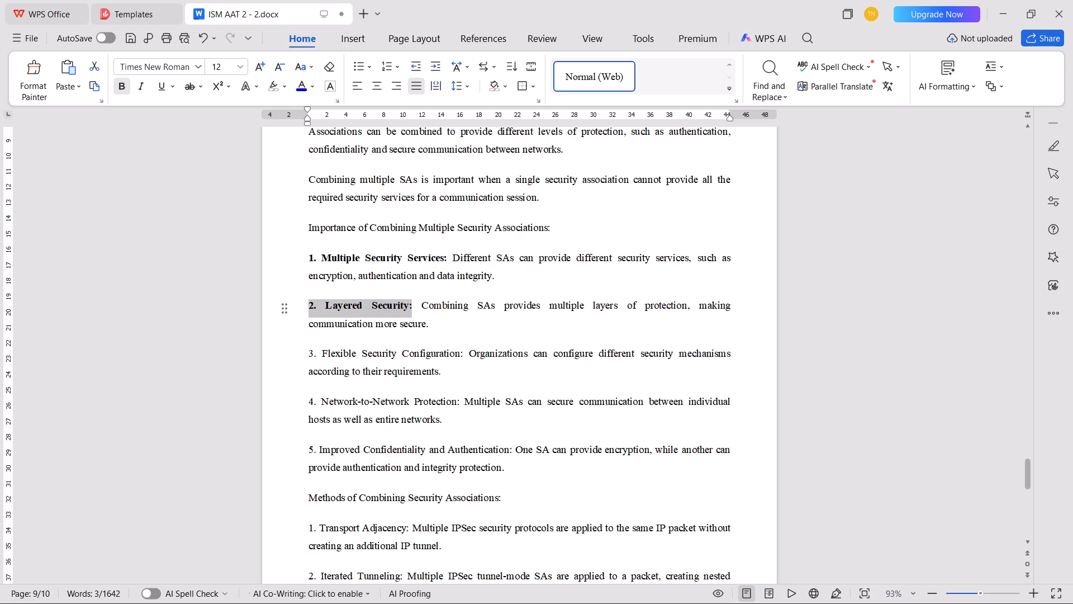
# Make the labels 3. Flexible Security Configuration:, 4. Network-to-Network Protection: and 5. Improved Confidentiality and Authentication: bold.
pyautogui.moveTo(307, 352); pyautogui.dragTo(462, 353)
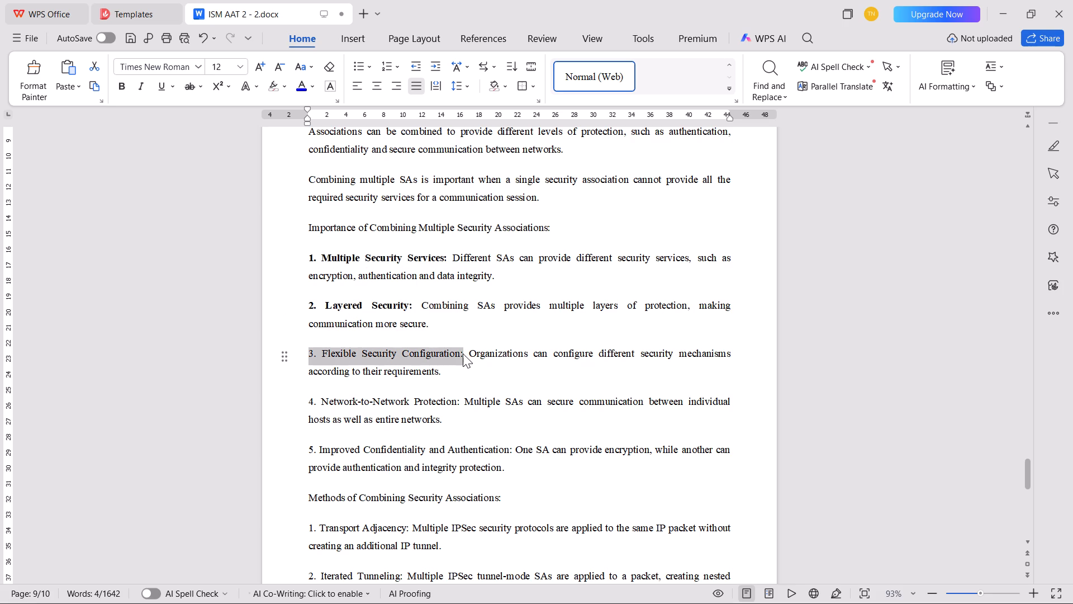
pyautogui.hotkey('ctrl', 'b')
pyautogui.moveTo(307, 399); pyautogui.dragTo(473, 403)
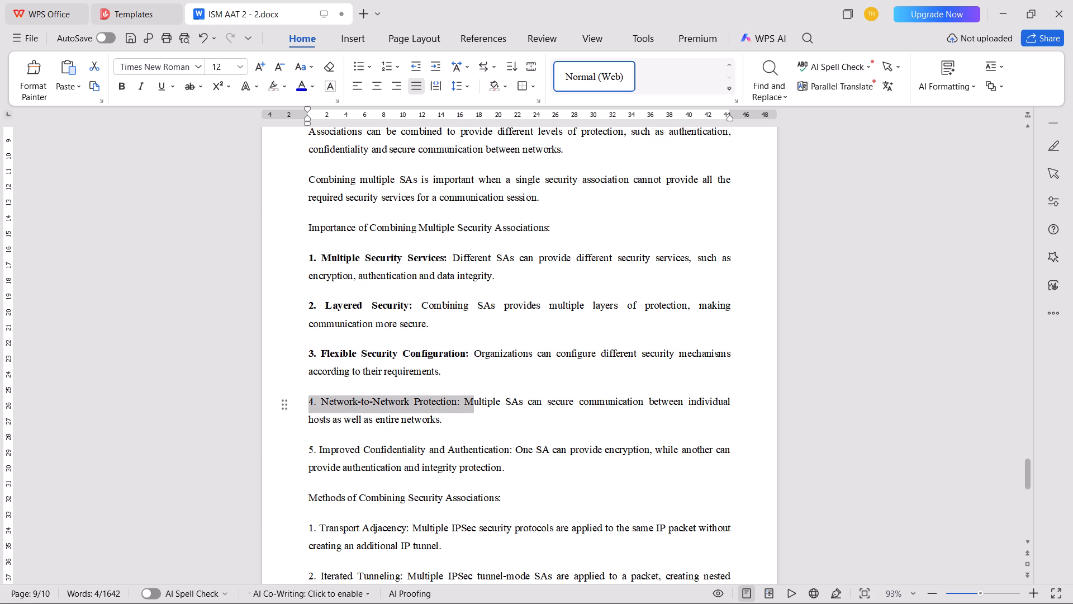
pyautogui.moveTo(473, 403); pyautogui.dragTo(460, 403)
pyautogui.hotkey('ctrl', 'b')
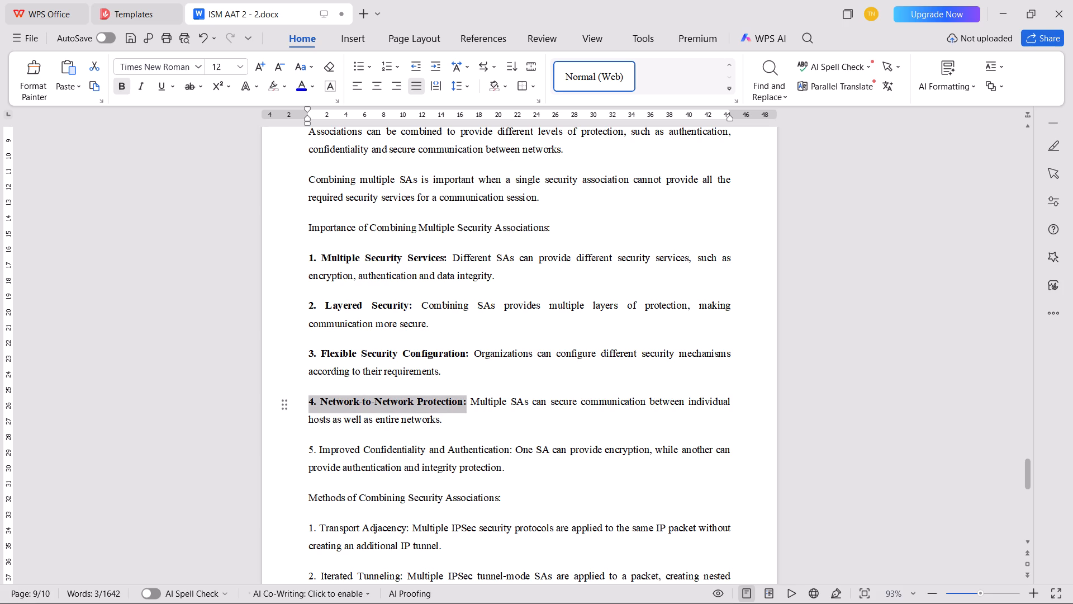
pyautogui.click(390, 427)
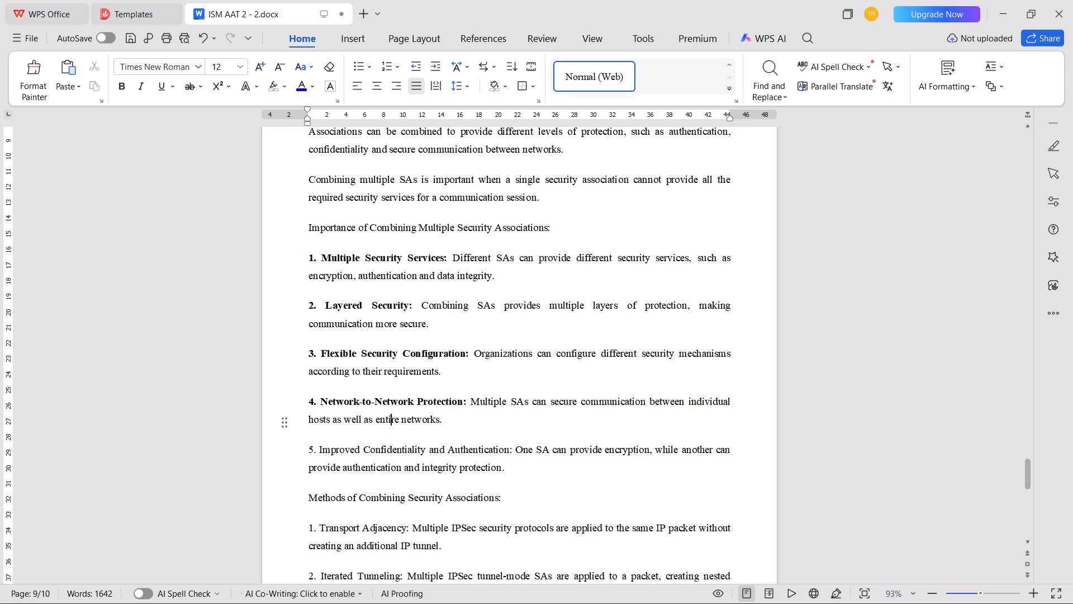
pyautogui.moveTo(307, 447); pyautogui.dragTo(517, 450)
pyautogui.hotkey('ctrl', 'b')
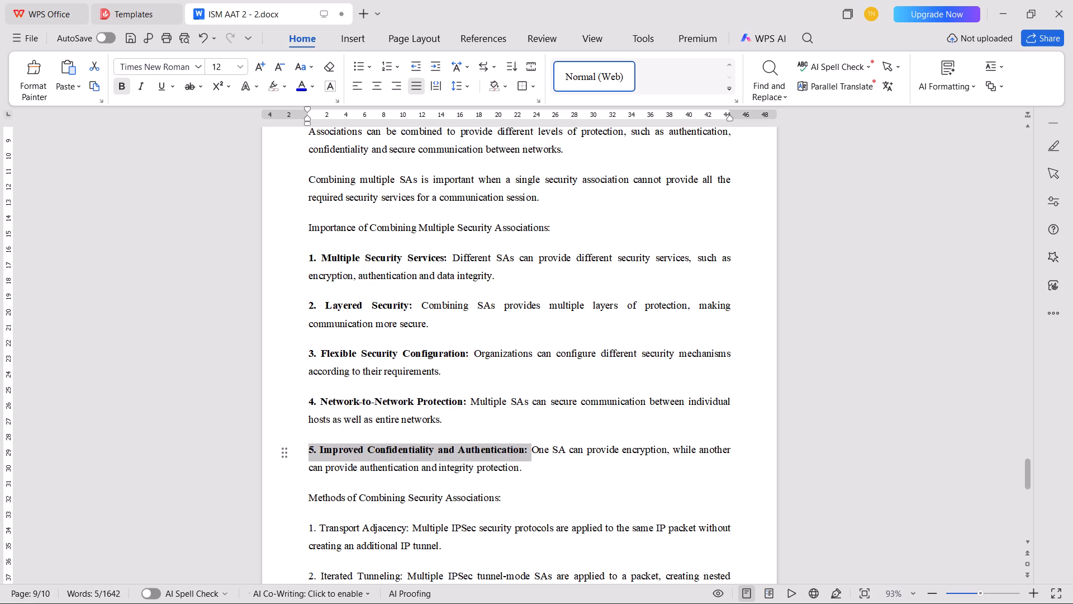
# Make the Methods of Combining Security Associations heading and its labels 1. Transport Adjacency: and 2. Iterated Tunneling: bold.
pyautogui.scroll(-2, 440, 454)
pyautogui.click(297, 407)
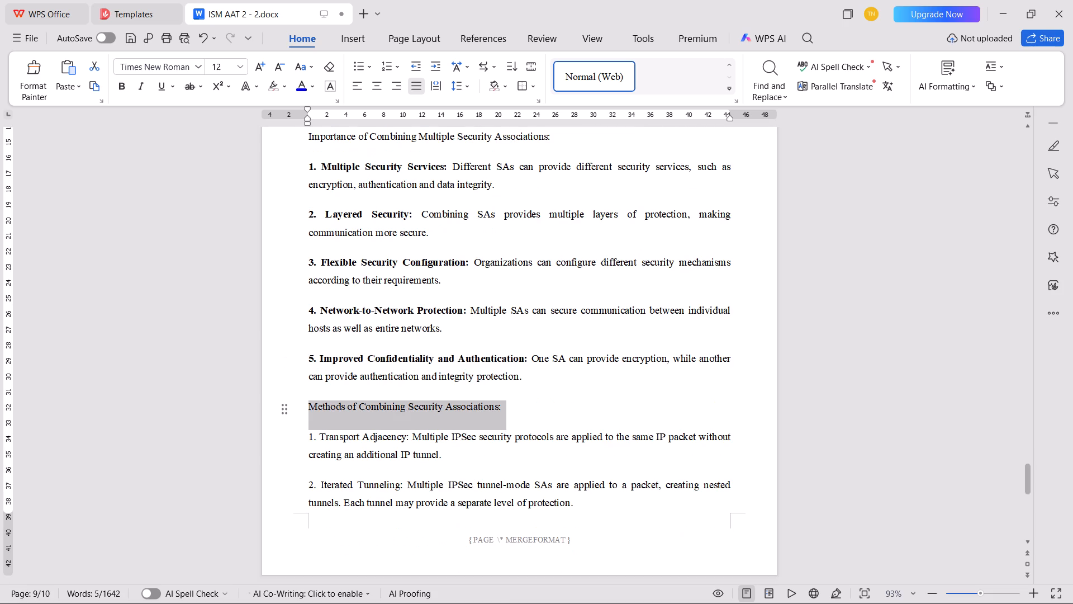
pyautogui.hotkey('ctrl', 'b')
pyautogui.moveTo(301, 440); pyautogui.dragTo(349, 440)
pyautogui.click(349, 440)
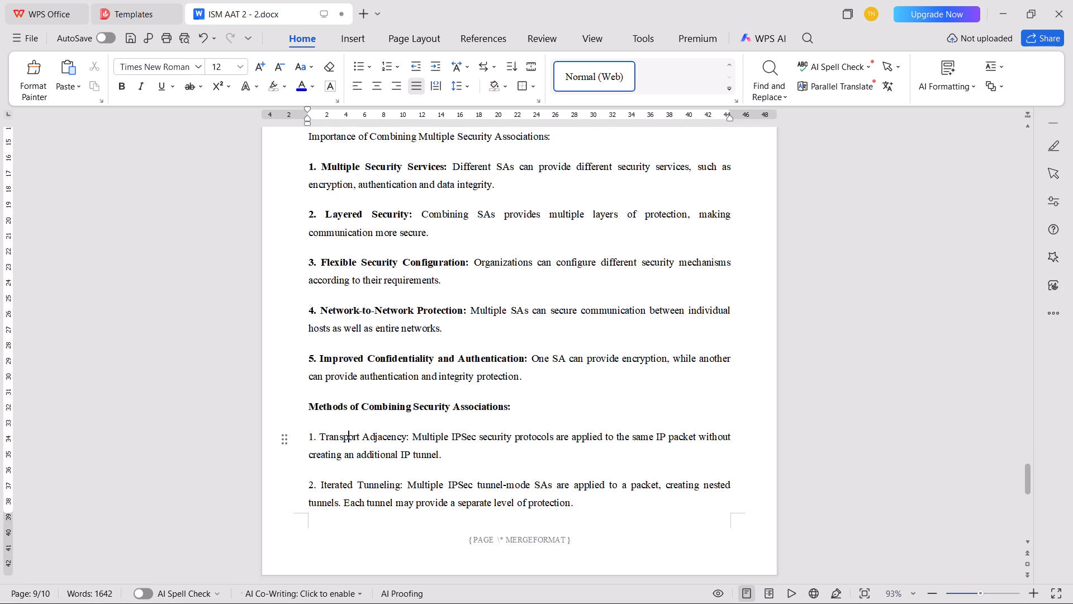
pyautogui.moveTo(307, 435); pyautogui.dragTo(411, 433)
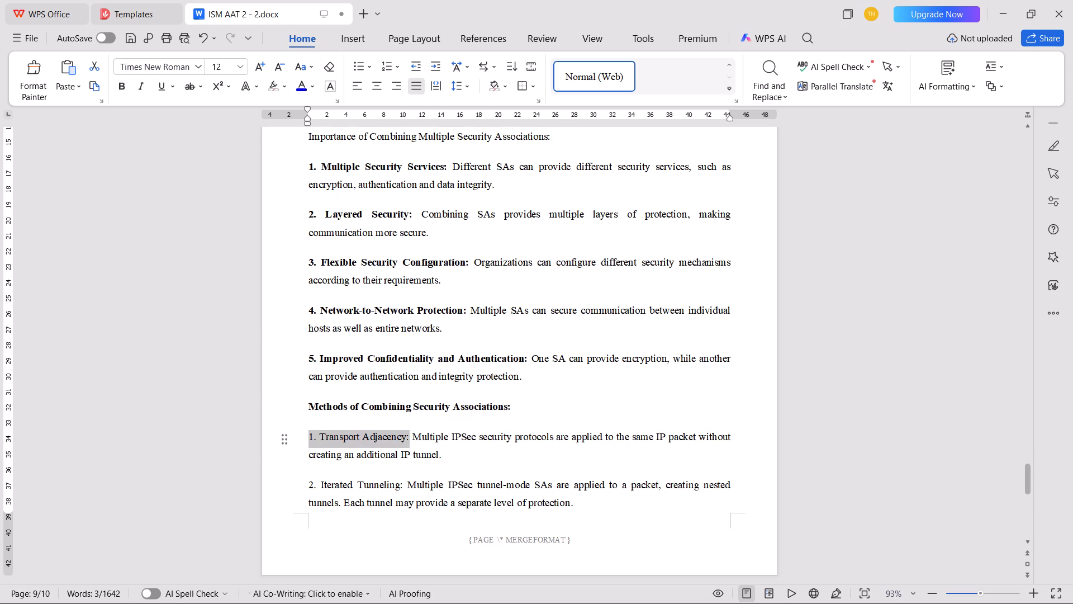
pyautogui.hotkey('ctrl', 'b')
pyautogui.moveTo(304, 482); pyautogui.dragTo(411, 482)
pyautogui.hotkey('ctrl', 'b')
pyautogui.scroll(5, 452, 488)
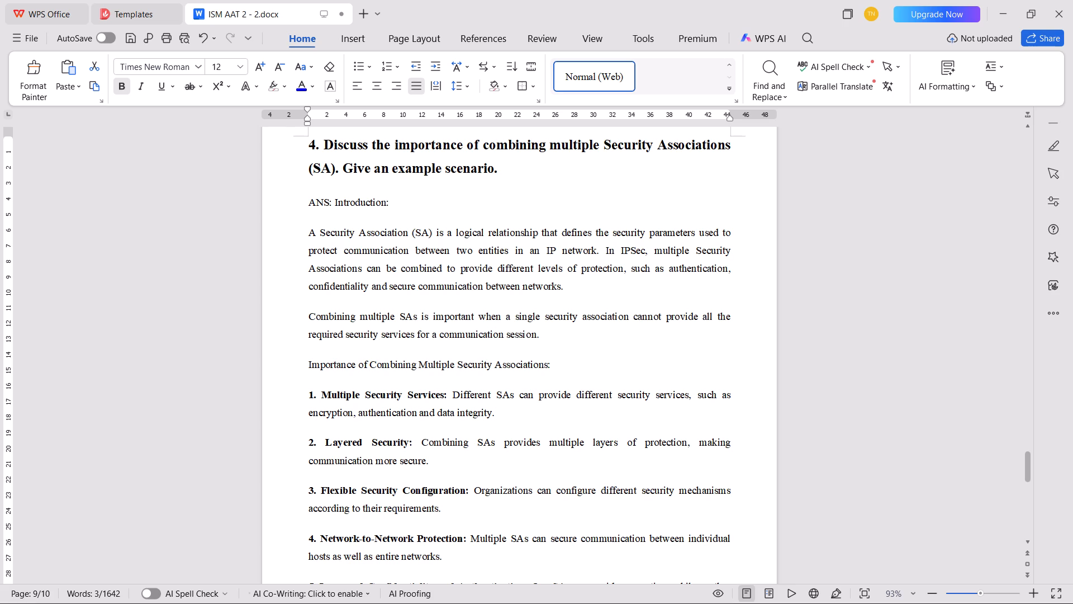
# Make the ANS: Introduction: heading of question 4 bold.
pyautogui.click(279, 207)
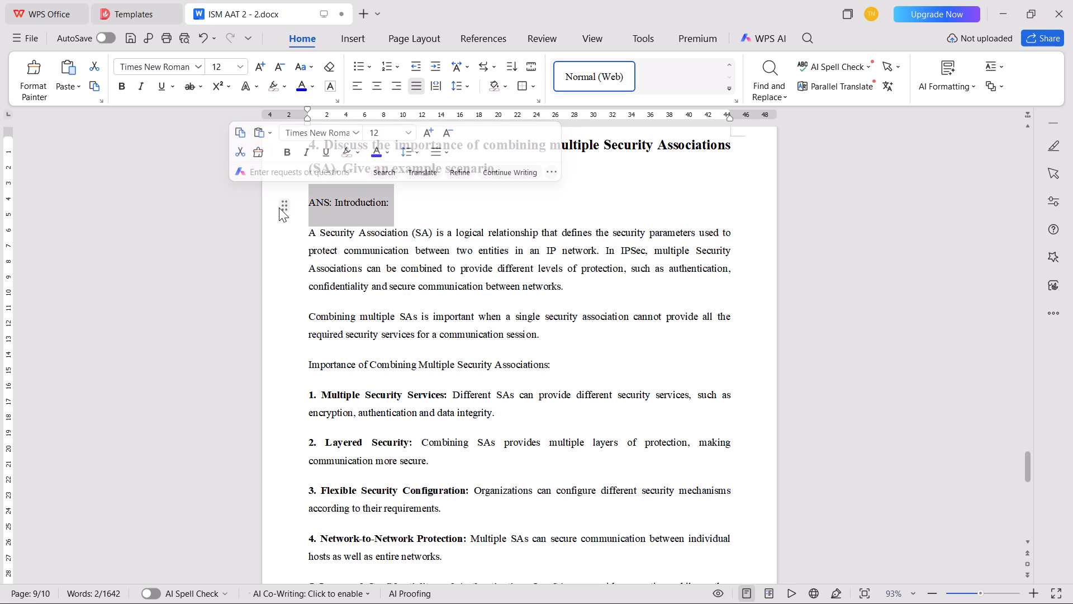
pyautogui.hotkey('ctrl', 'b')
pyautogui.click(403, 283)
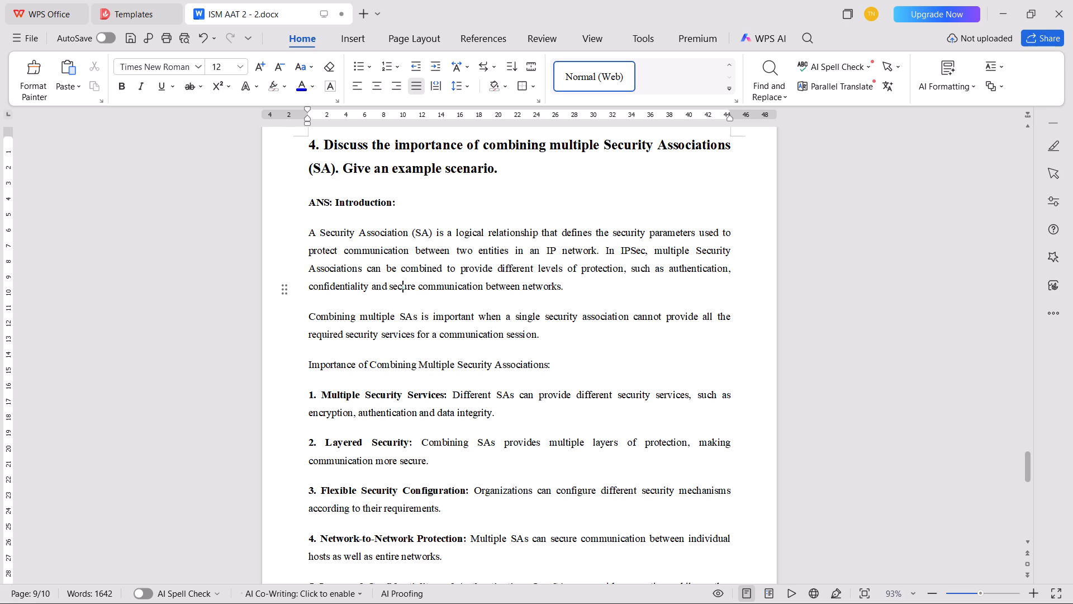
pyautogui.scroll(-2, 368, 313)
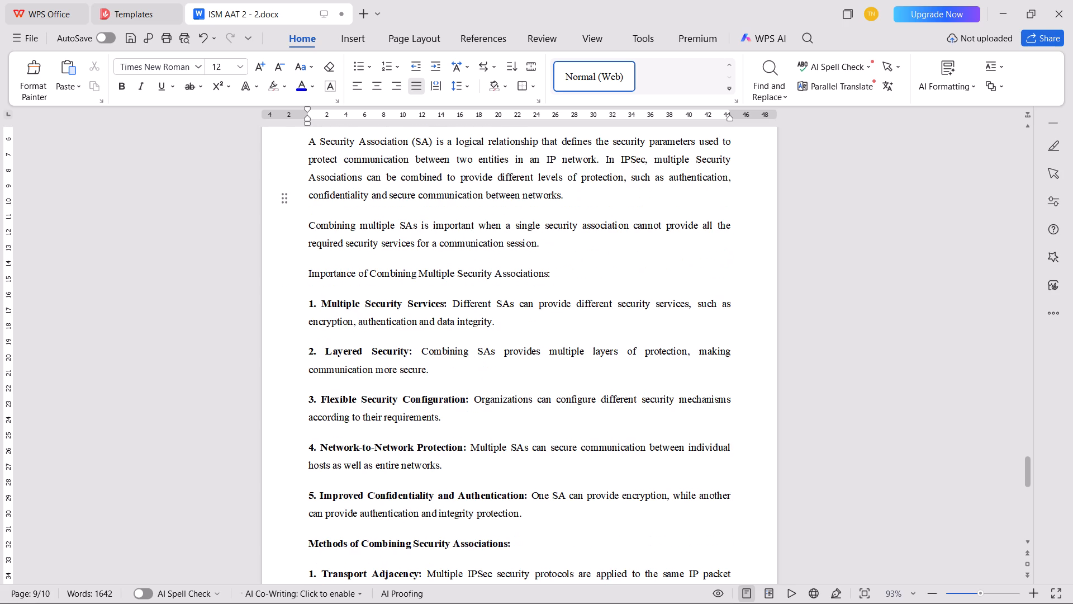
pyautogui.scroll(7, 335, 431)
pyautogui.scroll(-7, 293, 338)
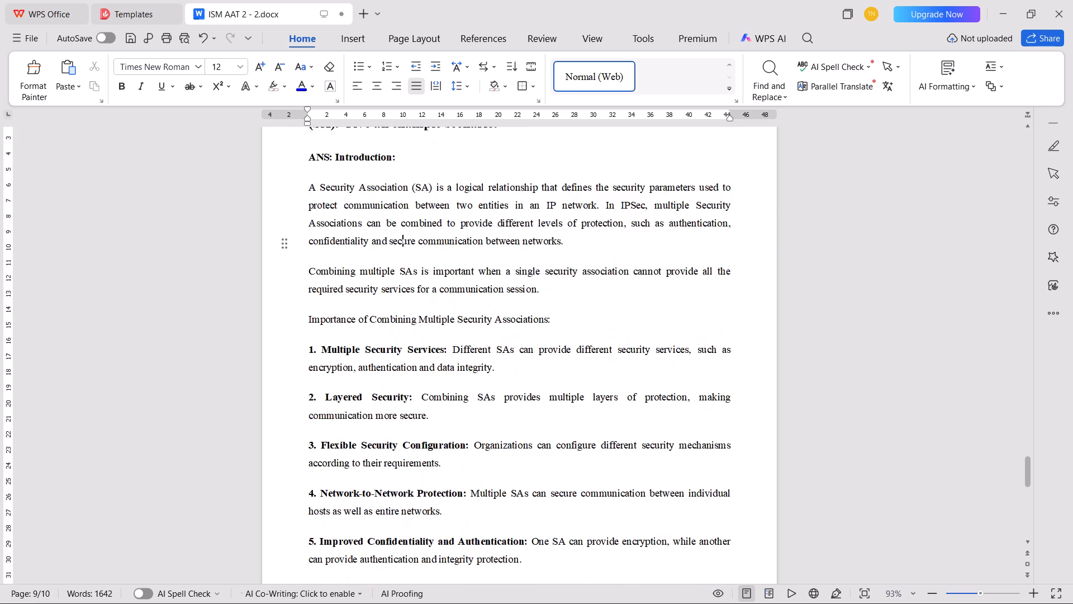
pyautogui.scroll(-7, 293, 338)
pyautogui.scroll(-20, 293, 338)
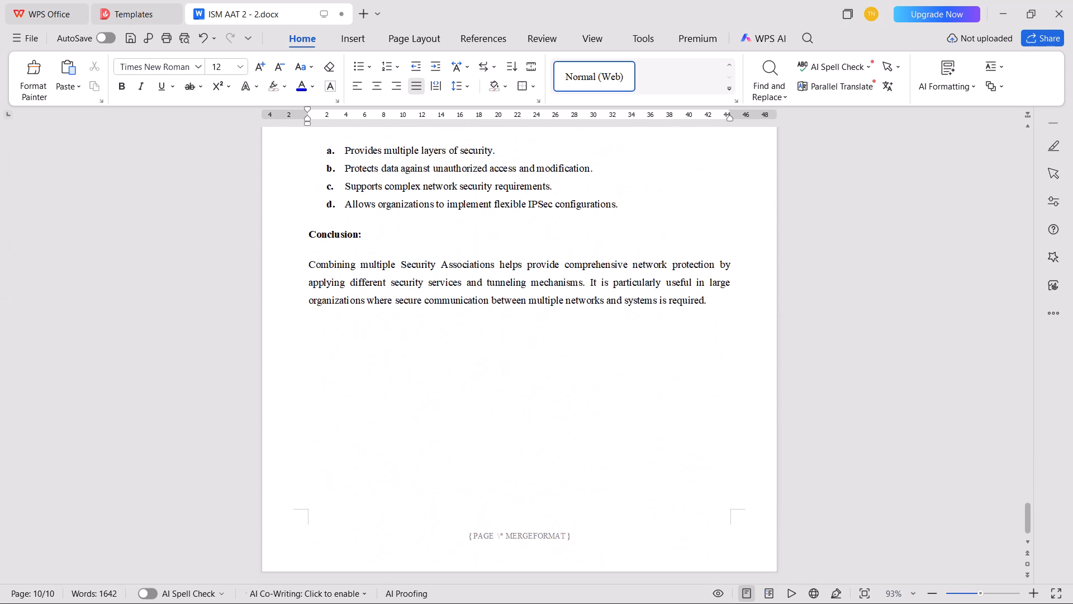
pyautogui.scroll(-1, 293, 338)
pyautogui.click(682, 356)
pyautogui.press('BackSpace')
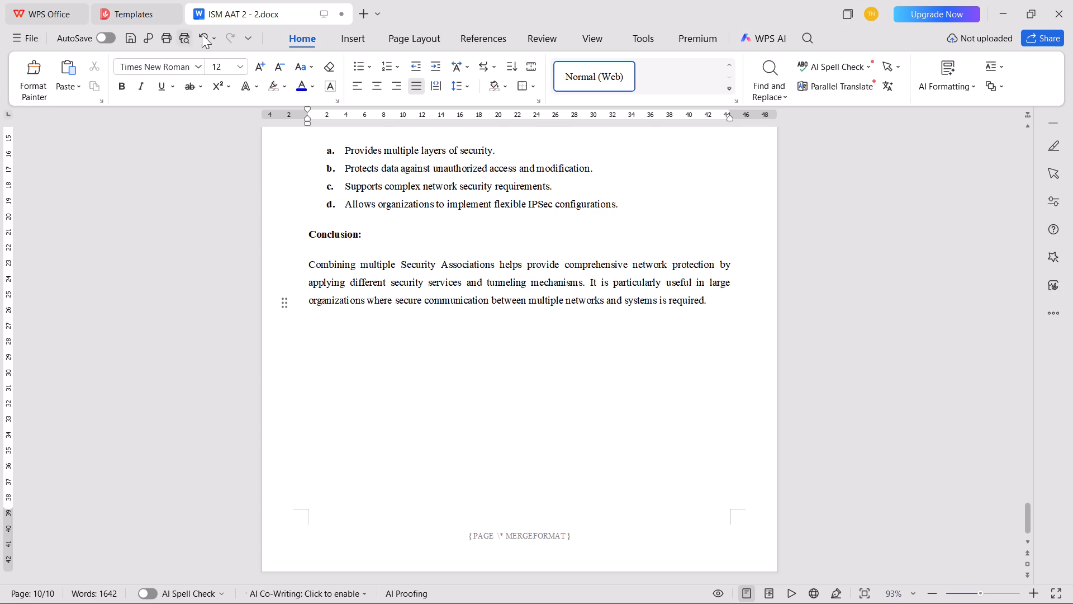
pyautogui.click(334, 30)
pyautogui.click(71, 81)
pyautogui.click(46, 82)
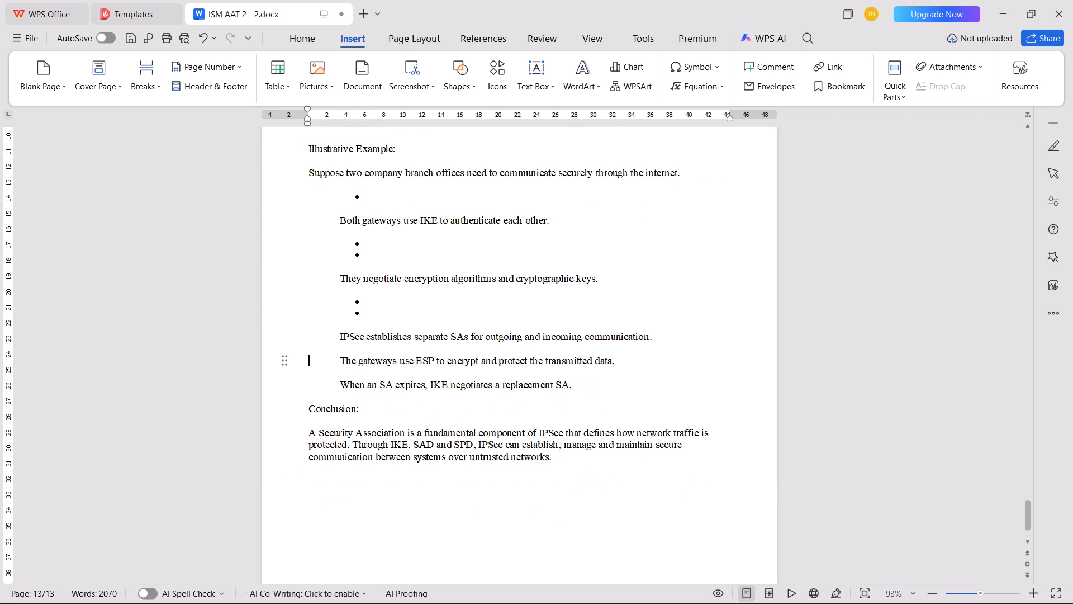
# Remove the remaining empty bullets around the first three Illustrative Example items and before the gateways item.
pyautogui.click(386, 318)
pyautogui.press('BackSpace')
pyautogui.press('BackSpace')
pyautogui.press('BackSpace')
pyautogui.press('BackSpace')
pyautogui.click(391, 258)
pyautogui.press('BackSpace')
pyautogui.press('BackSpace')
pyautogui.press('BackSpace')
pyautogui.press('BackSpace')
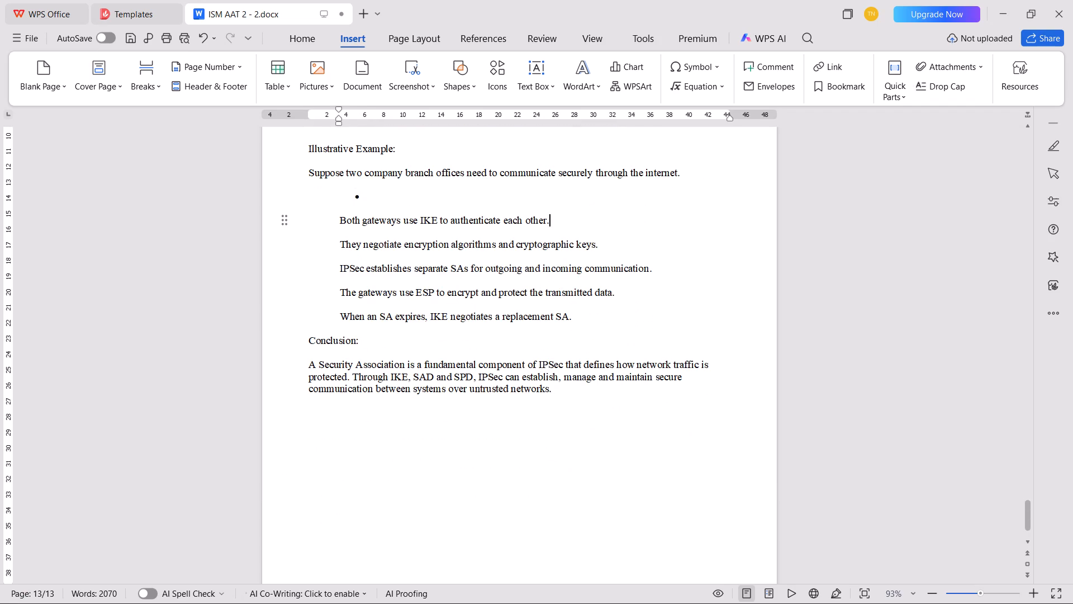
pyautogui.click(387, 204)
pyautogui.press('BackSpace')
pyautogui.scroll(6, 395, 379)
pyautogui.press('BackSpace')
pyautogui.press('BackSpace')
# Remove the empty bullets before and after the SA Deletion item in the Management of Security Associations list.
pyautogui.click(382, 399)
pyautogui.press('BackSpace')
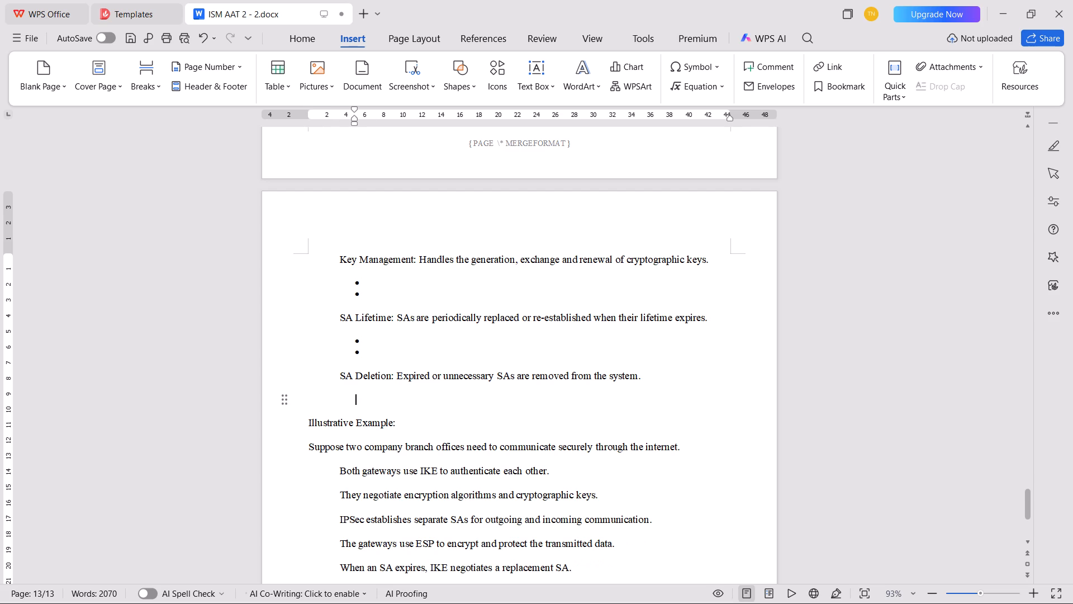
pyautogui.press('BackSpace')
pyautogui.press('BackSpace')
pyautogui.click(384, 345)
pyautogui.press('BackSpace')
pyautogui.press('BackSpace')
pyautogui.press('BackSpace')
pyautogui.click(382, 351)
pyautogui.press('BackSpace')
pyautogui.press('BackSpace')
pyautogui.press('BackSpace')
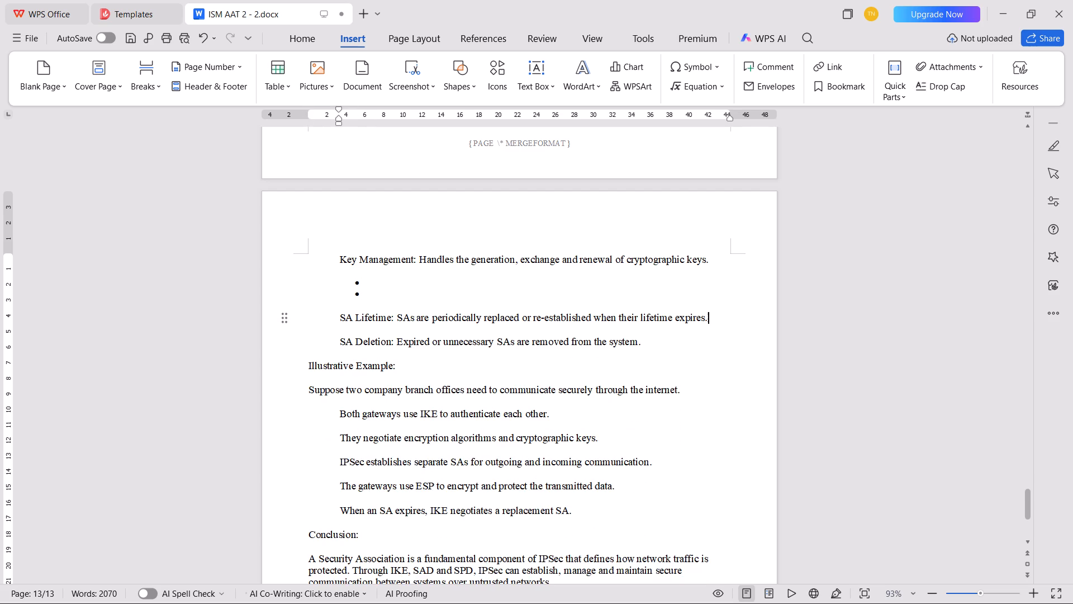
# Remove the empty bullets between the SA Database (SAD), Security Policy Database (SPD), Key Management and SA Lifetime items.
pyautogui.click(381, 298)
pyautogui.press('BackSpace')
pyautogui.press('BackSpace')
pyautogui.scroll(4, 373, 478)
pyautogui.press('BackSpace')
pyautogui.press('BackSpace')
pyautogui.click(379, 271)
pyautogui.press('BackSpace')
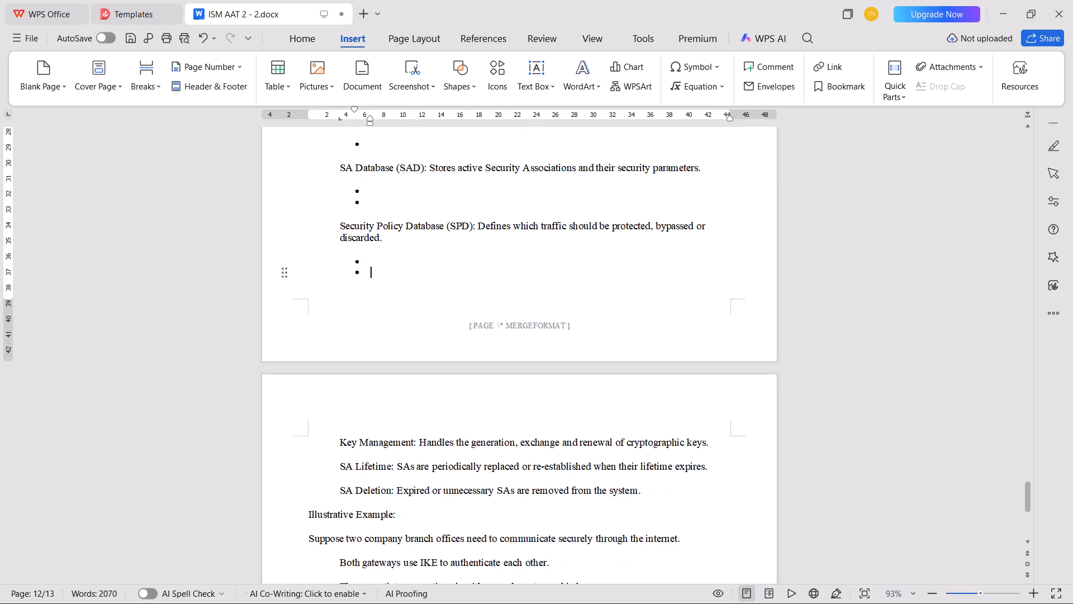
pyautogui.press('BackSpace')
pyautogui.press('BackSpace')
pyautogui.press('BackSpace')
pyautogui.click(383, 207)
pyautogui.press('BackSpace')
pyautogui.press('BackSpace')
pyautogui.press('BackSpace')
pyautogui.scroll(5, 401, 415)
pyautogui.press('BackSpace')
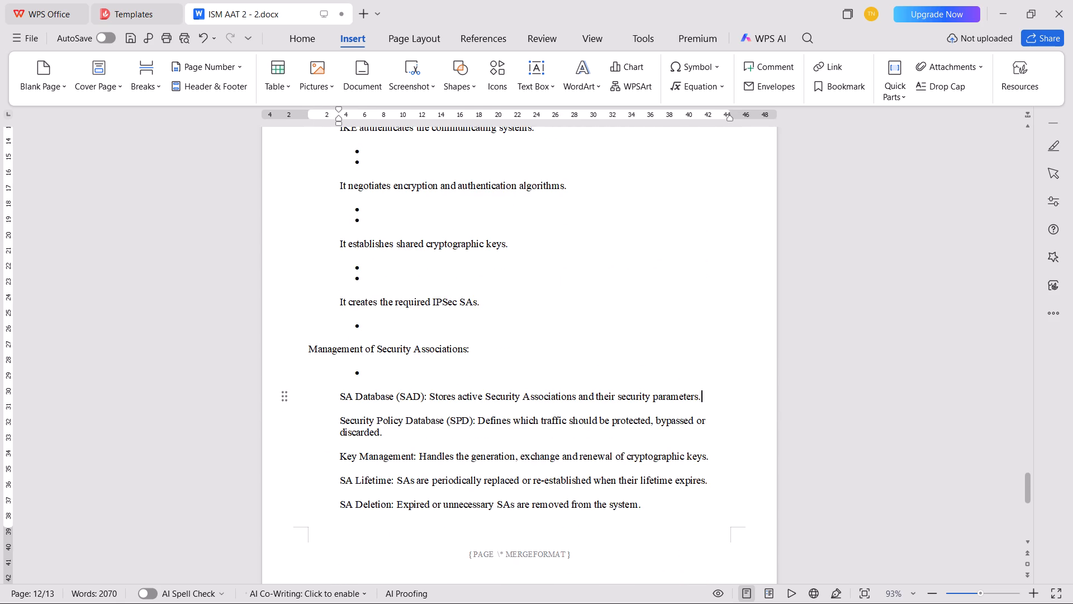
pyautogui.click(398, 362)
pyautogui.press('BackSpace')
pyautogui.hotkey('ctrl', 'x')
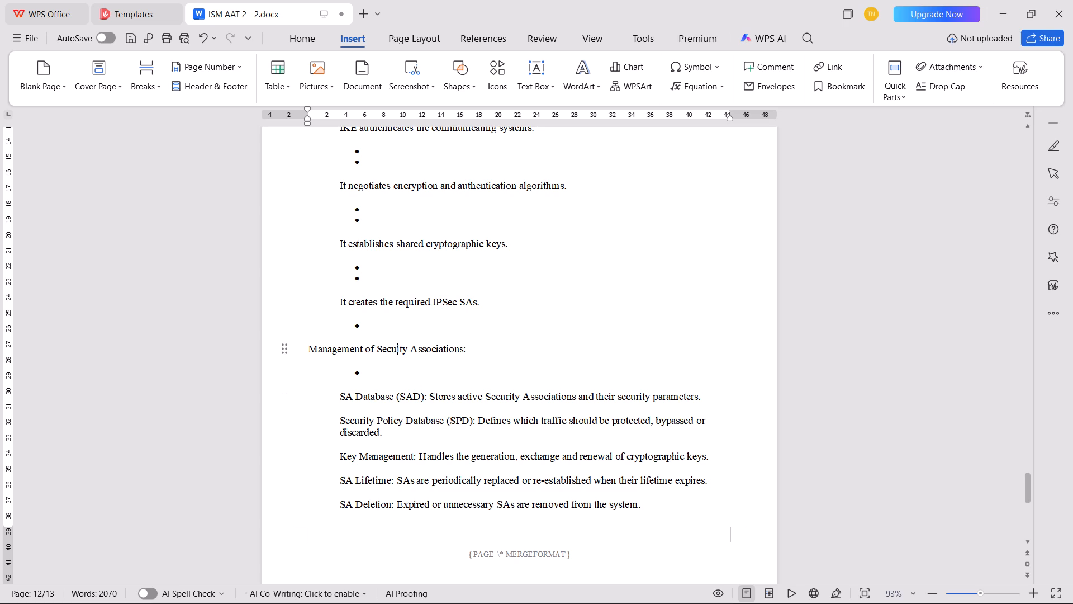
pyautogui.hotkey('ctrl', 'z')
# Remove the empty bullet between the Management of Security Associations heading and the SA Database (SAD) item.
pyautogui.click(403, 377)
pyautogui.press('BackSpace')
pyautogui.press('BackSpace')
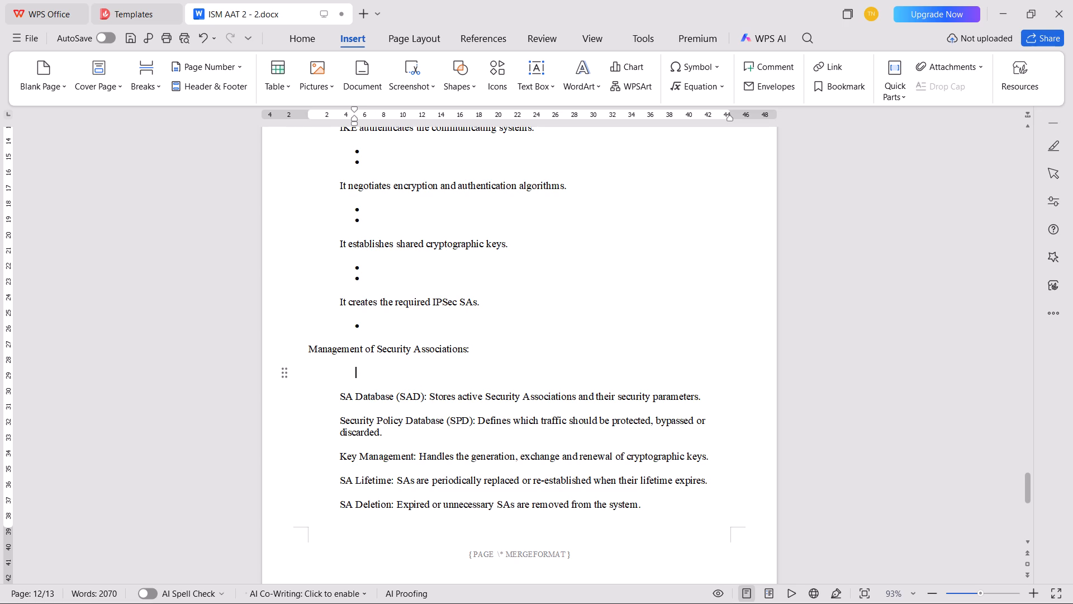
pyautogui.press('BackSpace')
# Remove the empty bullets around the shared cryptographic keys and required IPSec SAs items in the Automatic Configuration using IKE list.
pyautogui.click(377, 329)
pyautogui.press('BackSpace')
pyautogui.press('BackSpace')
pyautogui.press('BackSpace')
pyautogui.click(387, 283)
pyautogui.press('BackSpace')
pyautogui.press('BackSpace')
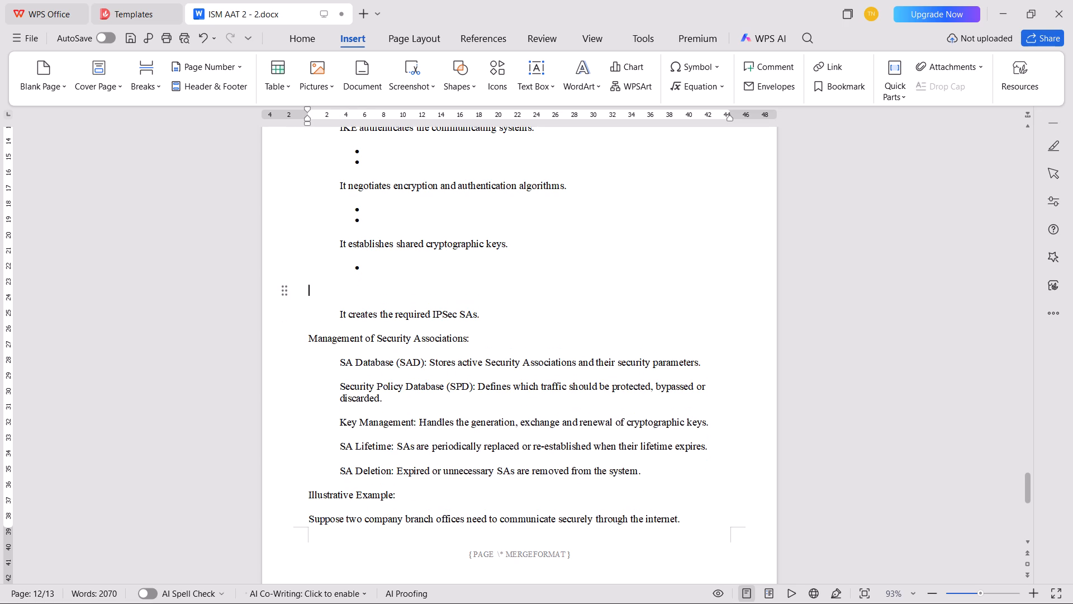
pyautogui.press('BackSpace')
pyautogui.press('BackSpace')
pyautogui.click(383, 232)
pyautogui.press('BackSpace')
pyautogui.scroll(5, 412, 426)
pyautogui.press('BackSpace')
pyautogui.press('BackSpace')
# Remove the empty bullets between the items about IKE authenticating systems and negotiating encryption and authentication algorithms.
pyautogui.click(406, 351)
pyautogui.press('BackSpace')
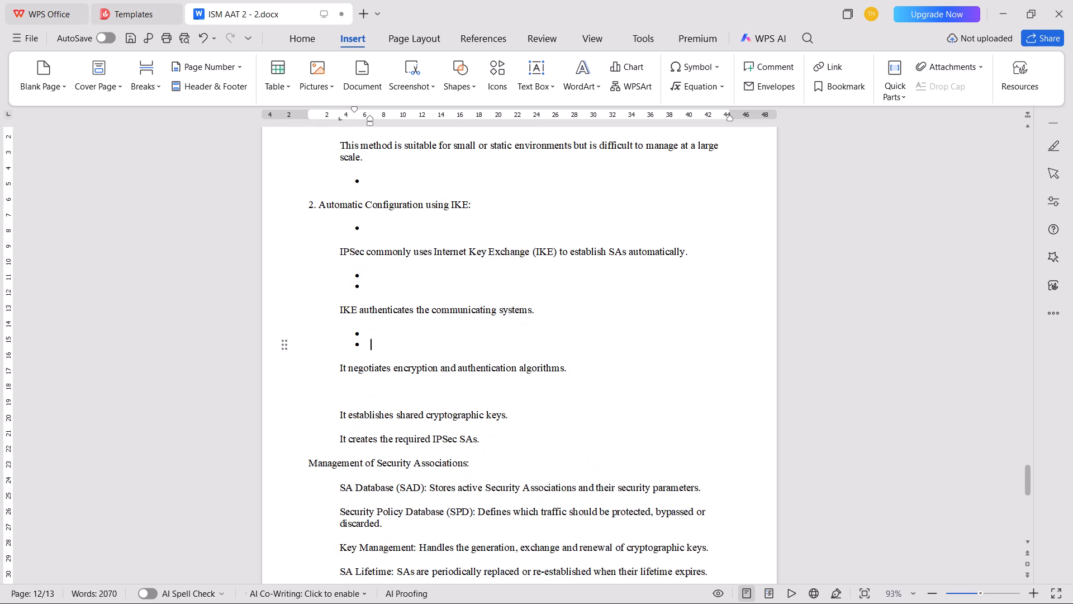
pyautogui.press('BackSpace')
pyautogui.press('BackSpace')
pyautogui.press('BackSpace')
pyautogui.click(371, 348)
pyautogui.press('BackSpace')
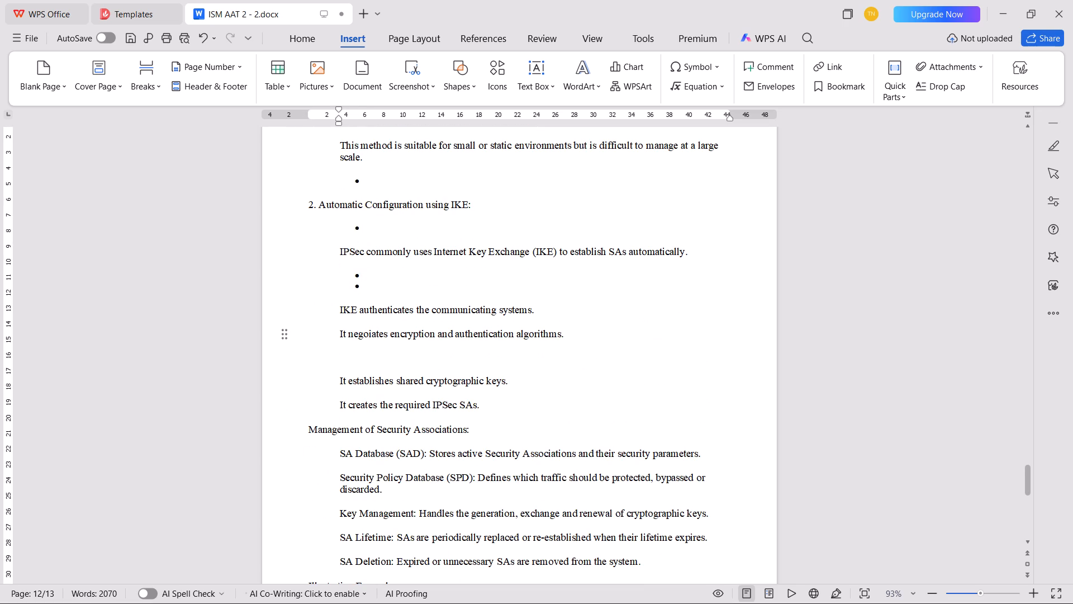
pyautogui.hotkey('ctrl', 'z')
# Remove the leftover blank line and the remaining empty bullets from the Automatic Configuration using IKE list.
pyautogui.click(380, 351)
pyautogui.click(376, 359)
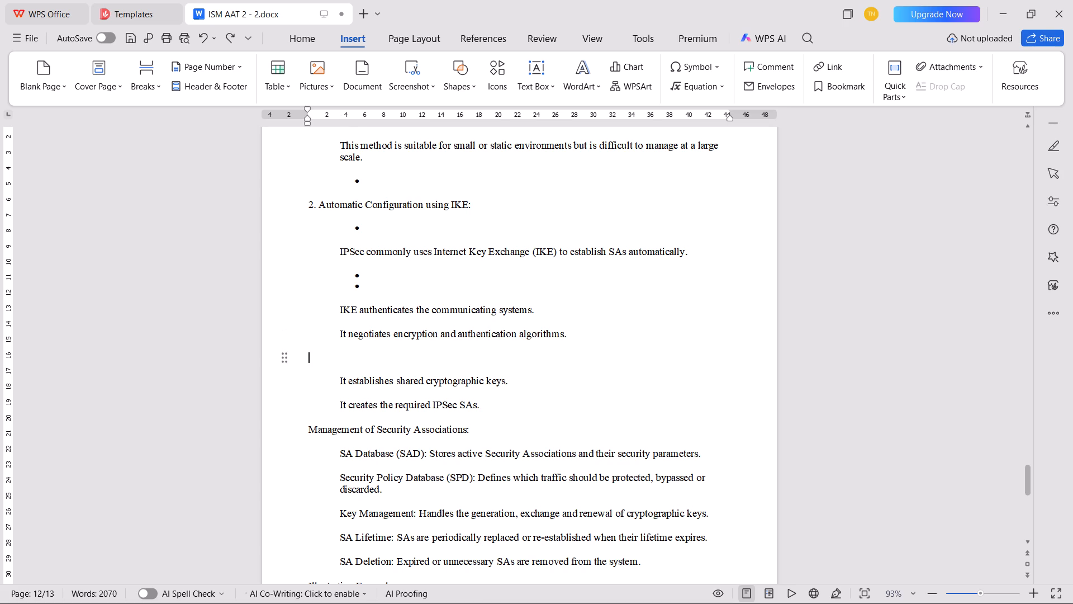
pyautogui.press('BackSpace')
pyautogui.click(377, 288)
pyautogui.press('BackSpace')
pyautogui.press('BackSpace')
pyautogui.press('BackSpace')
pyautogui.press('BackSpace')
pyautogui.click(387, 234)
pyautogui.press('BackSpace')
pyautogui.press('BackSpace')
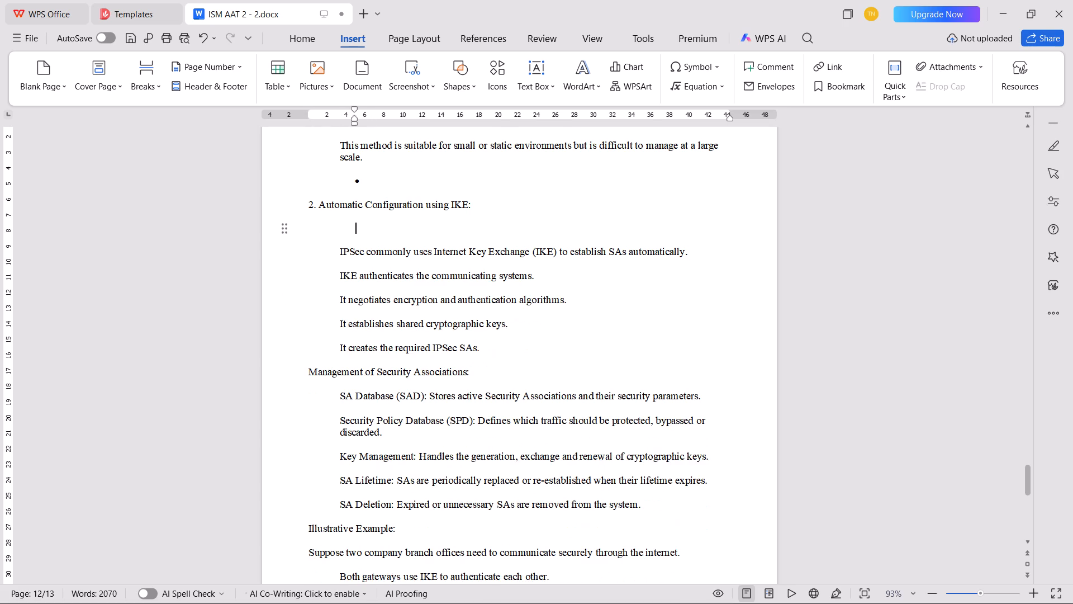
pyautogui.scroll(3, 364, 436)
pyautogui.press('BackSpace')
# Remove the empty bullets and blank line around the item about suitability for small or static environments under Manual Configuration.
pyautogui.click(386, 336)
pyautogui.press('BackSpace')
pyautogui.press('BackSpace')
pyautogui.scroll(5, 365, 463)
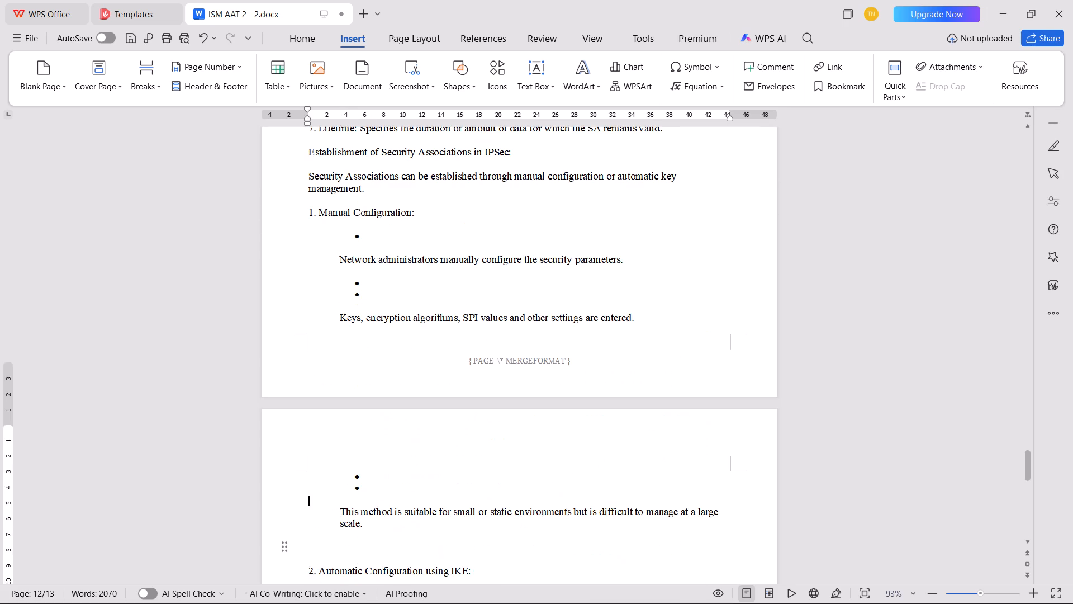
pyautogui.press('BackSpace')
pyautogui.click(376, 490)
pyautogui.press('BackSpace')
pyautogui.press('BackSpace')
pyautogui.press('BackSpace')
pyautogui.press('BackSpace')
# Remove the empty bullets before and after the Network administrators item under Manual Configuration.
pyautogui.click(373, 297)
pyautogui.press('BackSpace')
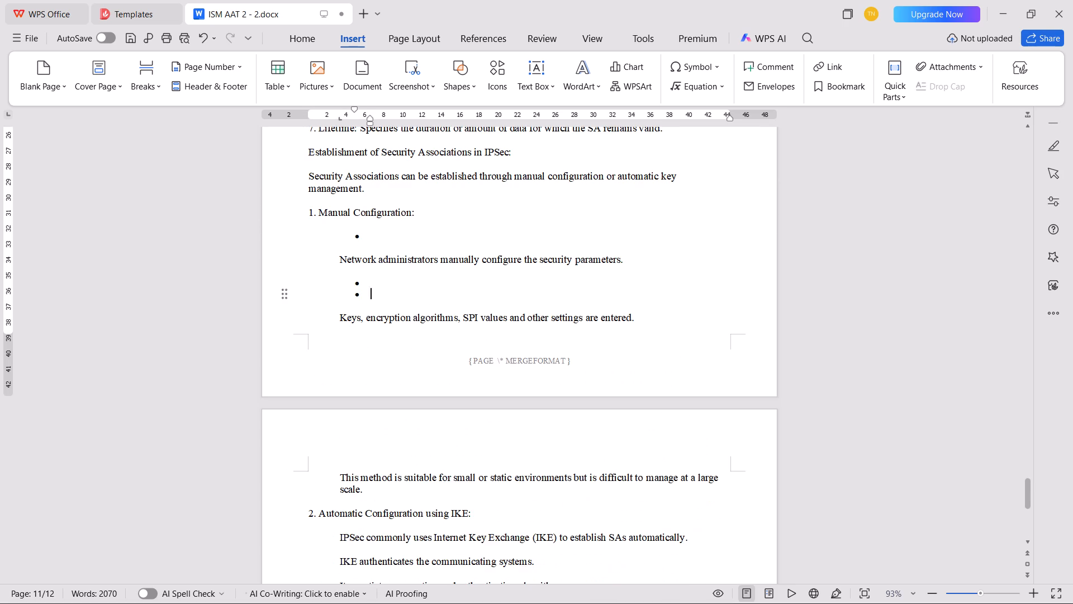
pyautogui.press('BackSpace')
pyautogui.press('BackSpace')
pyautogui.press('BackSpace')
pyautogui.click(385, 246)
pyautogui.press('BackSpace')
pyautogui.press('BackSpace')
pyautogui.scroll(4, 382, 439)
pyautogui.press('BackSpace')
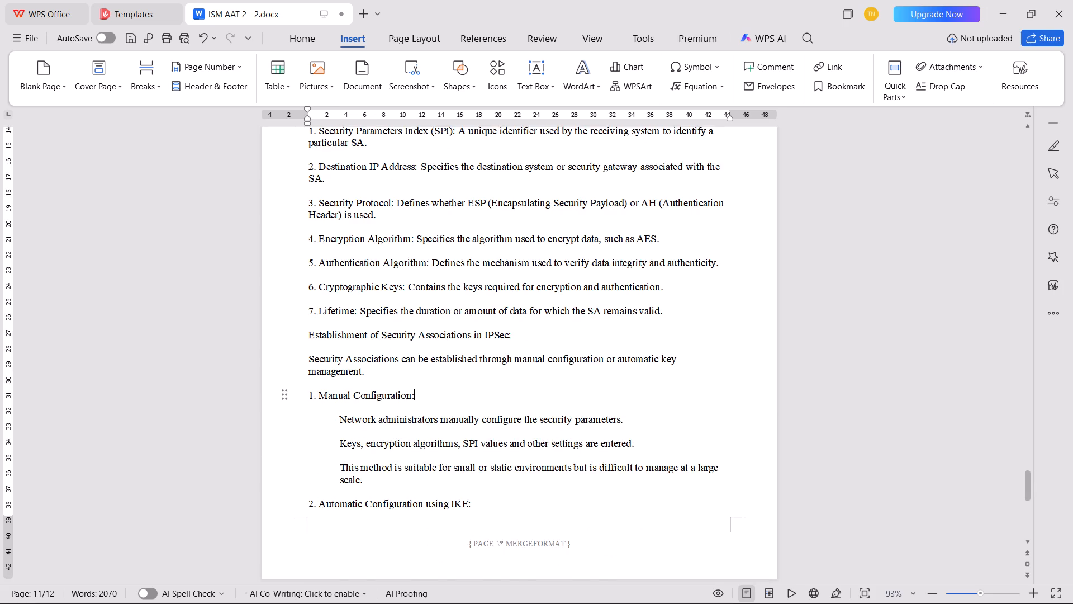
# Join question 5's Introduction: heading onto the ANS: line, separated by a space.
pyautogui.scroll(5, 370, 362)
pyautogui.click(302, 219)
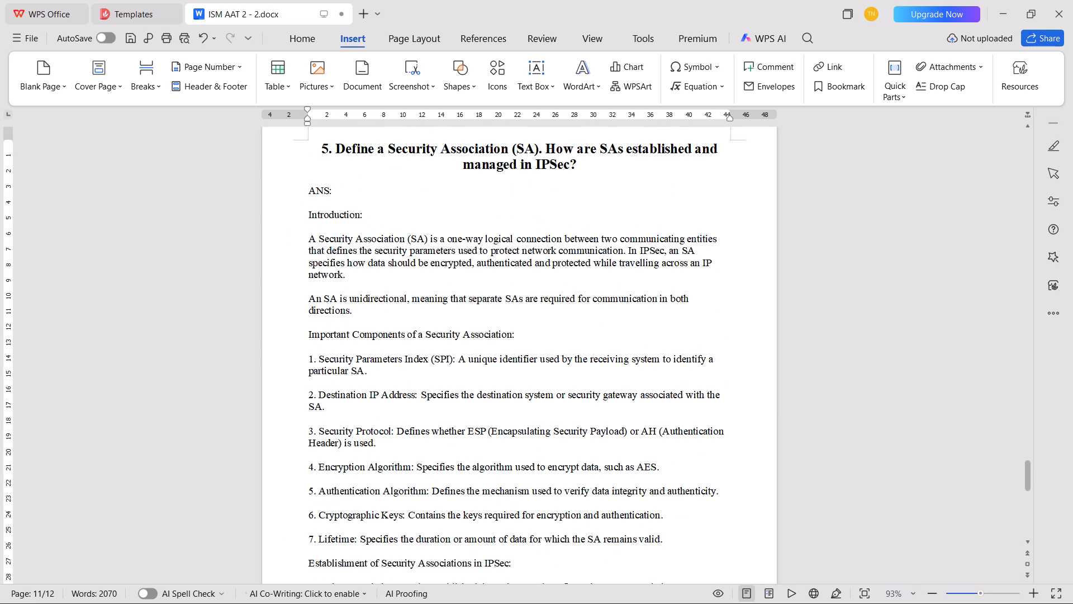
pyautogui.press('BackSpace')
pyautogui.press('space')
# Make the ANS: Introduction: heading of question 5 bold.
pyautogui.click(288, 191)
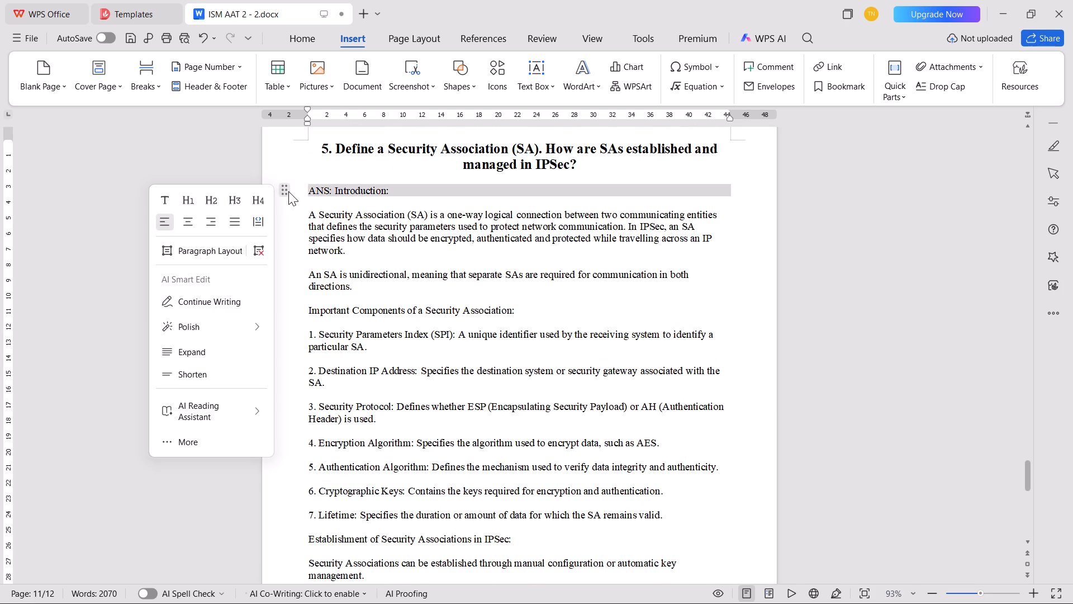
pyautogui.click(306, 191)
pyautogui.click(224, 195)
pyautogui.hotkey('ctrl', 'b')
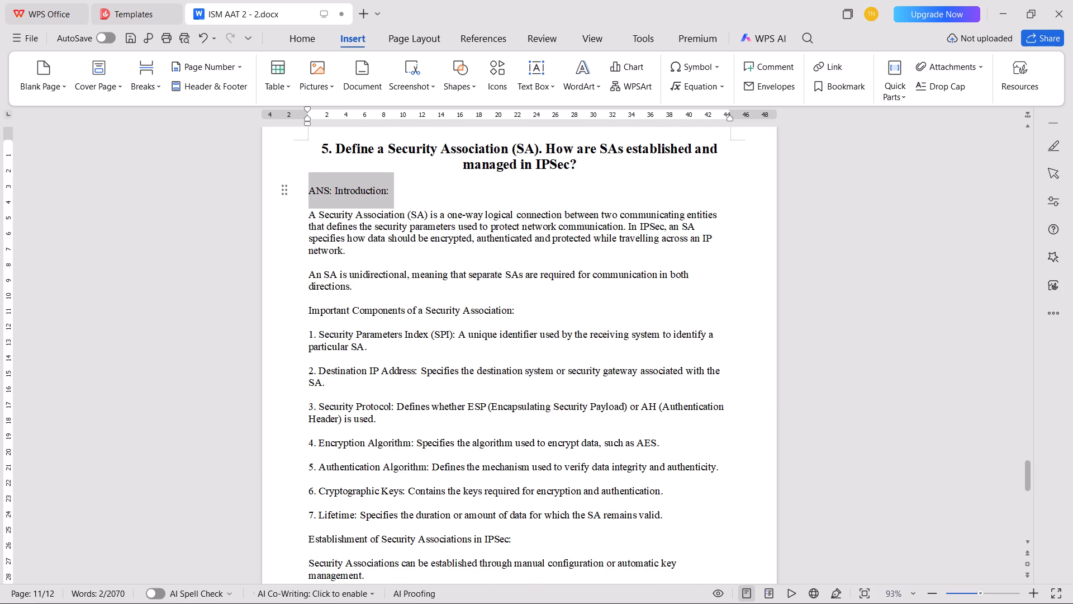
# Justify all of question 5, from its title through the conclusion paragraph, and increase its line spacing.
pyautogui.moveTo(267, 149); pyautogui.dragTo(360, 603)
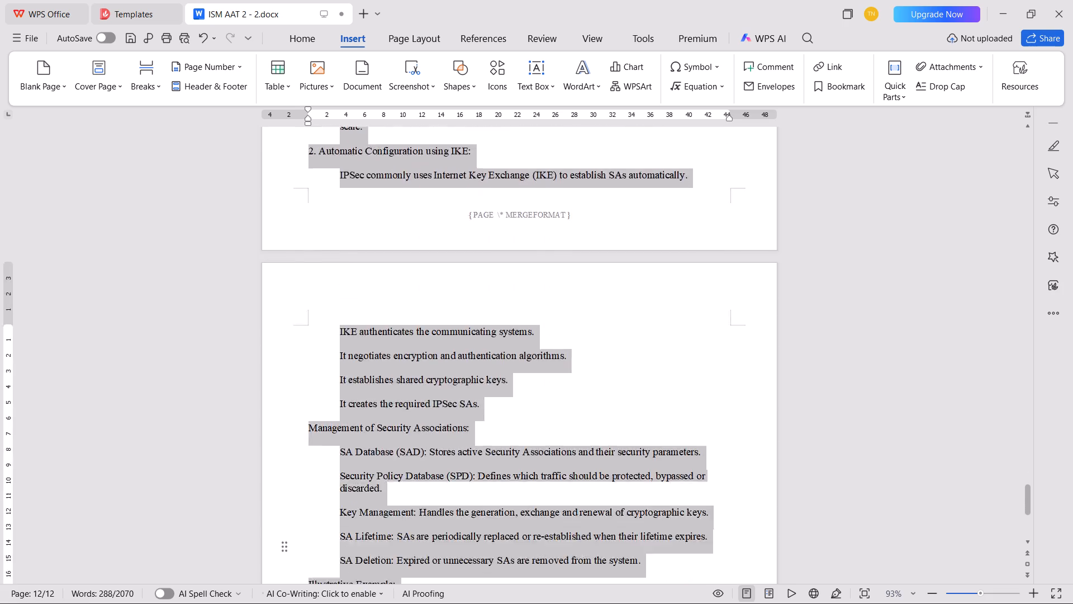
pyautogui.moveTo(360, 603); pyautogui.dragTo(307, 384)
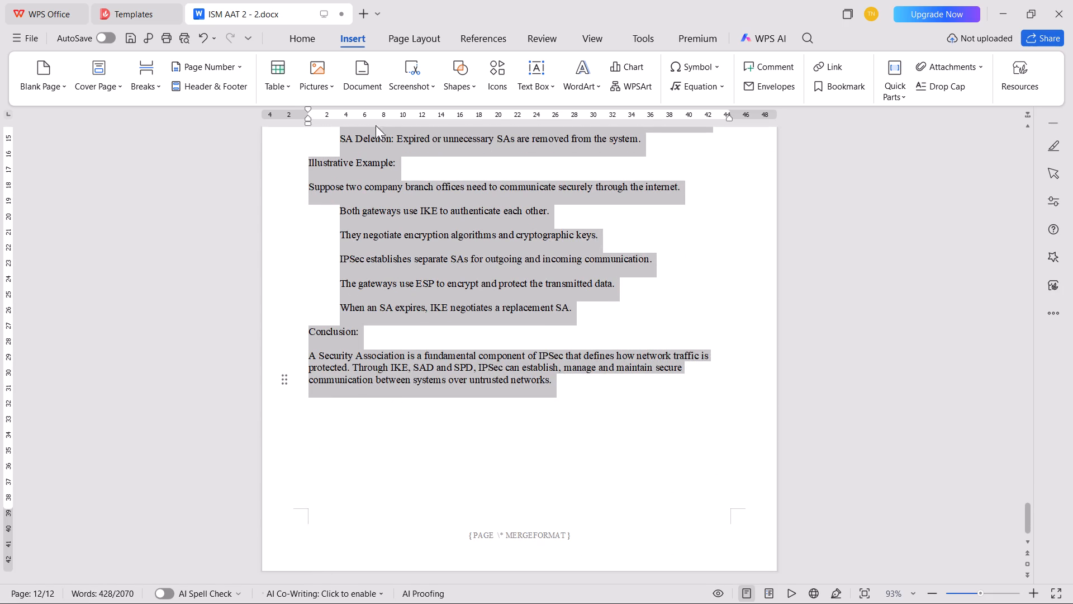
pyautogui.click(301, 44)
pyautogui.click(414, 89)
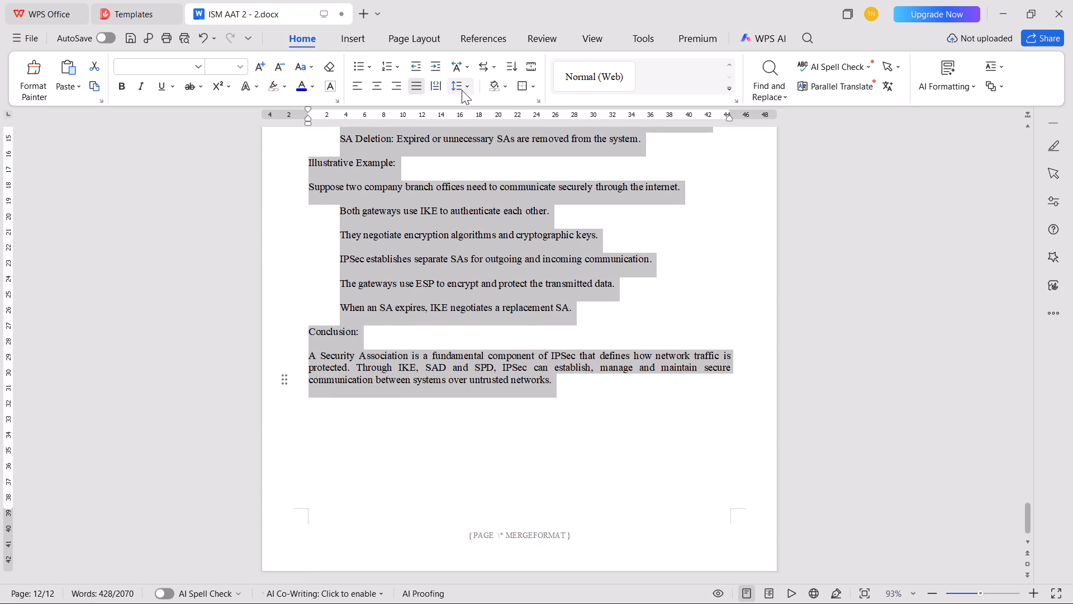
pyautogui.click(462, 90)
pyautogui.click(468, 139)
pyautogui.click(414, 405)
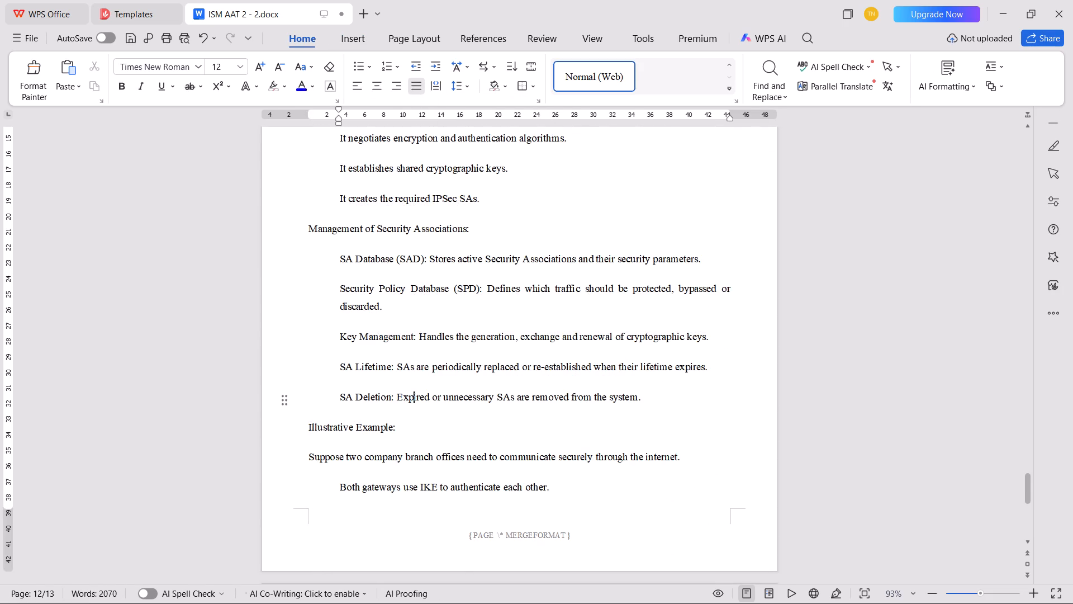
# Make the Conclusion: heading of question 5 bold.
pyautogui.scroll(-7, 583, 414)
pyautogui.click(274, 461)
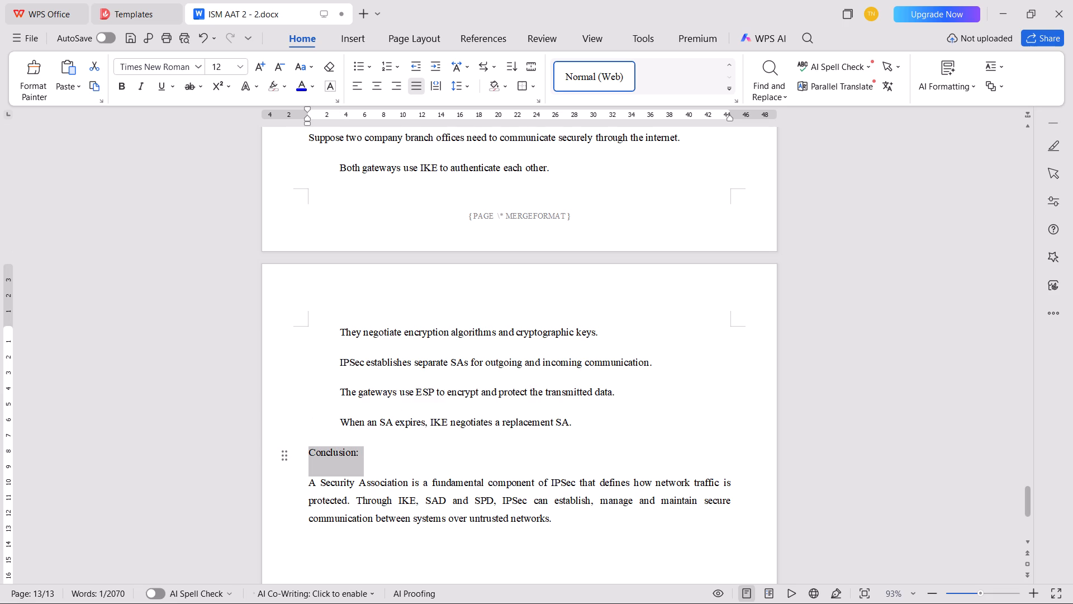
pyautogui.hotkey('ctrl', 'b')
# Turn the five Illustrative Example items about the gateways into an indented a., b., c. list with bold letters.
pyautogui.moveTo(614, 426); pyautogui.dragTo(305, 187)
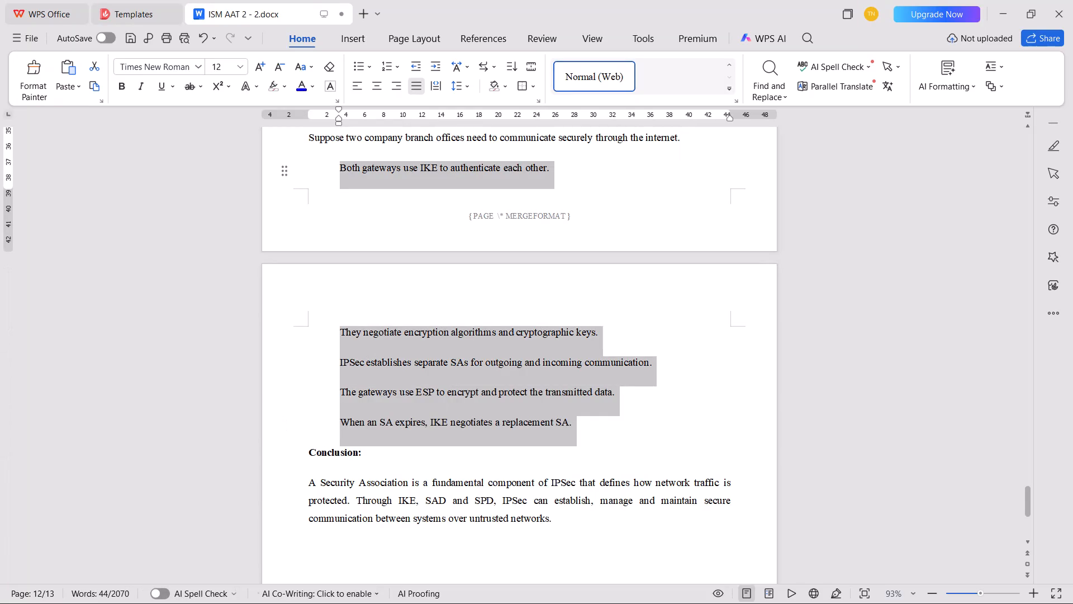
pyautogui.moveTo(305, 187); pyautogui.dragTo(306, 190)
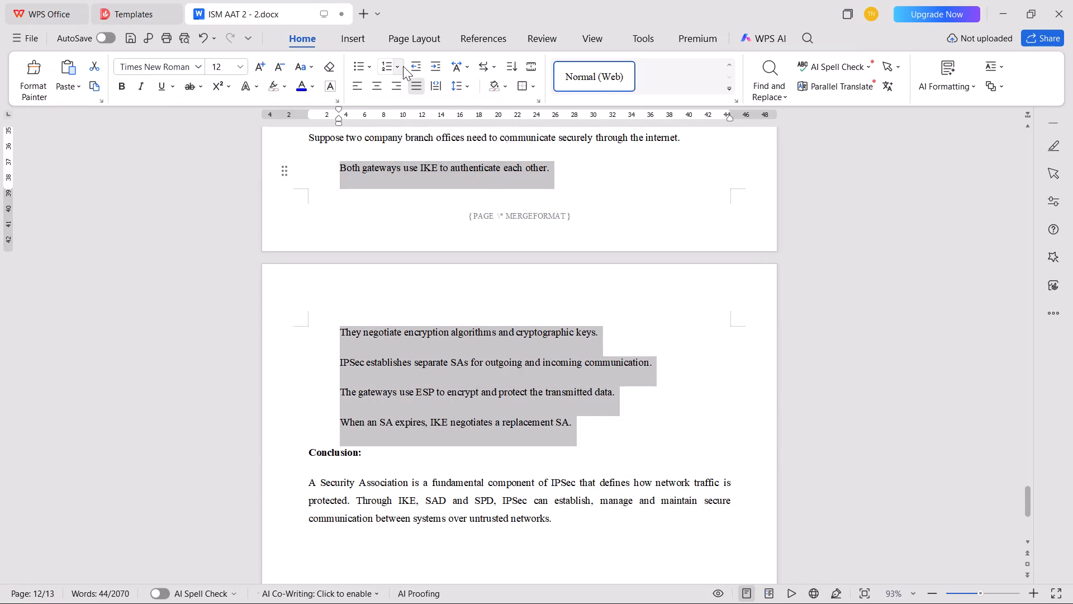
pyautogui.click(403, 66)
pyautogui.click(519, 171)
pyautogui.press('Tab')
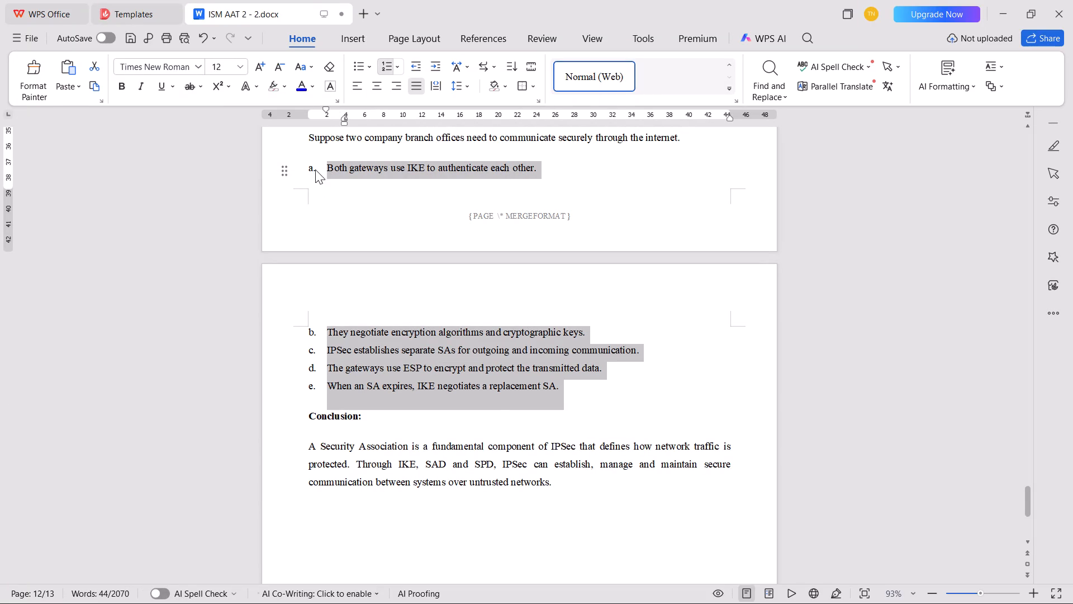
pyautogui.click(311, 169)
pyautogui.click(331, 169)
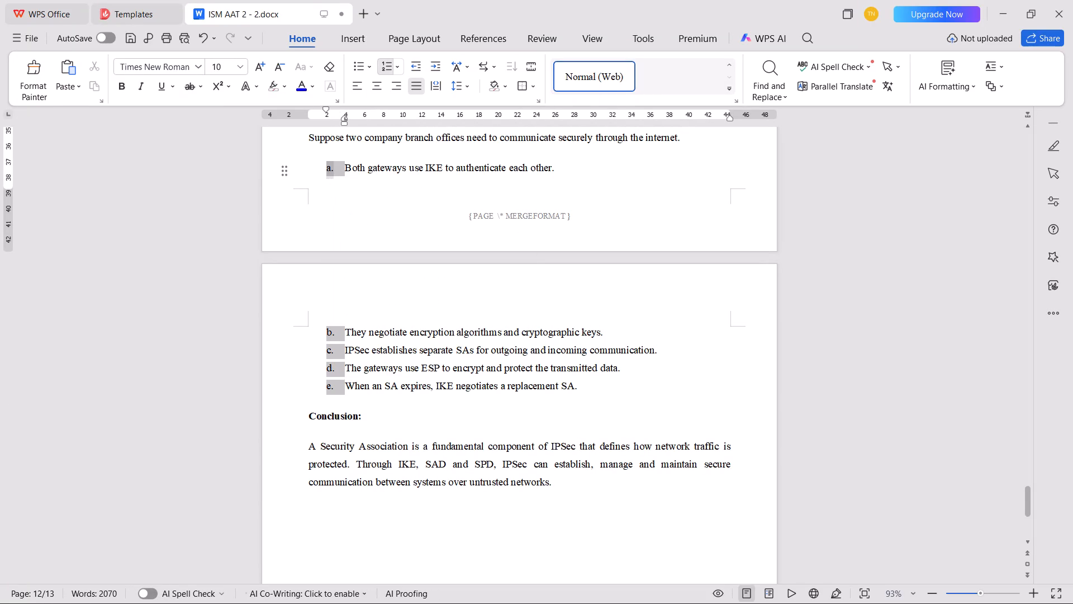
pyautogui.hotkey('ctrl', 'b')
pyautogui.click(388, 256)
# Make the Illustrative Example: heading of question 5 bold.
pyautogui.scroll(5, 405, 299)
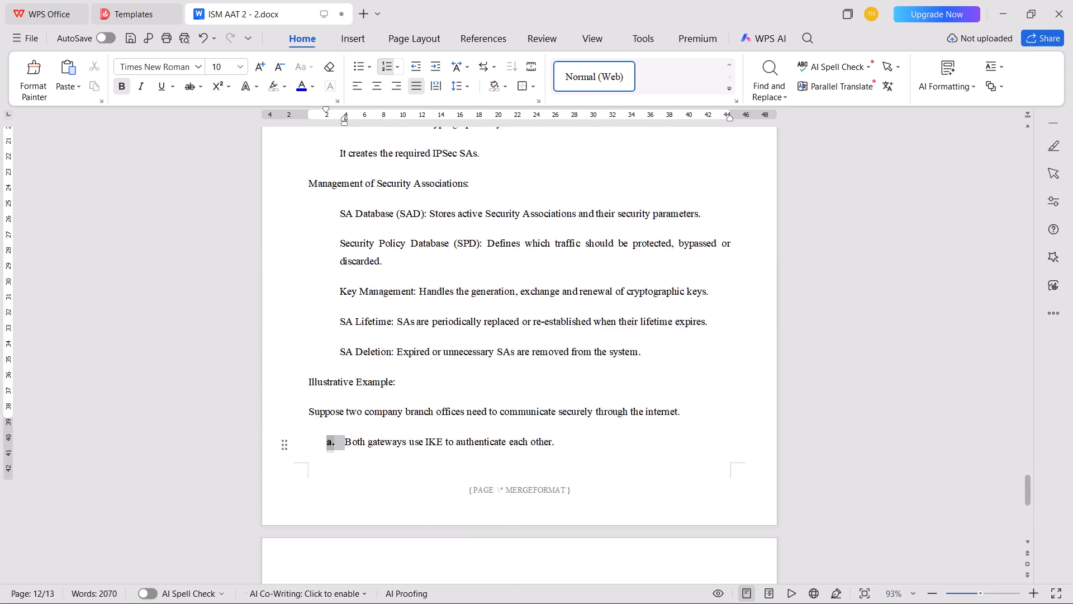
pyautogui.scroll(2, 406, 308)
pyautogui.click(253, 424)
pyautogui.hotkey('ctrl', 'b')
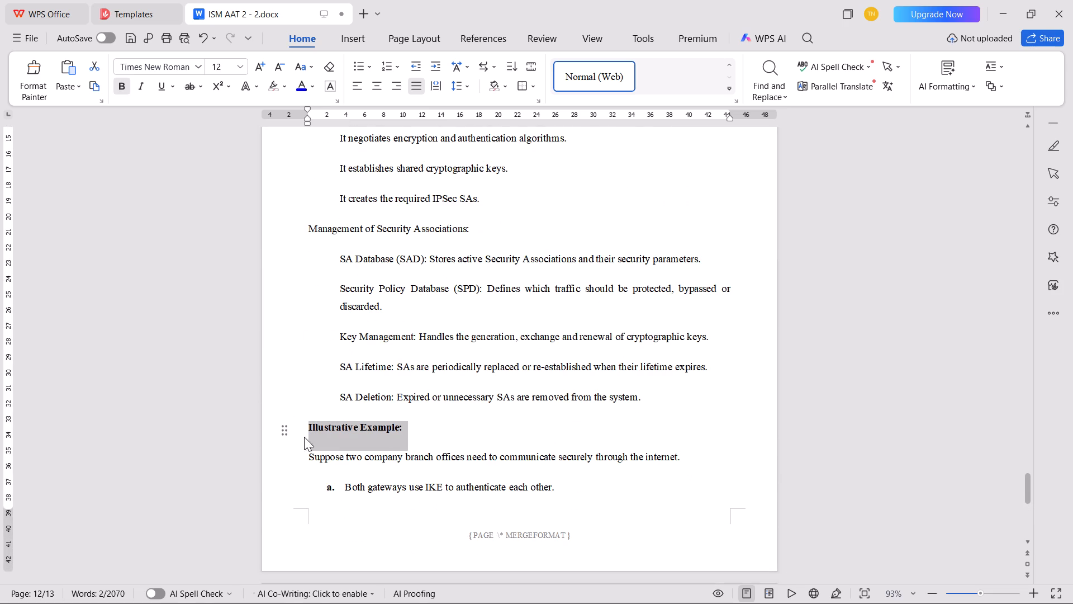
# Turn the five items under Management of Security Associations into an indented a., b., c. list with bold letters.
pyautogui.moveTo(647, 396); pyautogui.dragTo(345, 246)
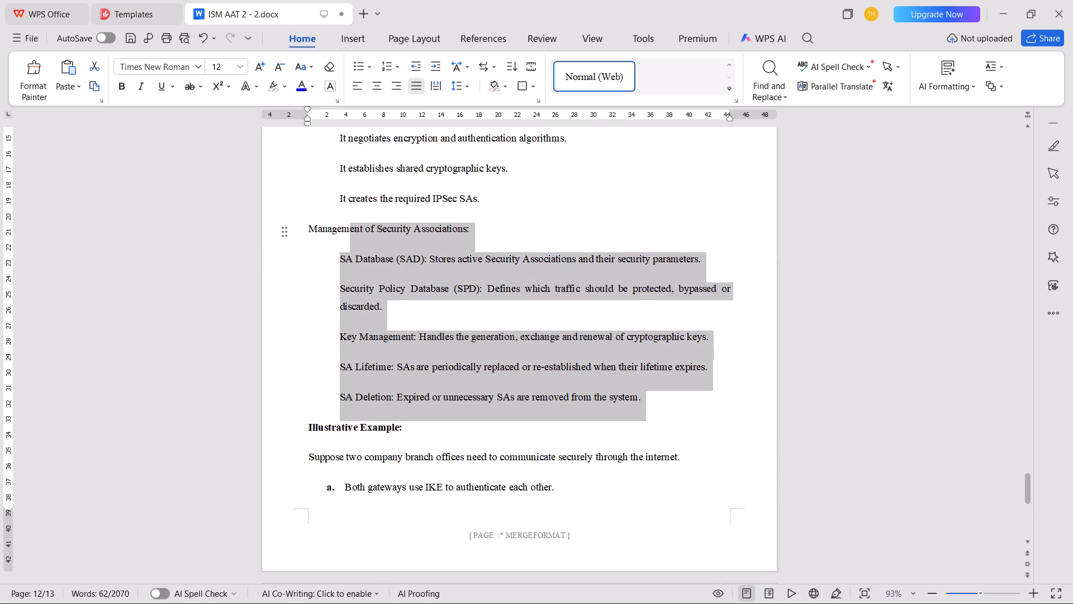
pyautogui.moveTo(345, 246); pyautogui.dragTo(340, 253)
pyautogui.click(398, 69)
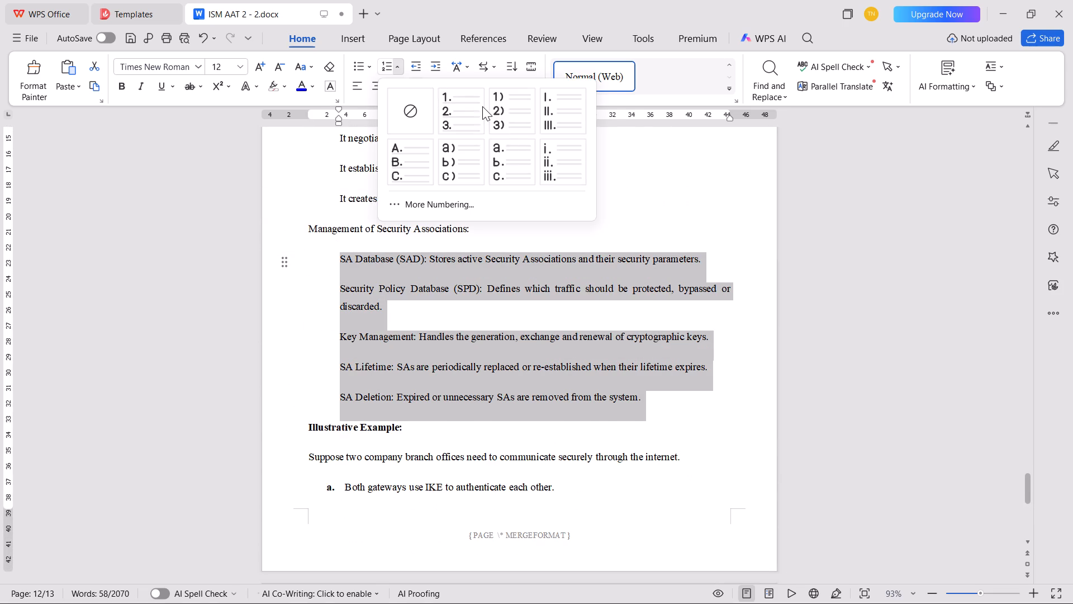
pyautogui.click(506, 155)
pyautogui.press('Tab')
pyautogui.click(334, 260)
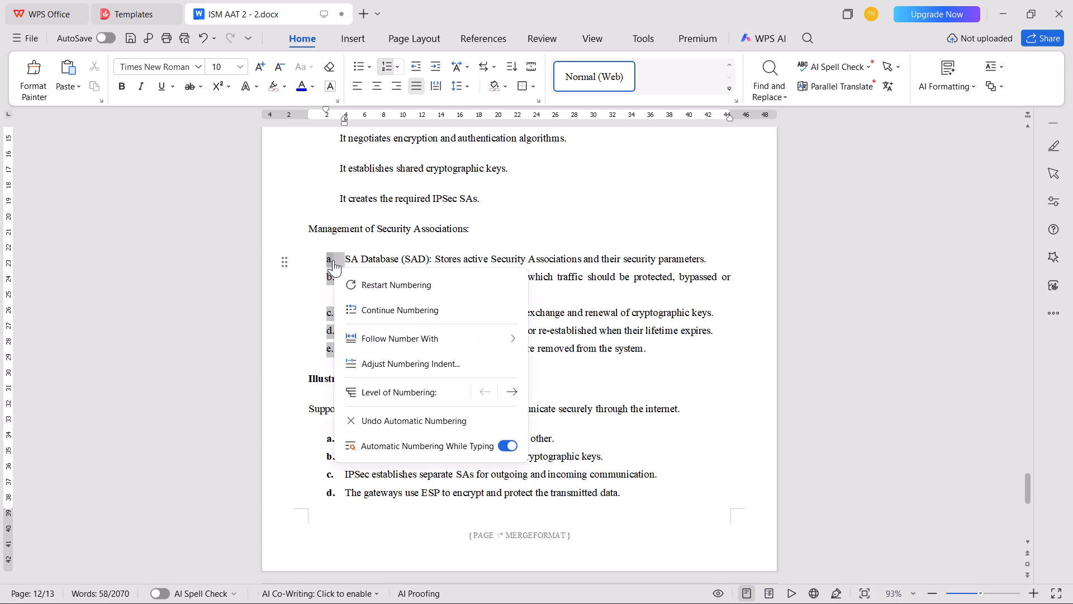
pyautogui.hotkey('ctrl', 'b')
# Turn the five items under Automatic Configuration using IKE into an indented a., b., c. list with bold letters.
pyautogui.scroll(3, 470, 334)
pyautogui.moveTo(496, 343); pyautogui.dragTo(308, 215)
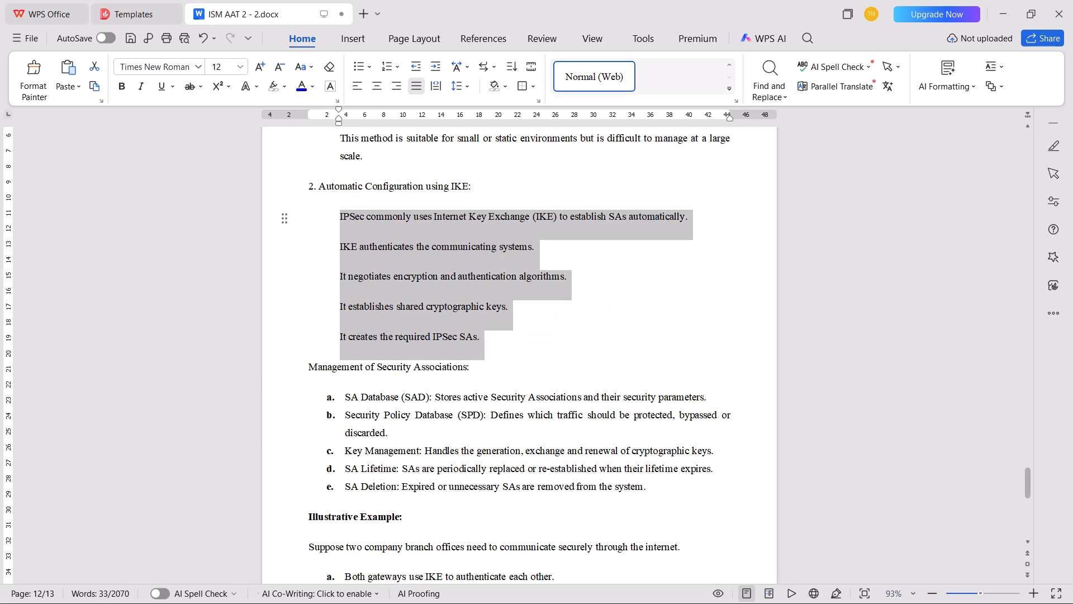
pyautogui.moveTo(308, 215); pyautogui.dragTo(308, 215)
pyautogui.click(397, 70)
pyautogui.click(496, 170)
pyautogui.press('Tab')
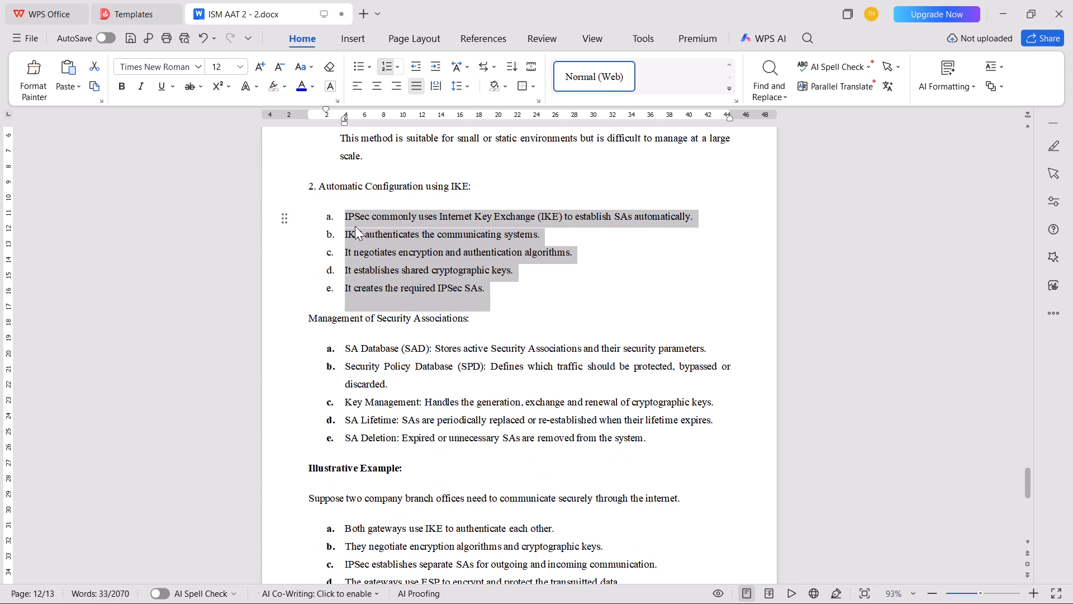
pyautogui.click(331, 214)
pyautogui.hotkey('ctrl', 'b')
# Turn the three items under Manual Configuration into an indented a., b., c. list with bold letters.
pyautogui.scroll(4, 444, 323)
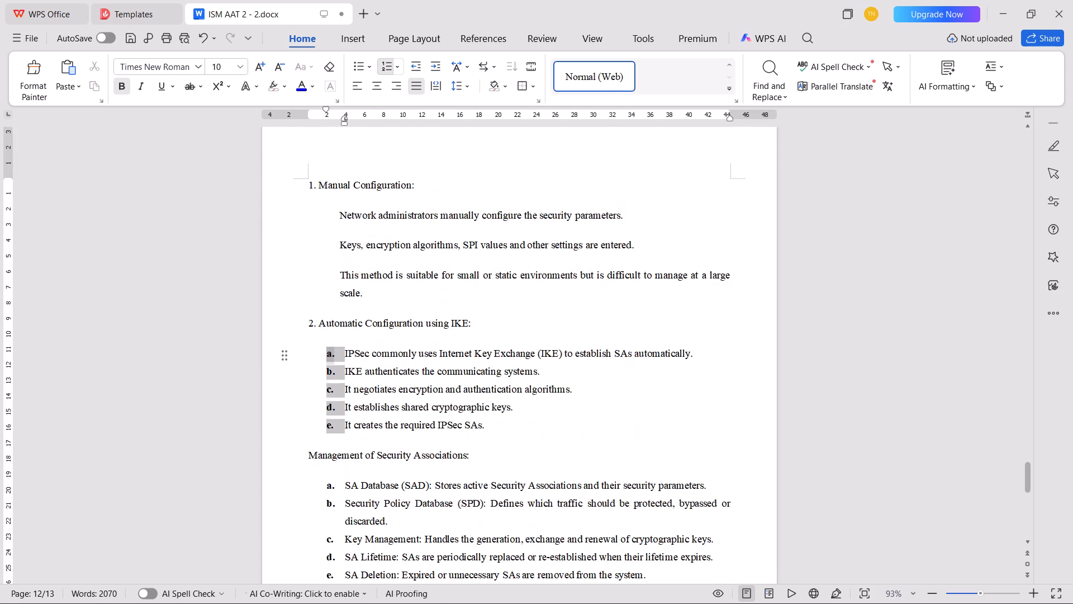
pyautogui.moveTo(403, 333); pyautogui.dragTo(330, 273)
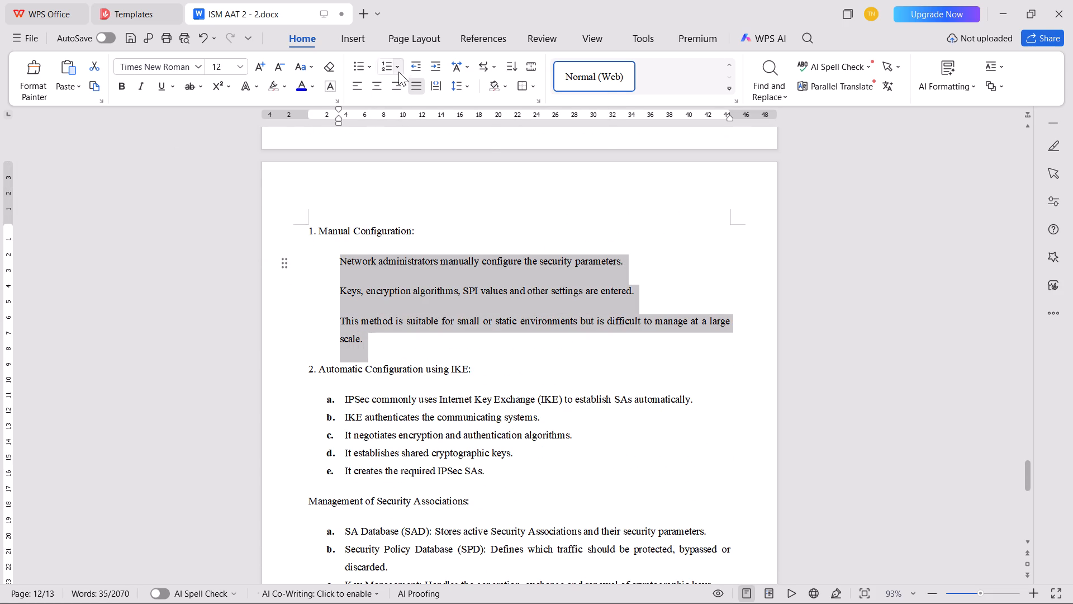
pyautogui.click(398, 72)
pyautogui.click(496, 167)
pyautogui.press('Tab')
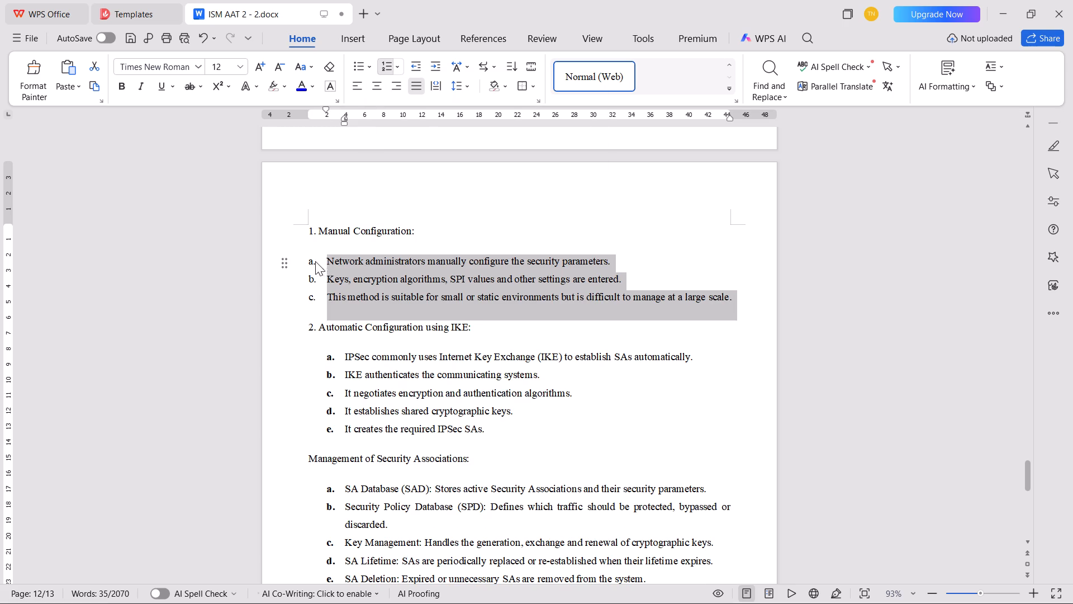
pyautogui.click(314, 261)
pyautogui.click(325, 261)
pyautogui.click(329, 263)
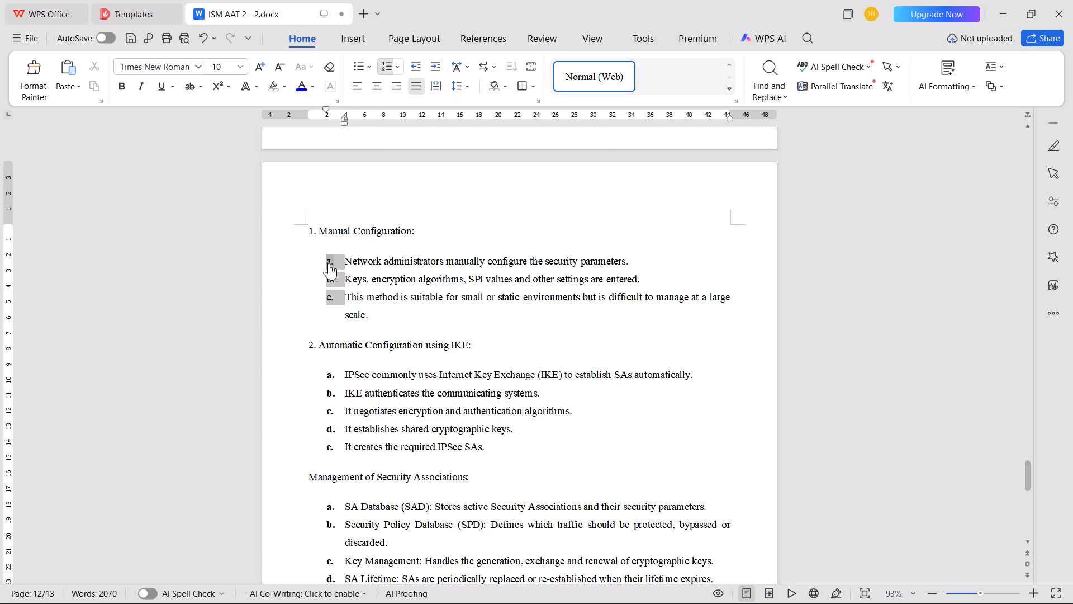
pyautogui.hotkey('ctrl', 'b')
# Make the Manual Configuration, Automatic Configuration using IKE and Management of Security Associations headings bold.
pyautogui.click(274, 234)
pyautogui.keyDown('ctrl'); pyautogui.click(267, 346); pyautogui.keyUp('ctrl')
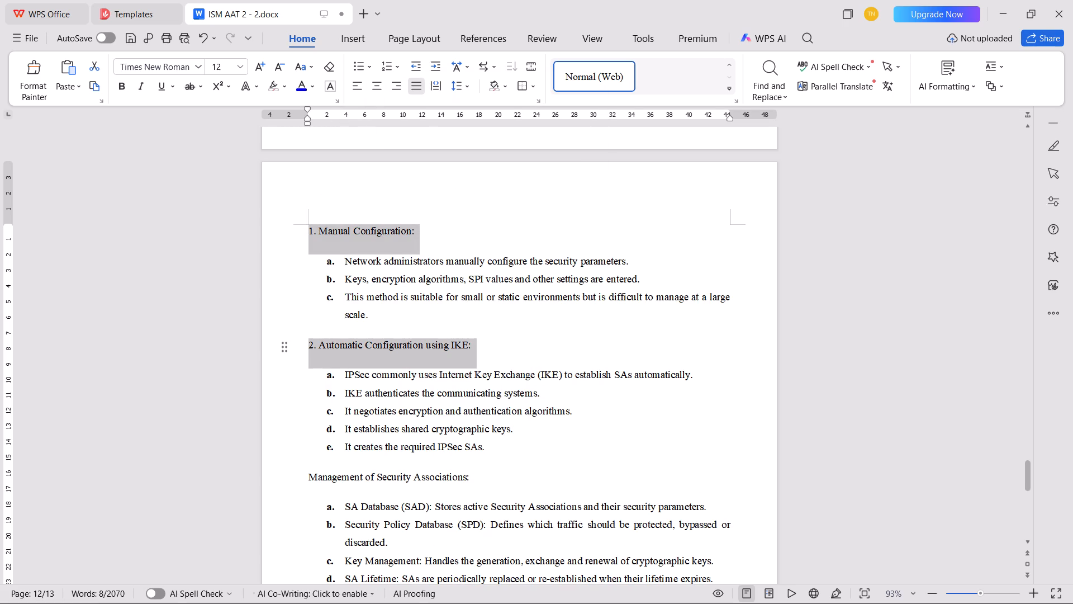
pyautogui.keyDown('ctrl'); pyautogui.click(273, 478); pyautogui.keyUp('ctrl')
pyautogui.hotkey('ctrl', 'b')
pyautogui.click(628, 362)
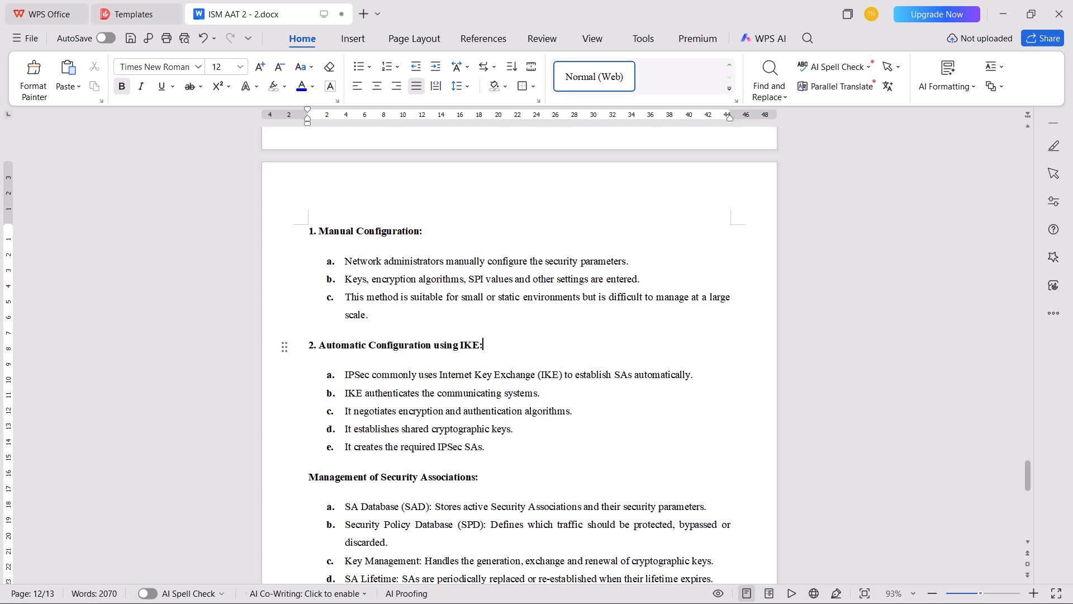
# Make the seven numbered component labels bold, from 1. Security Parameters Index (SPI): through 7. Lifetime:, leaving their descriptions regular.
pyautogui.scroll(-5, 587, 383)
pyautogui.scroll(10, 508, 435)
pyautogui.scroll(4, 465, 415)
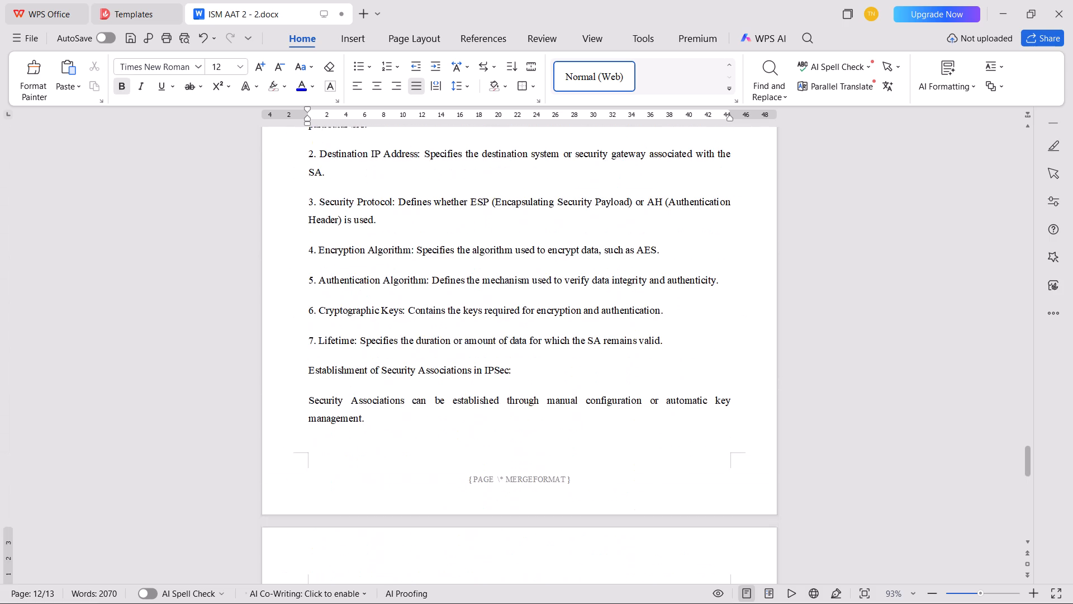
pyautogui.scroll(5, 465, 415)
pyautogui.scroll(4, 249, 287)
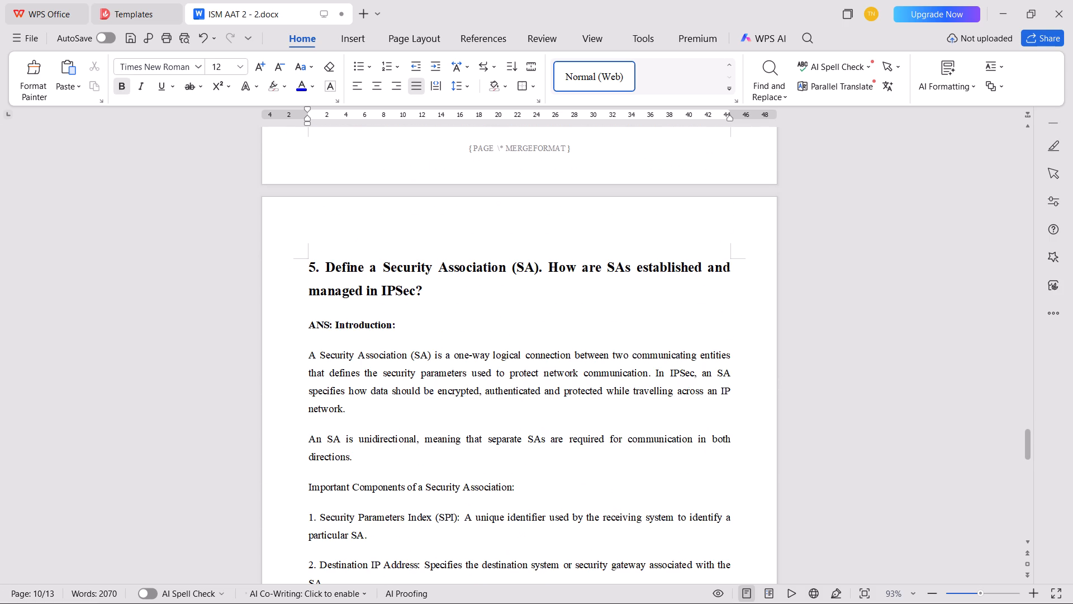
pyautogui.scroll(-4, 302, 403)
pyautogui.moveTo(295, 336); pyautogui.dragTo(330, 337)
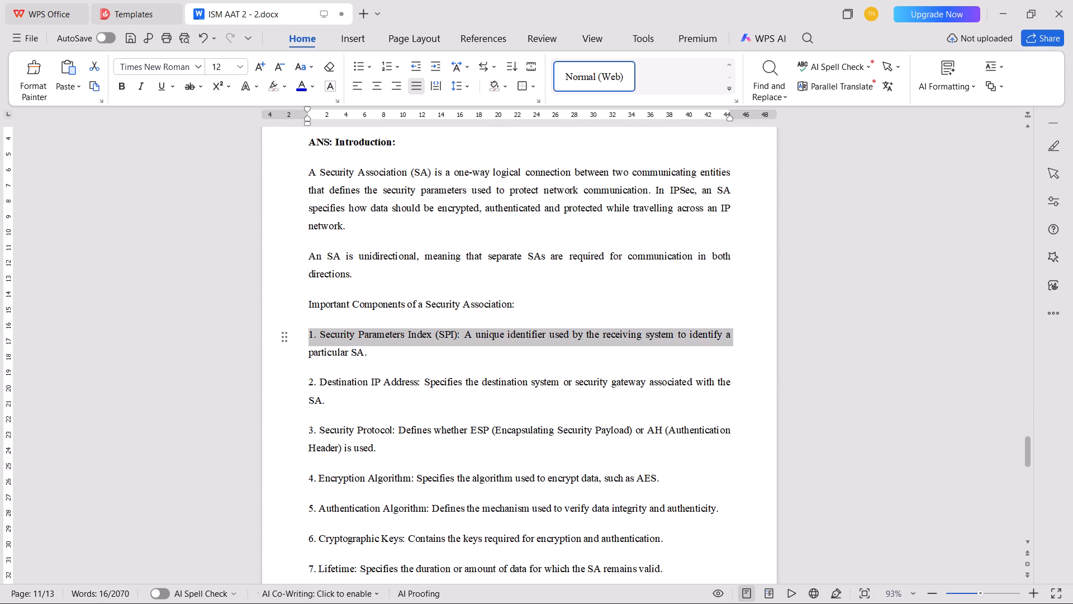
pyautogui.moveTo(330, 337); pyautogui.dragTo(414, 337)
pyautogui.click(414, 337)
pyautogui.moveTo(306, 334); pyautogui.dragTo(458, 334)
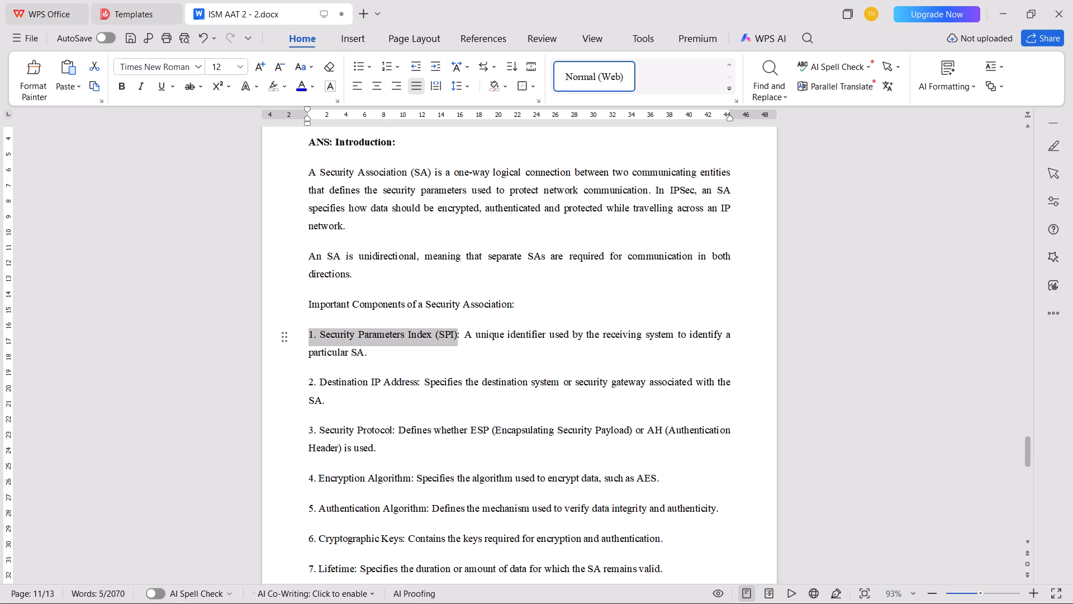
pyautogui.moveTo(458, 334); pyautogui.dragTo(462, 334)
pyautogui.keyDown('ctrl'); pyautogui.moveTo(306, 383); pyautogui.dragTo(418, 386); pyautogui.keyUp('ctrl')
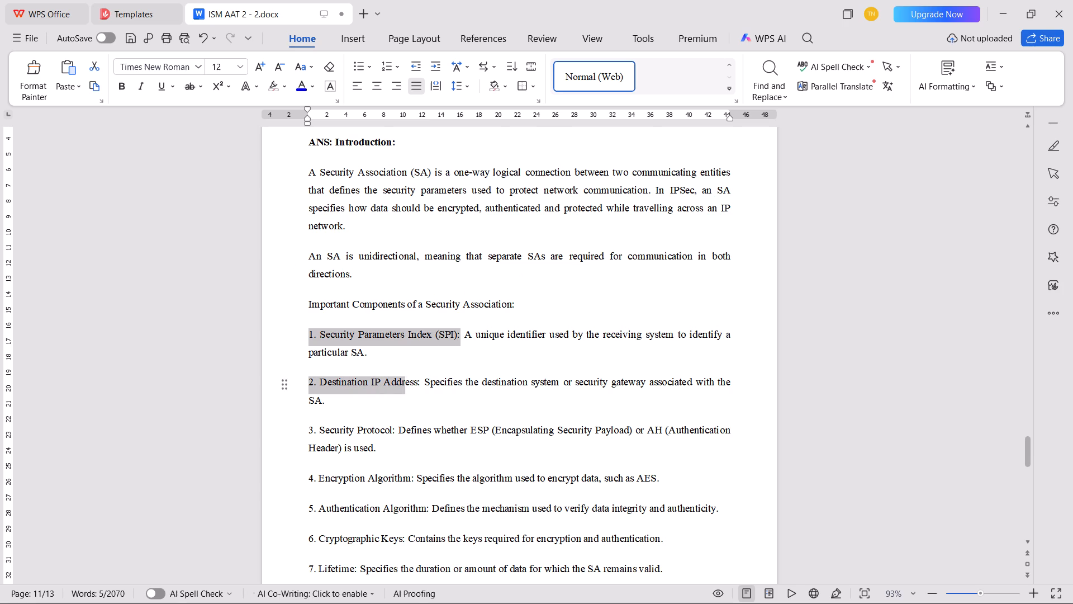
pyautogui.keyDown('ctrl'); pyautogui.moveTo(418, 386); pyautogui.dragTo(422, 386); pyautogui.keyUp('ctrl')
pyautogui.keyDown('ctrl'); pyautogui.moveTo(308, 431); pyautogui.dragTo(336, 437); pyautogui.keyUp('ctrl')
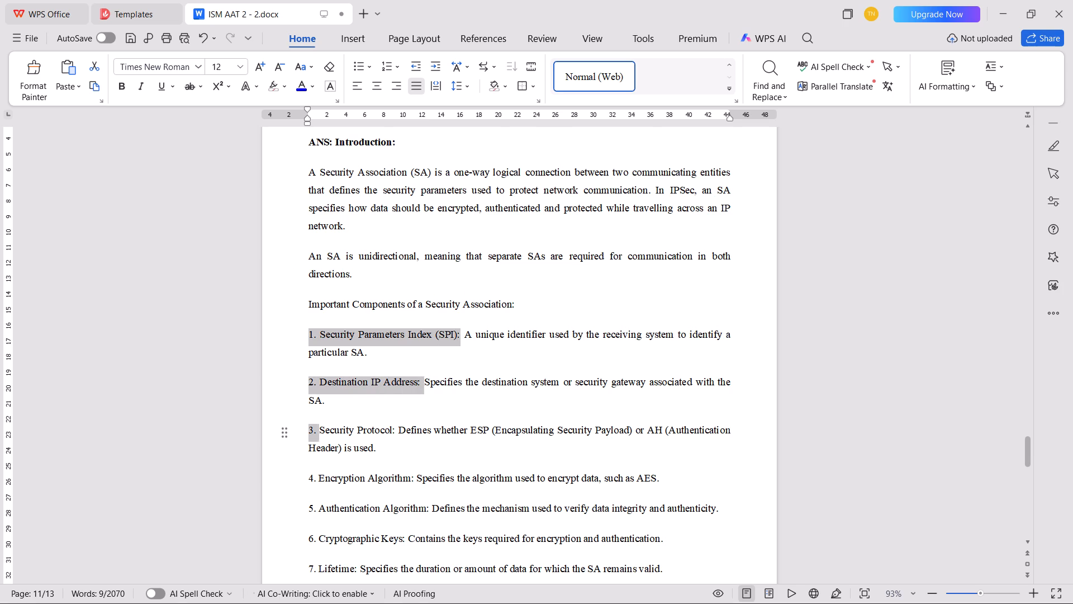
pyautogui.keyDown('ctrl'); pyautogui.moveTo(336, 437); pyautogui.dragTo(397, 435); pyautogui.keyUp('ctrl')
pyautogui.keyDown('ctrl'); pyautogui.moveTo(306, 479); pyautogui.dragTo(312, 480); pyautogui.keyUp('ctrl')
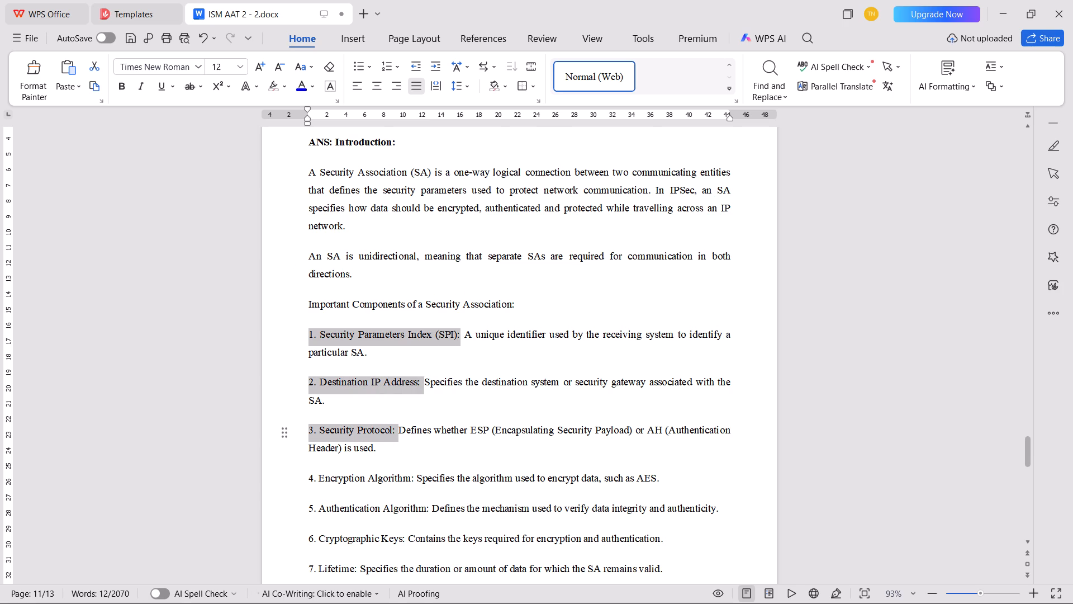
pyautogui.keyDown('ctrl'); pyautogui.moveTo(312, 480); pyautogui.dragTo(416, 480); pyautogui.keyUp('ctrl')
pyautogui.keyDown('ctrl'); pyautogui.moveTo(310, 506); pyautogui.dragTo(340, 508); pyautogui.keyUp('ctrl')
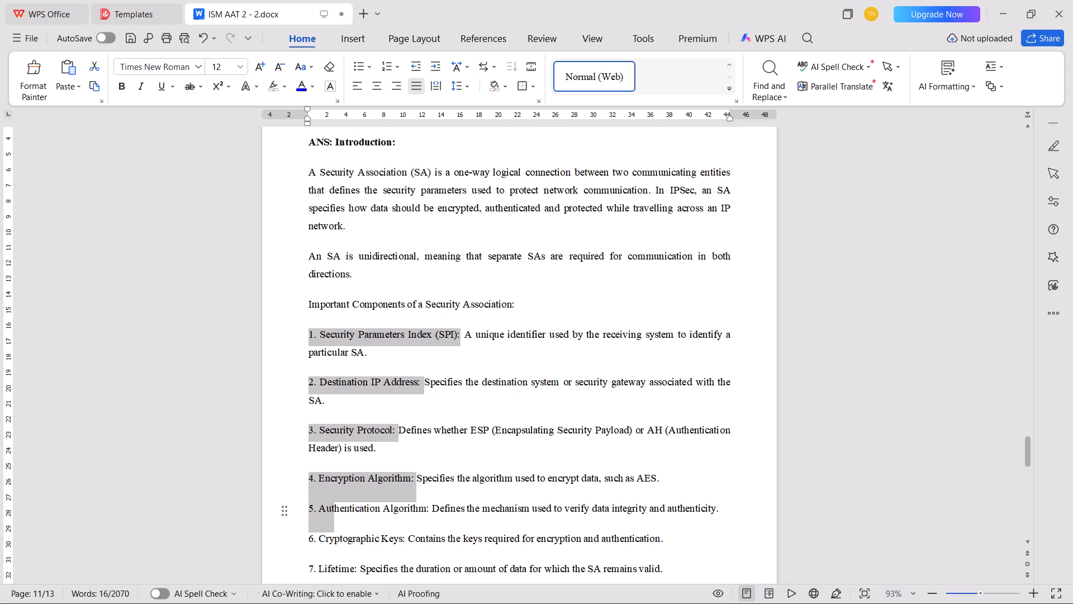
pyautogui.keyDown('ctrl'); pyautogui.moveTo(340, 508); pyautogui.dragTo(430, 509); pyautogui.keyUp('ctrl')
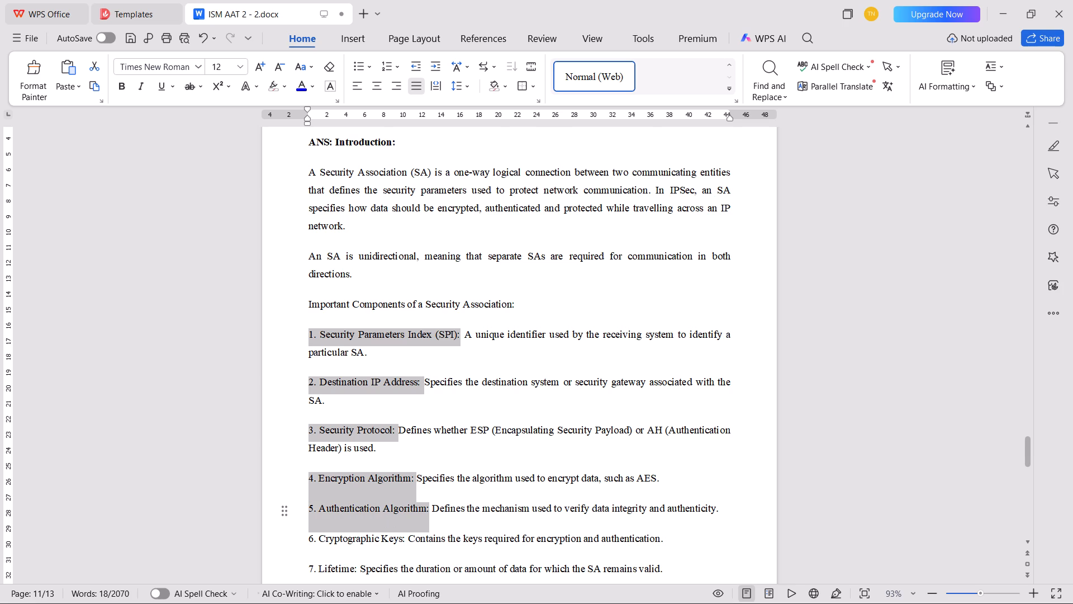
pyautogui.keyDown('ctrl'); pyautogui.moveTo(302, 535); pyautogui.dragTo(405, 540); pyautogui.keyUp('ctrl')
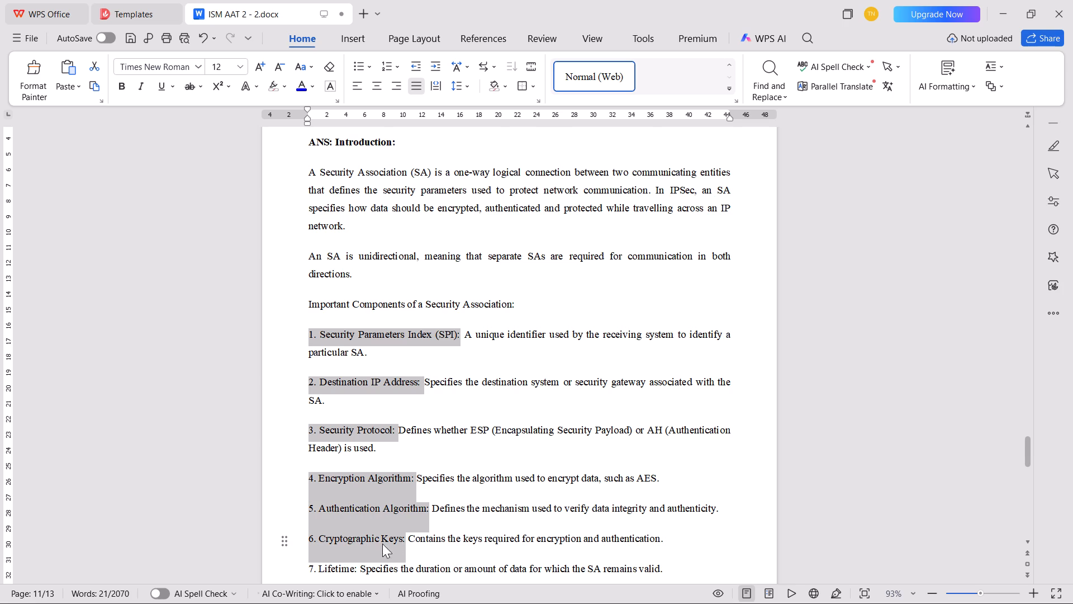
pyautogui.scroll(-3, 369, 392)
pyautogui.keyDown('ctrl'); pyautogui.moveTo(307, 430); pyautogui.dragTo(356, 438); pyautogui.keyUp('ctrl')
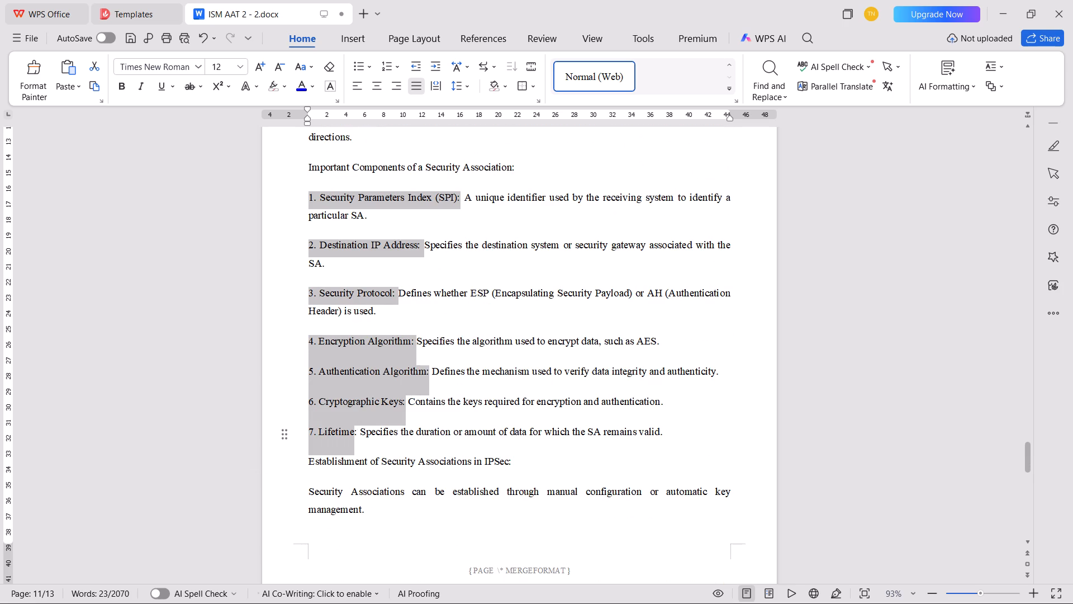
pyautogui.keyDown('ctrl'); pyautogui.moveTo(356, 438); pyautogui.dragTo(358, 438); pyautogui.keyUp('ctrl')
pyautogui.hotkey('ctrl', 'b')
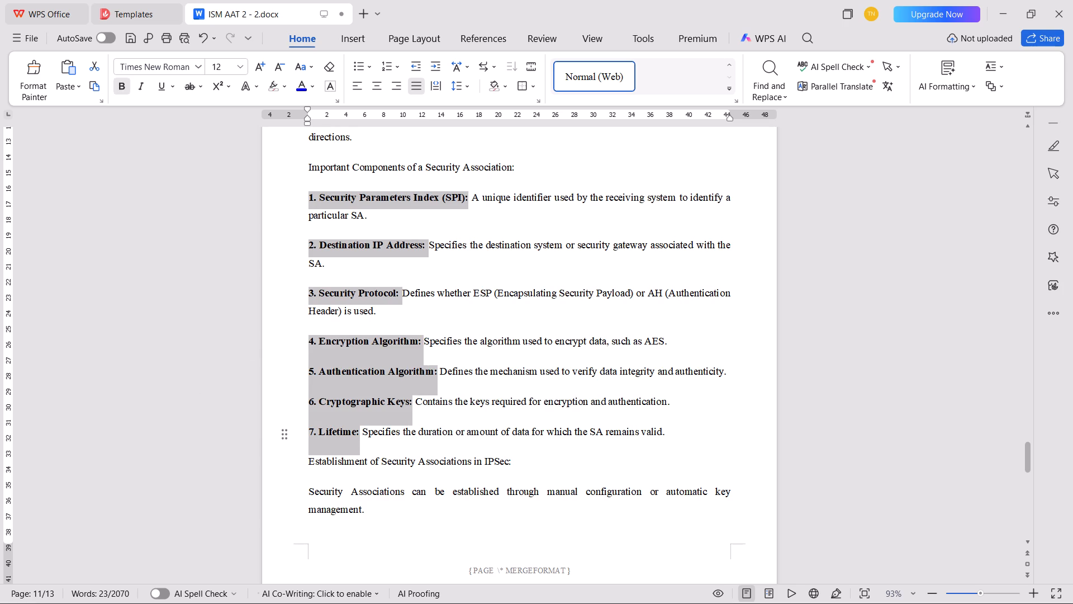
# Make the Establishment of Security Associations in IPSec heading bold and save the document.
pyautogui.click(273, 465)
pyautogui.hotkey('ctrl', 'b')
pyautogui.click(444, 378)
pyautogui.scroll(7, 444, 378)
pyautogui.hotkey('ctrl', 's')
# Delete the Conclusion heading and its paragraph about Security Associations at the end of the question 5 answer.
pyautogui.scroll(-10, 472, 223)
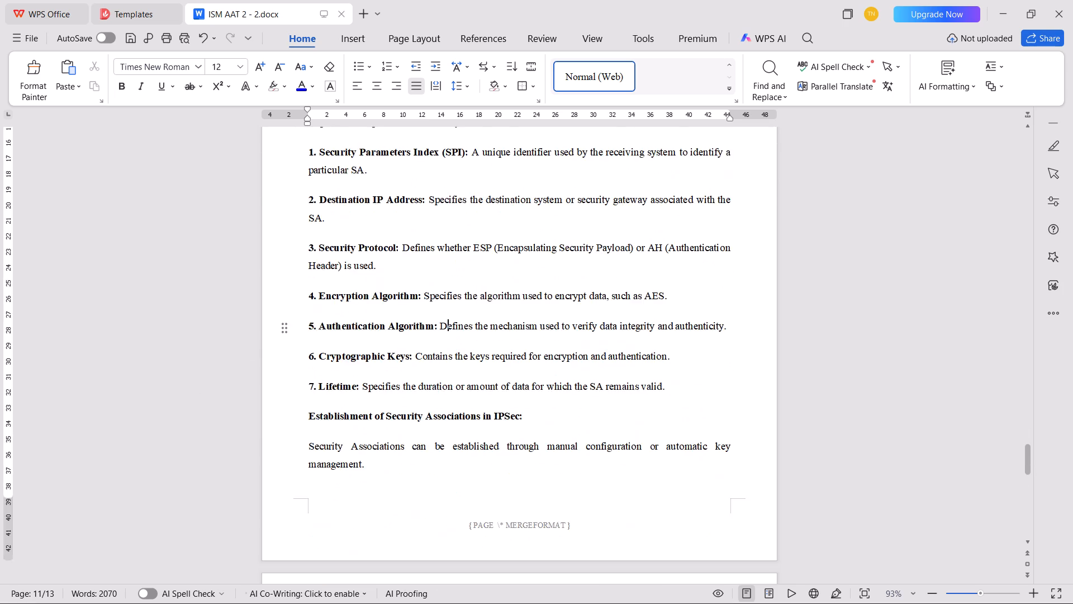
pyautogui.scroll(-7, 459, 223)
pyautogui.scroll(-18, 533, 304)
pyautogui.scroll(-3, 441, 347)
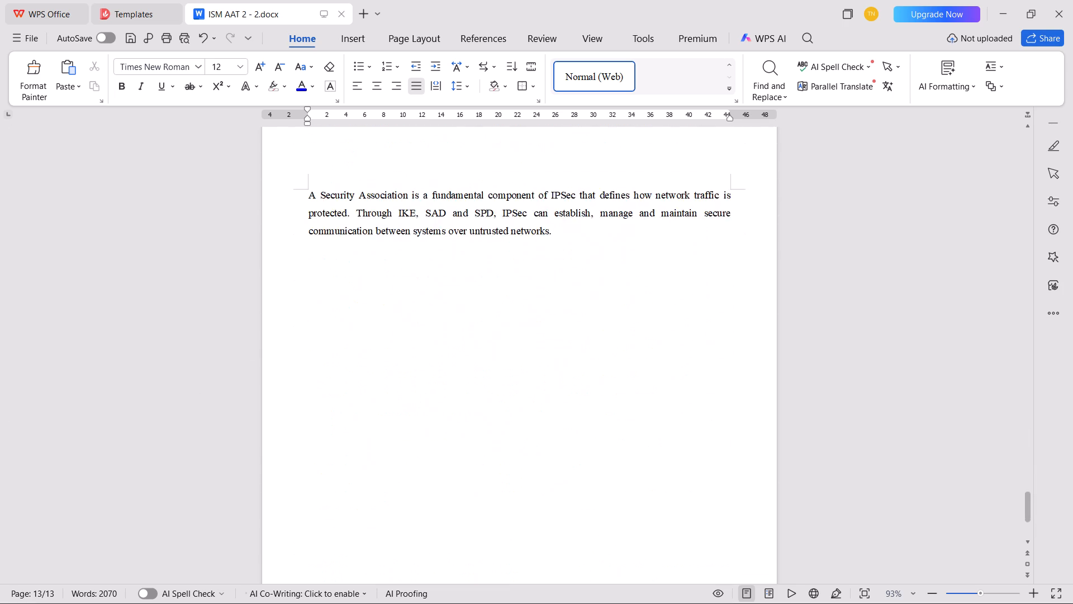
pyautogui.scroll(6, 657, 360)
pyautogui.moveTo(586, 516); pyautogui.dragTo(267, 286)
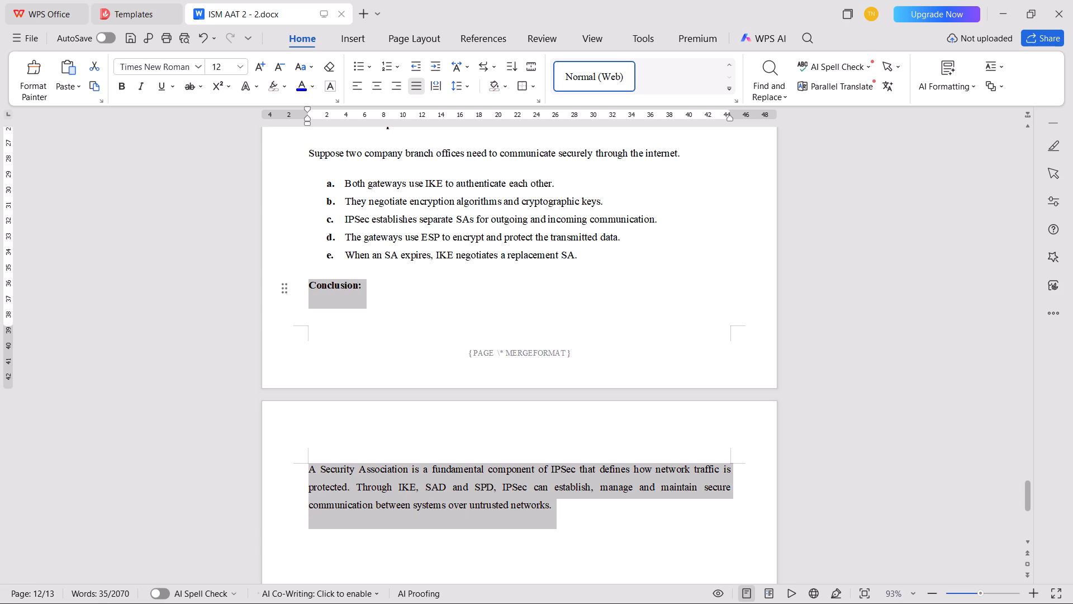
pyautogui.moveTo(267, 286); pyautogui.dragTo(267, 282)
pyautogui.press('BackSpace')
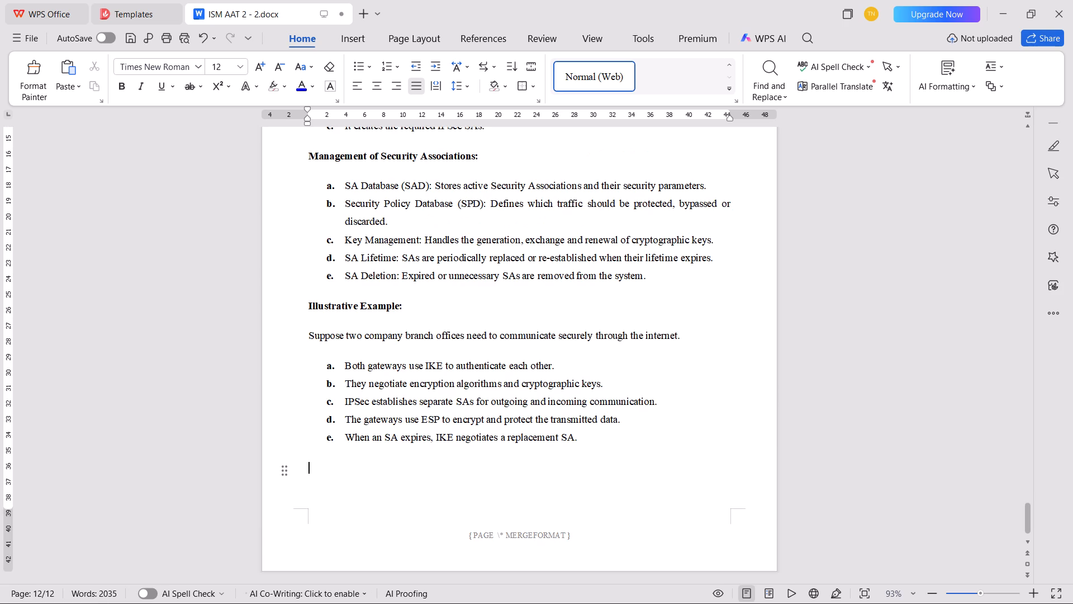
pyautogui.press('Right')
pyautogui.press('Down')
pyautogui.click(347, 36)
pyautogui.click(45, 91)
pyautogui.click(75, 121)
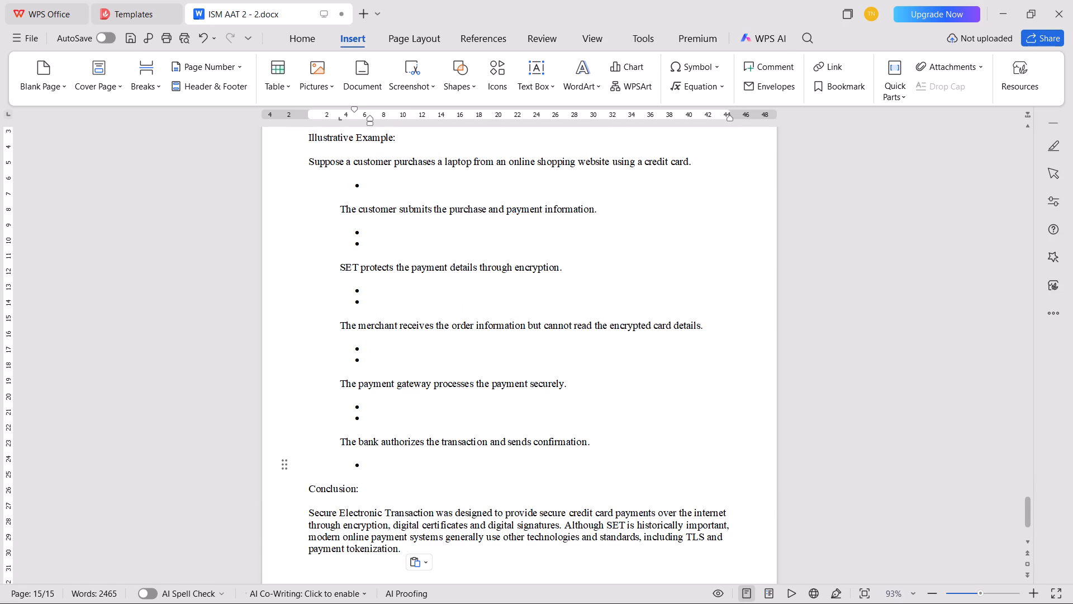
pyautogui.press('BackSpace')
pyautogui.press('BackSpace')
pyautogui.press('BackSpace')
pyautogui.click(382, 423)
pyautogui.press('BackSpace')
pyautogui.press('BackSpace')
pyautogui.press('BackSpace')
pyautogui.press('BackSpace')
pyautogui.click(390, 366)
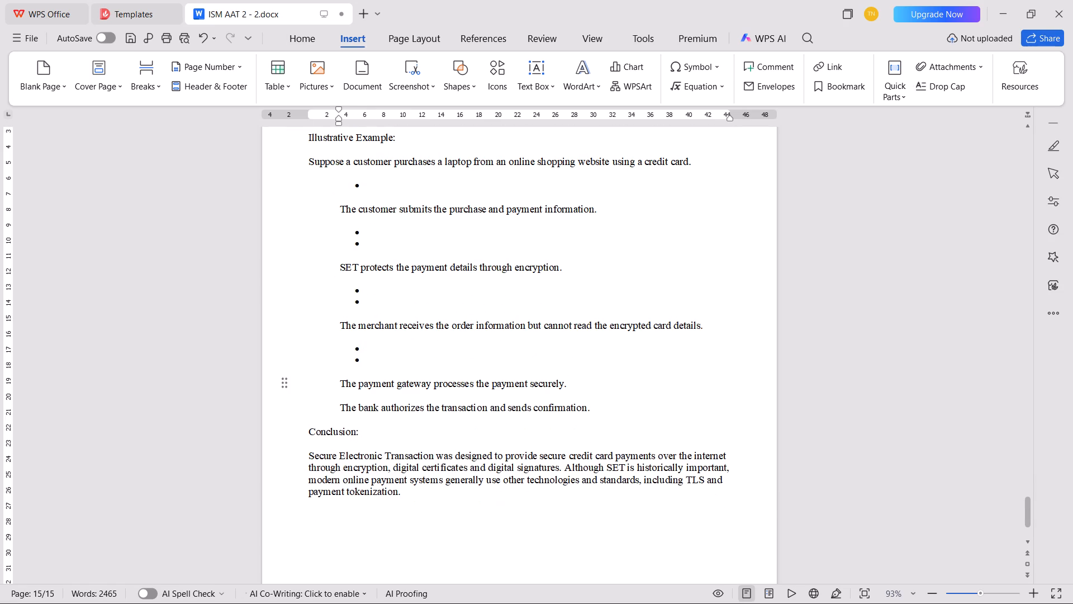
pyautogui.press('BackSpace')
pyautogui.press('BackSpace')
pyautogui.press('BackSpace')
pyautogui.press('BackSpace')
# Remove the remaining empty bullets around the customer, SET and merchant items under Illustrative Example.
pyautogui.click(390, 307)
pyautogui.press('BackSpace')
pyautogui.press('BackSpace')
pyautogui.press('BackSpace')
pyautogui.press('BackSpace')
pyautogui.click(386, 242)
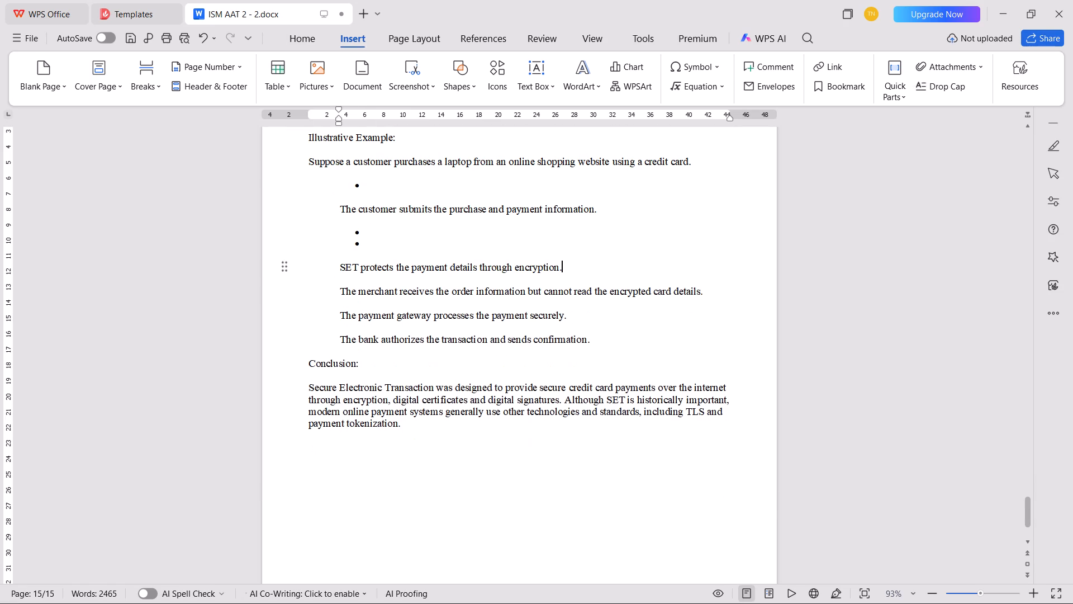
pyautogui.press('BackSpace')
pyautogui.press('BackSpace')
pyautogui.press('BackSpace')
pyautogui.press('BackSpace')
pyautogui.click(382, 194)
pyautogui.press('BackSpace')
pyautogui.press('BackSpace')
pyautogui.scroll(-1, 378, 376)
pyautogui.scroll(3, 378, 376)
pyautogui.press('BackSpace')
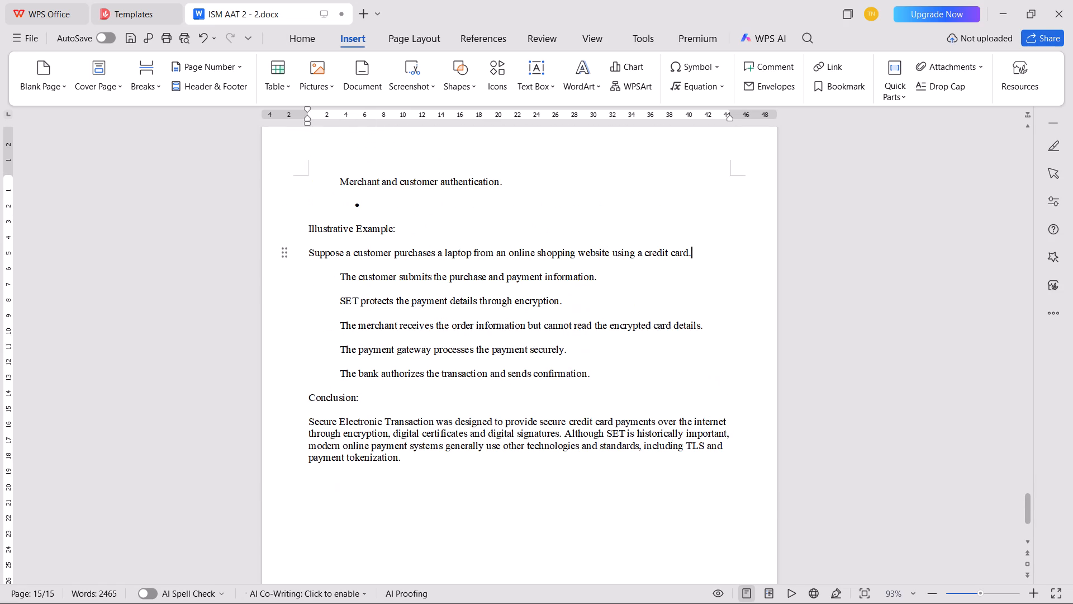
# Remove the empty bullets around the last two Applications of SET items, from Secure financial transactions to Merchant and customer authentication.
pyautogui.click(383, 210)
pyautogui.press('BackSpace')
pyautogui.scroll(7, 371, 343)
pyautogui.press('BackSpace')
pyautogui.press('BackSpace')
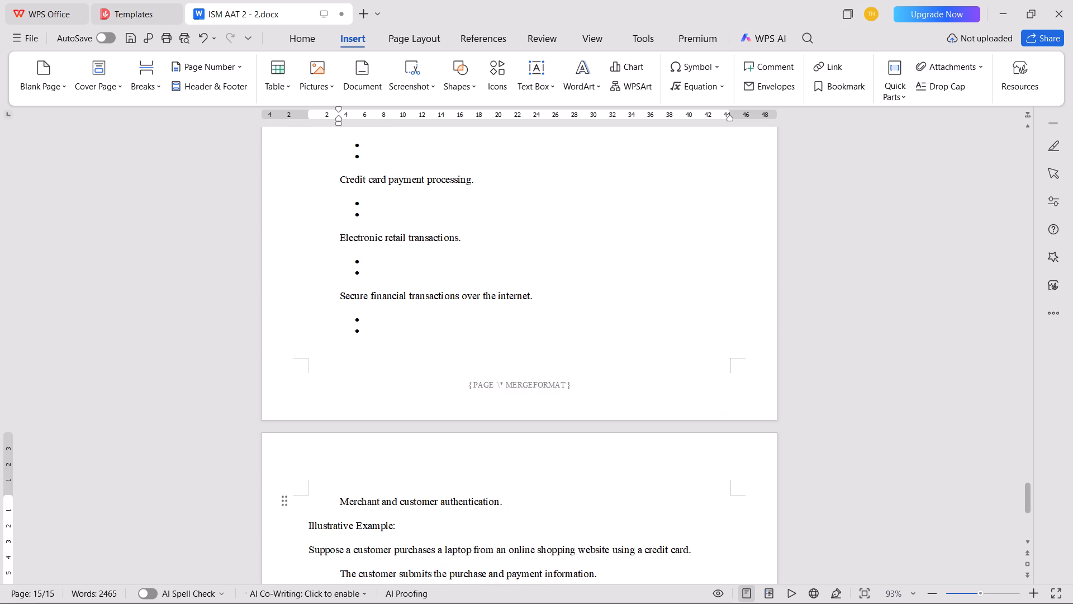
pyautogui.click(372, 337)
pyautogui.press('BackSpace')
pyautogui.press('BackSpace')
pyautogui.press('BackSpace')
pyautogui.press('BackSpace')
pyautogui.click(385, 283)
pyautogui.press('BackSpace')
pyautogui.press('BackSpace')
pyautogui.press('BackSpace')
pyautogui.press('BackSpace')
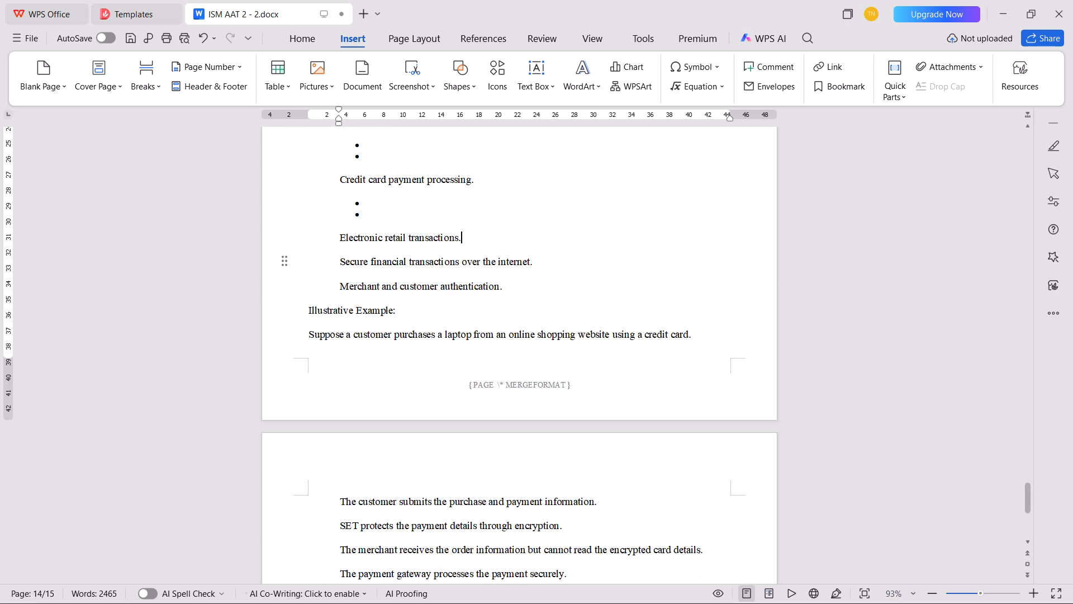
# Remove the remaining empty bullets among the first three Applications of SET items, up to the section heading.
pyautogui.click(378, 227)
pyautogui.press('BackSpace')
pyautogui.press('BackSpace')
pyautogui.press('BackSpace')
pyautogui.press('BackSpace')
pyautogui.click(381, 174)
pyautogui.scroll(4, 404, 314)
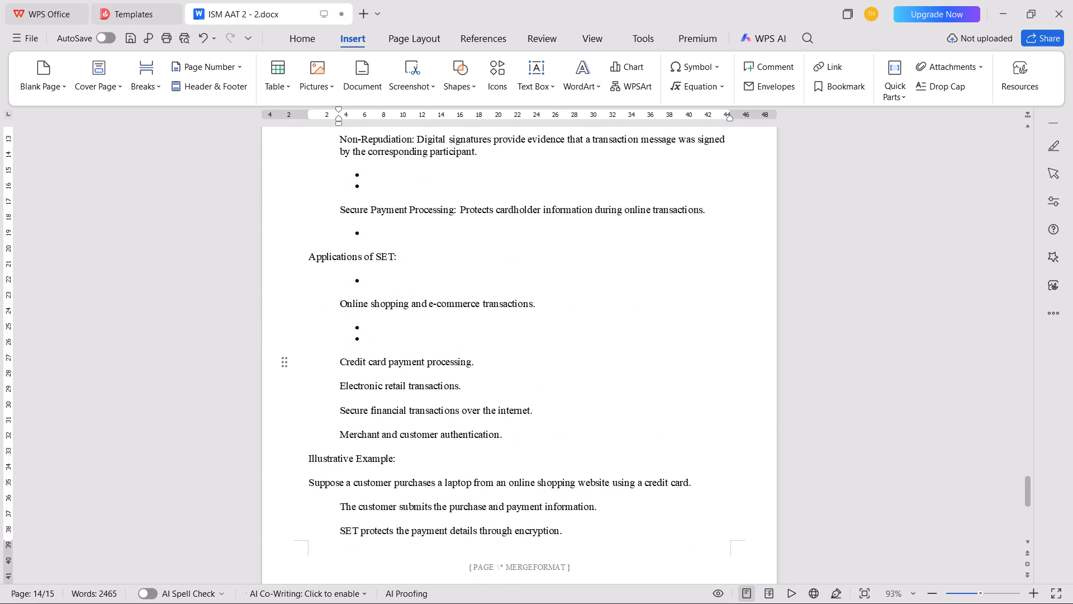
pyautogui.click(393, 342)
pyautogui.press('BackSpace')
pyautogui.press('BackSpace')
pyautogui.press('BackSpace')
pyautogui.press('BackSpace')
pyautogui.click(384, 288)
pyautogui.press('BackSpace')
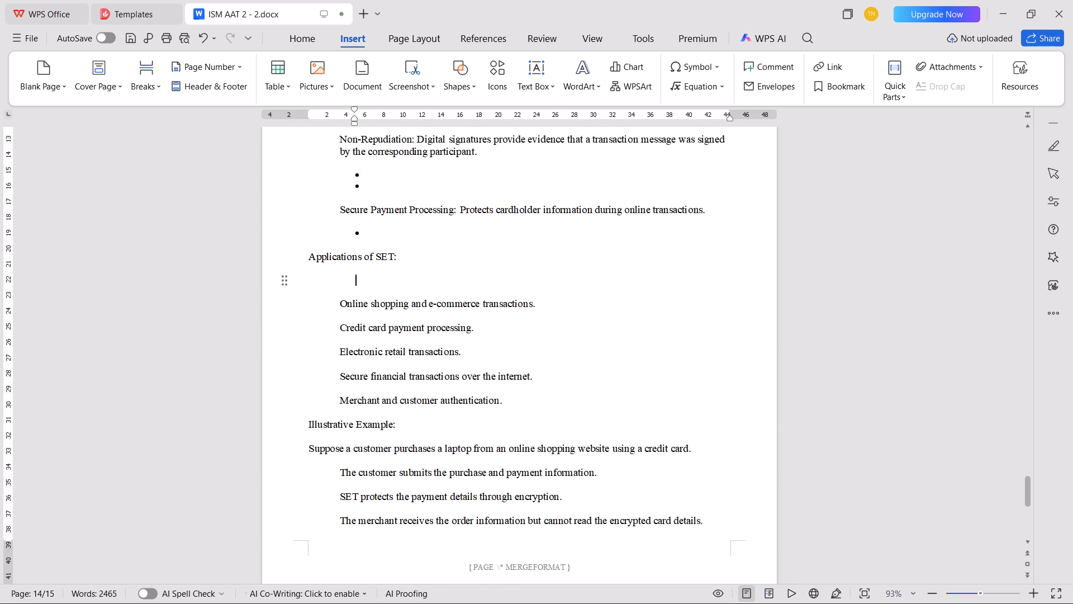
pyautogui.scroll(4, 395, 477)
pyautogui.press('BackSpace')
pyautogui.press('BackSpace')
# Remove the empty bullets around the Non-Repudiation and Secure Payment Processing items under Important Security Features of SET.
pyautogui.click(379, 417)
pyautogui.press('BackSpace')
pyautogui.press('BackSpace')
pyautogui.press('BackSpace')
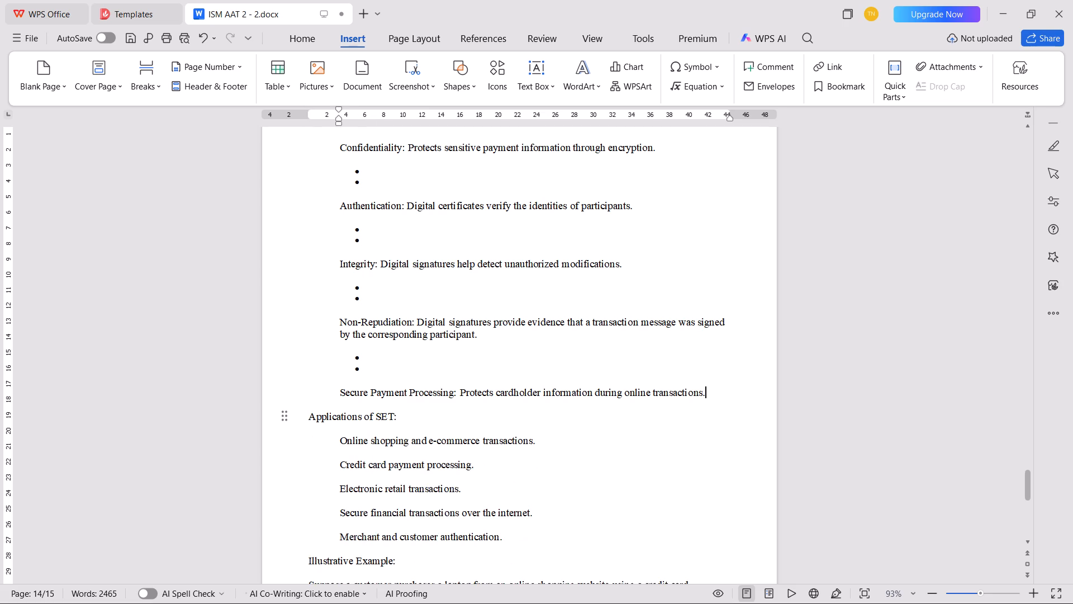
pyautogui.click(387, 374)
pyautogui.press('BackSpace')
pyautogui.press('BackSpace')
pyautogui.press('BackSpace')
pyautogui.press('BackSpace')
pyautogui.click(379, 310)
pyautogui.press('BackSpace')
pyautogui.press('BackSpace')
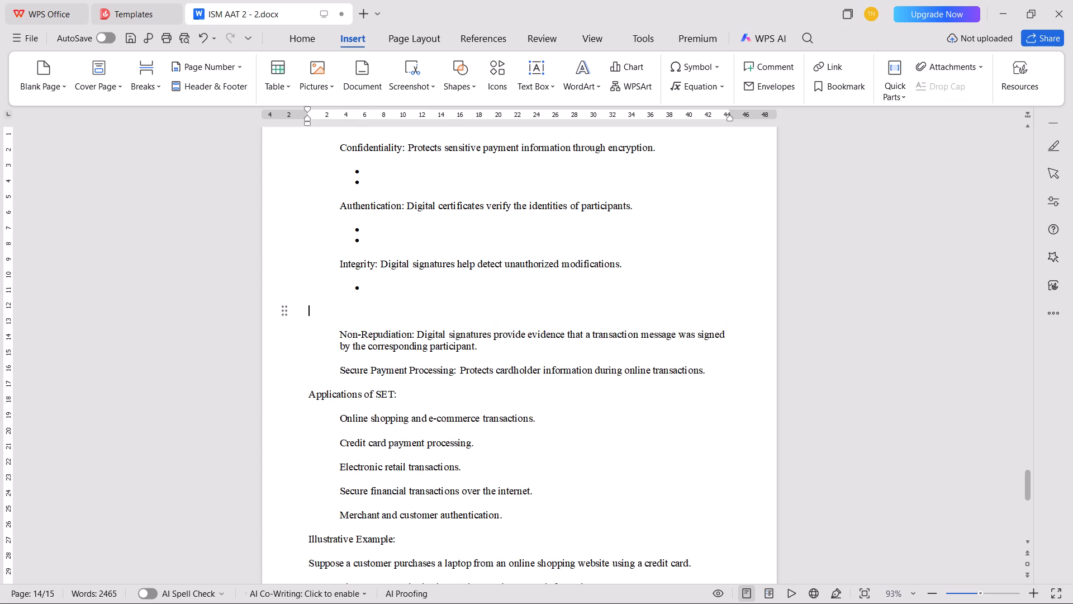
pyautogui.press('BackSpace')
pyautogui.press('BackSpace')
# Remove the remaining empty bullets around the Confidentiality, Authentication and Integrity items under Important Security Features of SET.
pyautogui.click(374, 254)
pyautogui.press('BackSpace')
pyautogui.press('BackSpace')
pyautogui.scroll(4, 374, 254)
pyautogui.press('BackSpace')
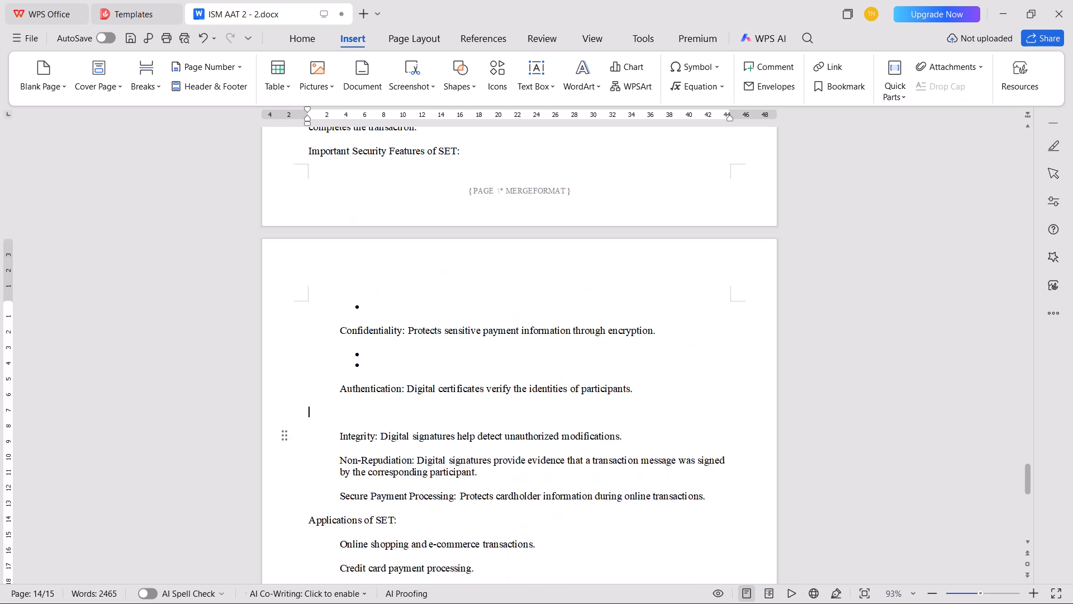
pyautogui.press('BackSpace')
pyautogui.click(392, 365)
pyautogui.press('BackSpace')
pyautogui.press('BackSpace')
pyautogui.press('BackSpace')
pyautogui.press('BackSpace')
pyautogui.click(392, 307)
pyautogui.press('BackSpace')
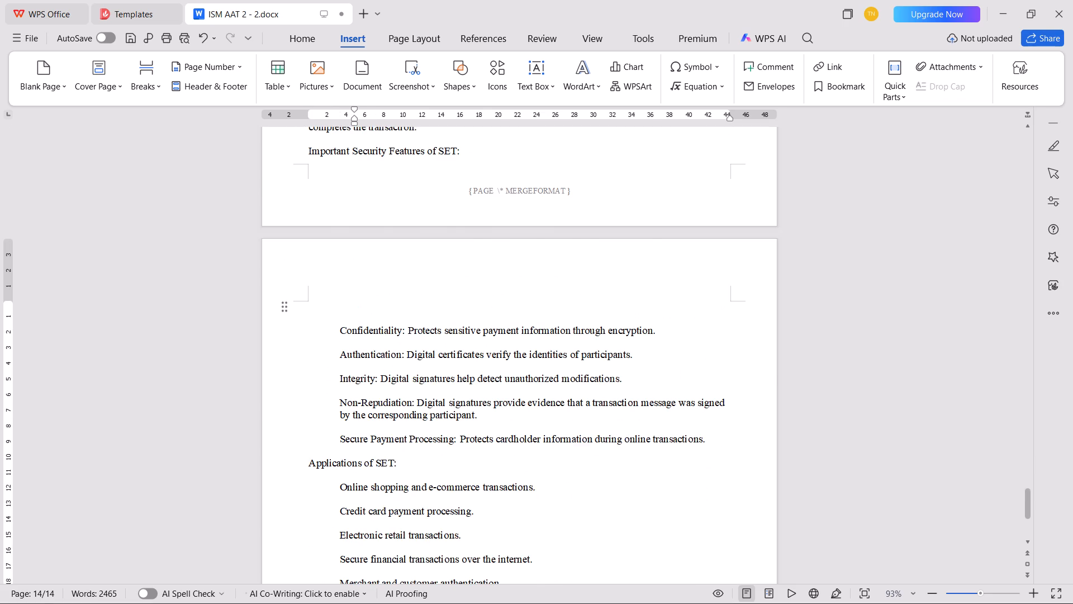
pyautogui.scroll(6, 383, 334)
pyautogui.press('BackSpace')
pyautogui.press('BackSpace')
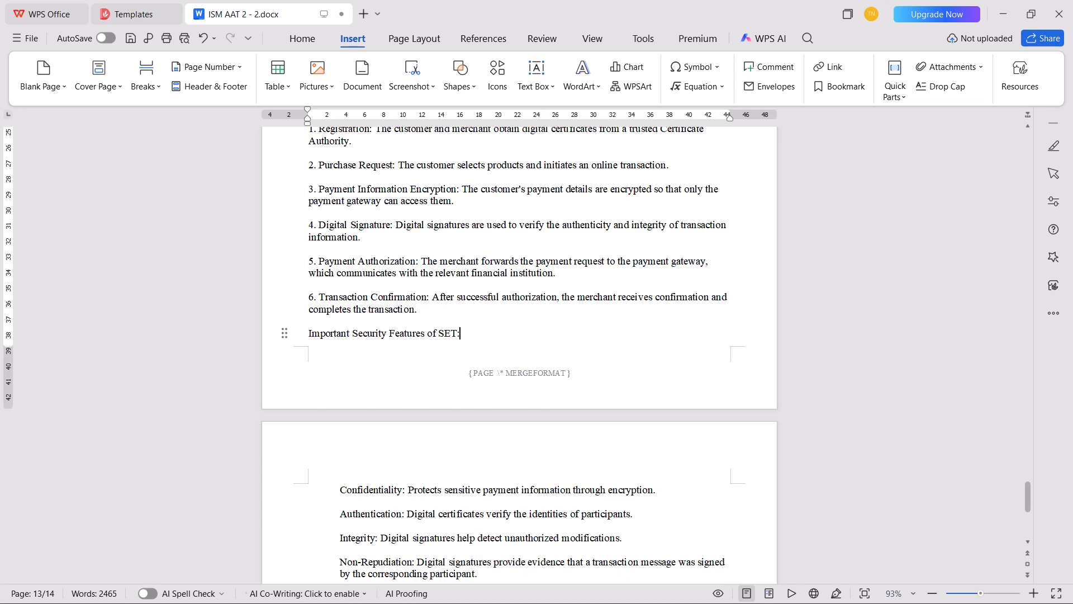
# Justify the whole question 6 answer and widen its line spacing to match the earlier answers.
pyautogui.scroll(8, 360, 431)
pyautogui.scroll(2, 358, 320)
pyautogui.moveTo(296, 211); pyautogui.dragTo(447, 443)
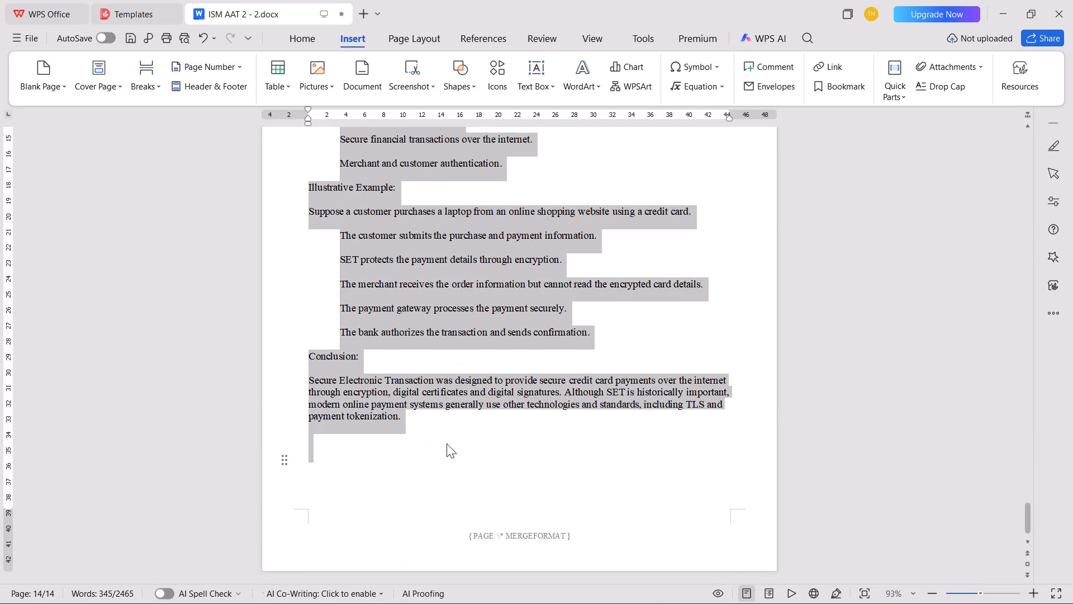
pyautogui.moveTo(447, 443); pyautogui.dragTo(454, 410)
pyautogui.hotkey('ctrl', 'j')
pyautogui.click(308, 49)
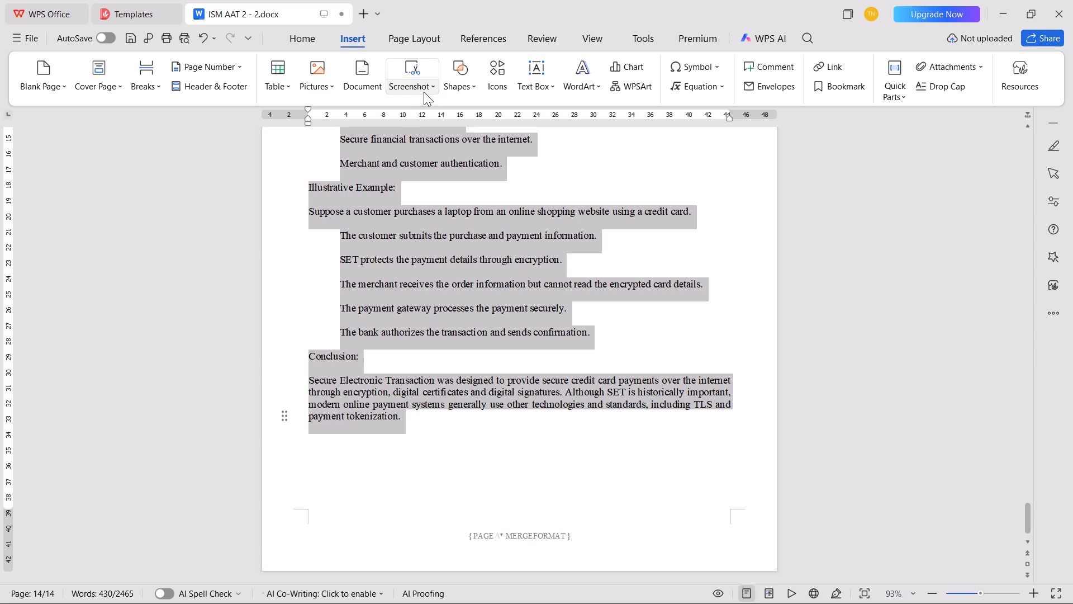
pyautogui.click(314, 44)
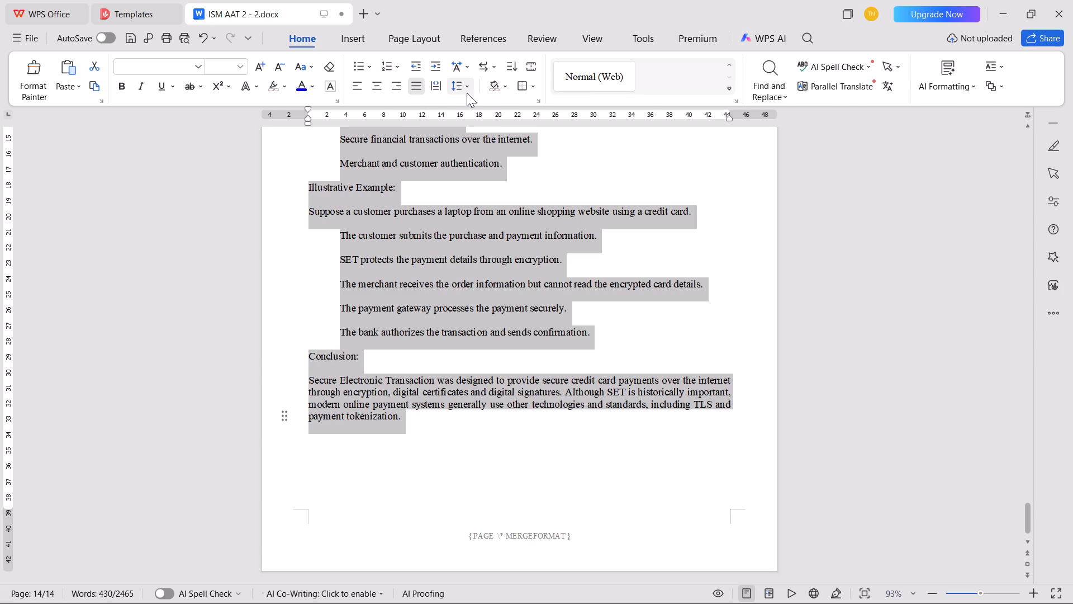
pyautogui.click(468, 93)
pyautogui.click(471, 140)
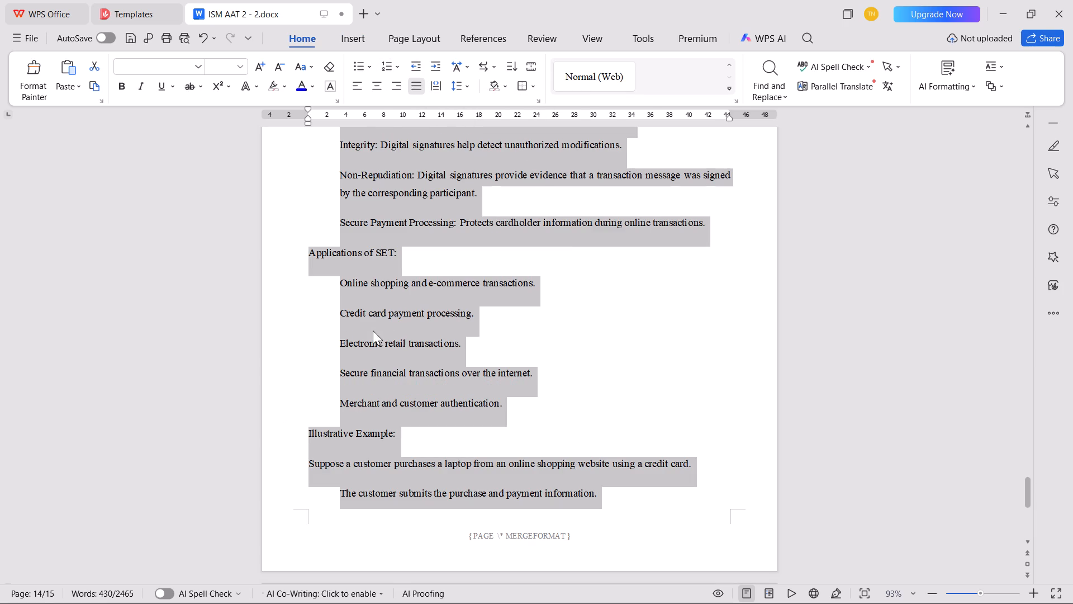
# Make the question 6 Conclusion heading bold.
pyautogui.scroll(-13, 383, 282)
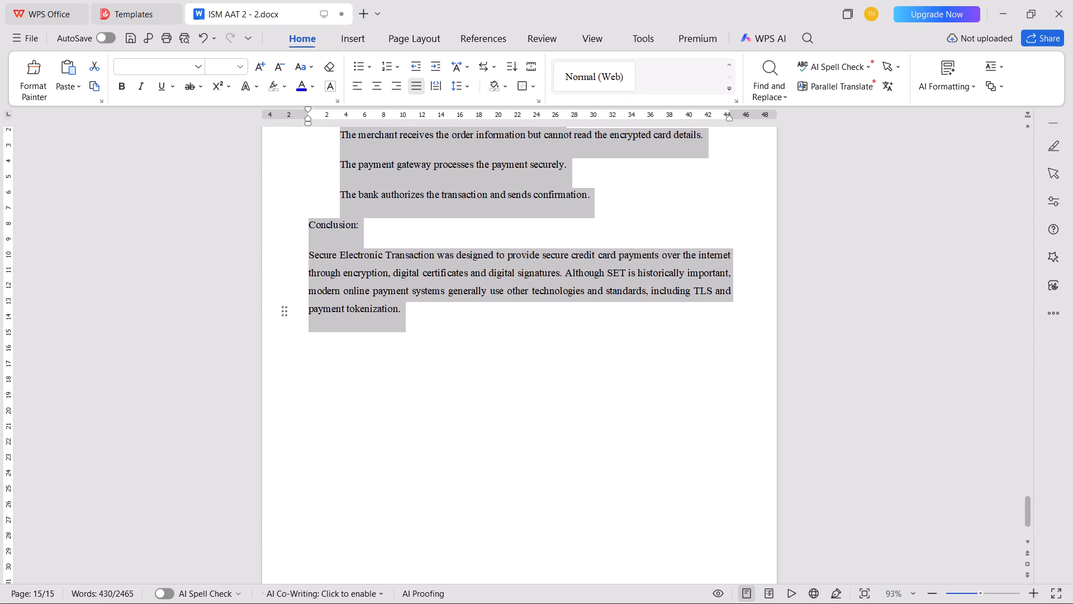
pyautogui.click(277, 230)
pyautogui.hotkey('ctrl', 'b')
# Turn the five items under Illustrative Example into an indented a., b., c. list with bold letters.
pyautogui.scroll(6, 216, 216)
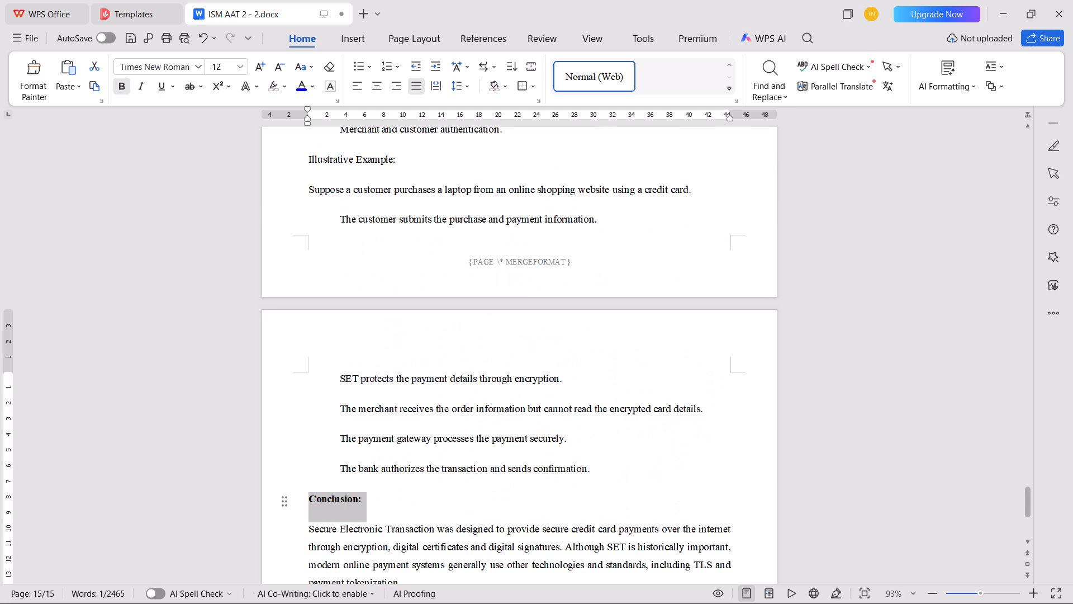
pyautogui.moveTo(611, 467); pyautogui.dragTo(349, 223)
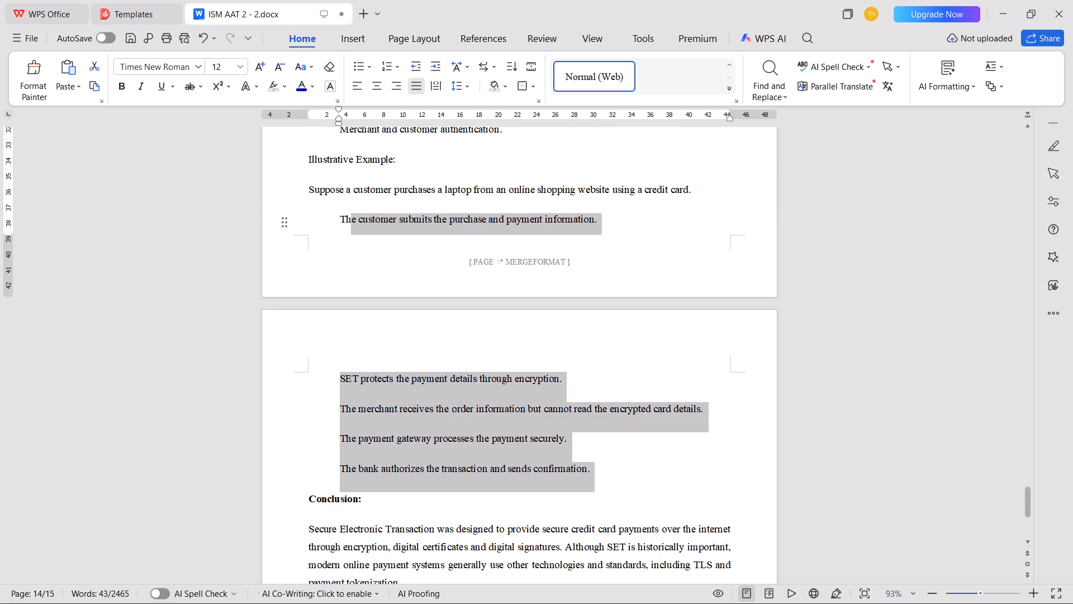
pyautogui.moveTo(349, 223); pyautogui.dragTo(333, 218)
pyautogui.click(397, 70)
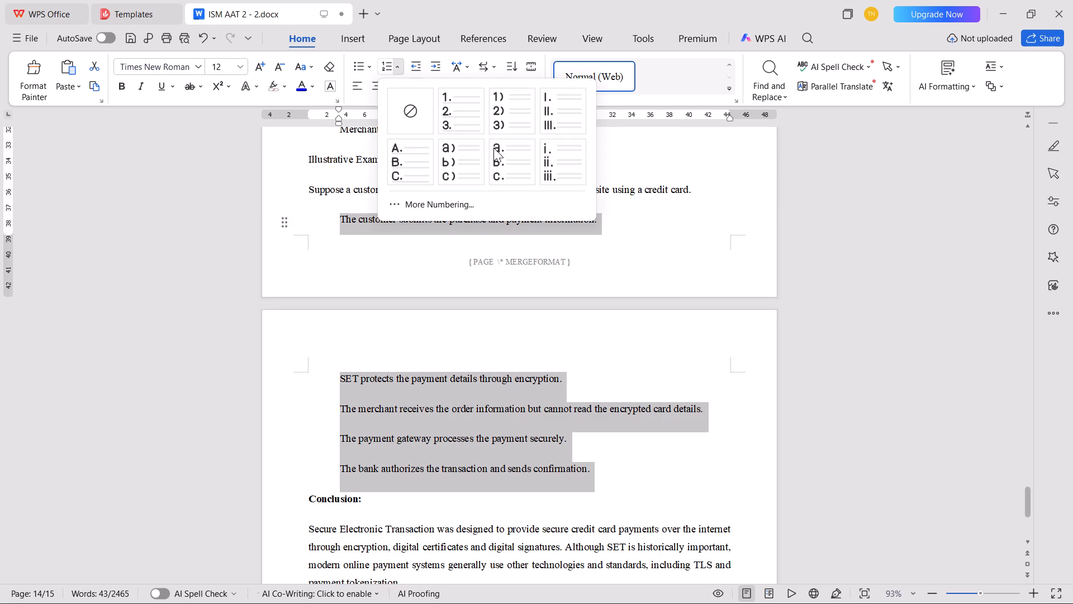
pyautogui.click(490, 162)
pyautogui.press('Tab')
pyautogui.click(329, 216)
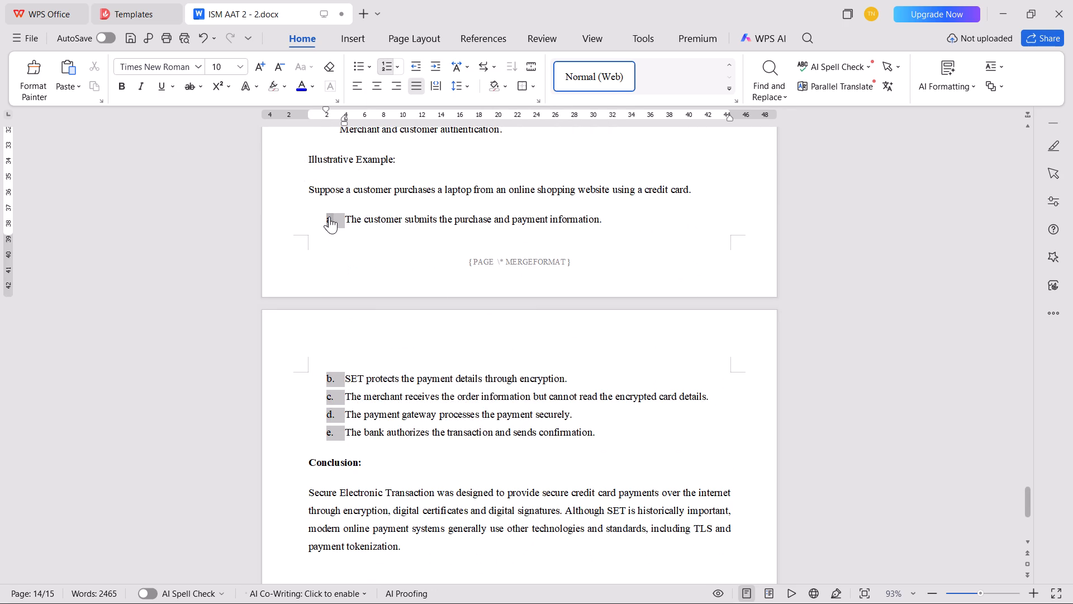
pyautogui.hotkey('ctrl', 'b')
# Make the question 6 Illustrative Example heading bold.
pyautogui.click(280, 158)
pyautogui.hotkey('ctrl', 'b')
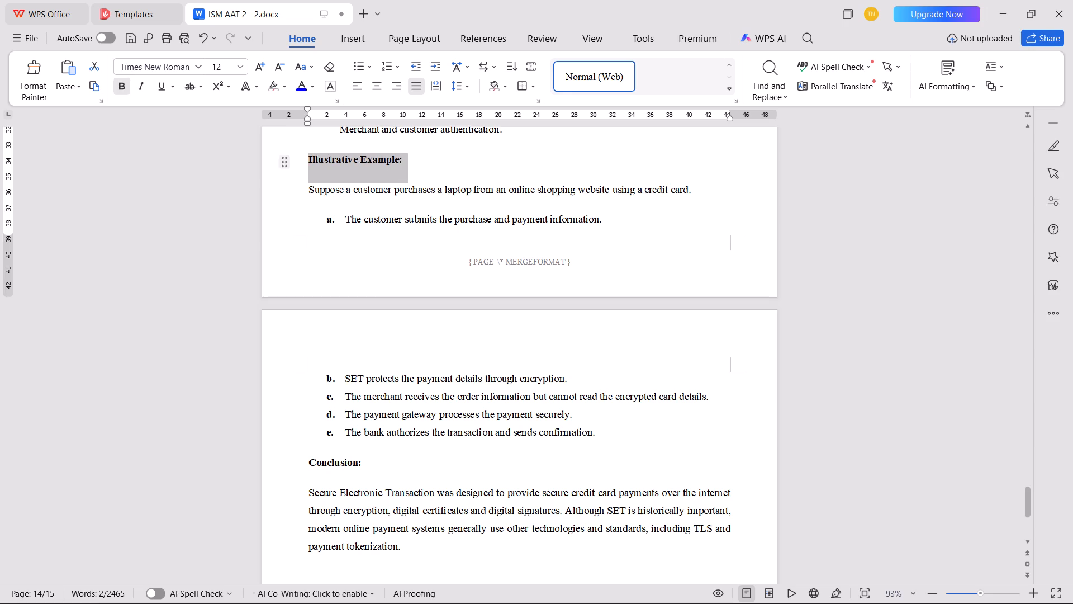
# Turn the five items under Applications of SET into an indented a., b., c. list with bold letters.
pyautogui.scroll(5, 391, 289)
pyautogui.moveTo(534, 364); pyautogui.dragTo(340, 276)
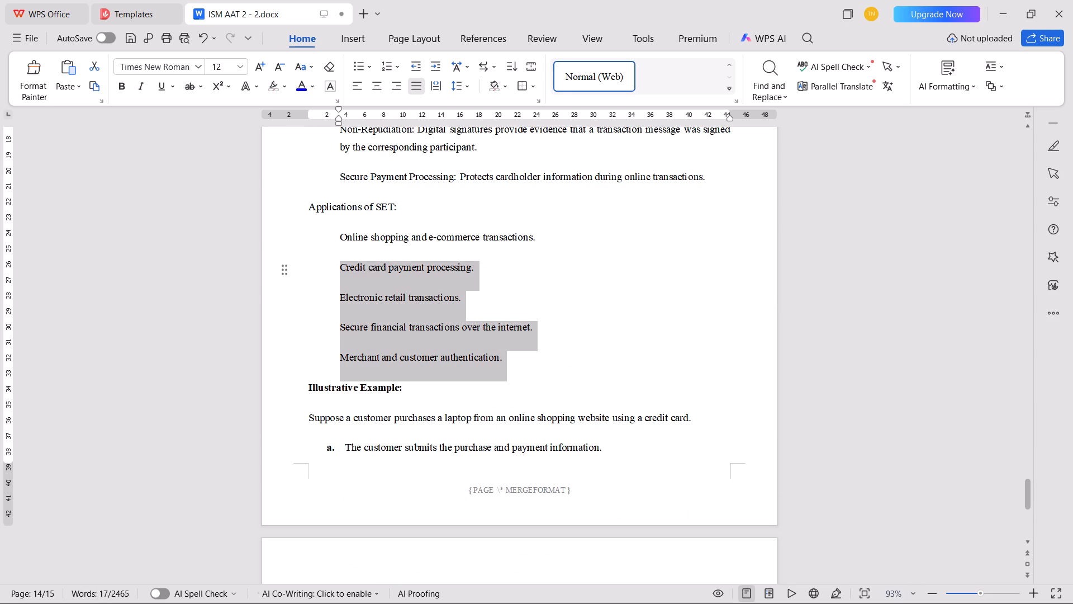
pyautogui.moveTo(340, 276); pyautogui.dragTo(339, 235)
pyautogui.click(402, 68)
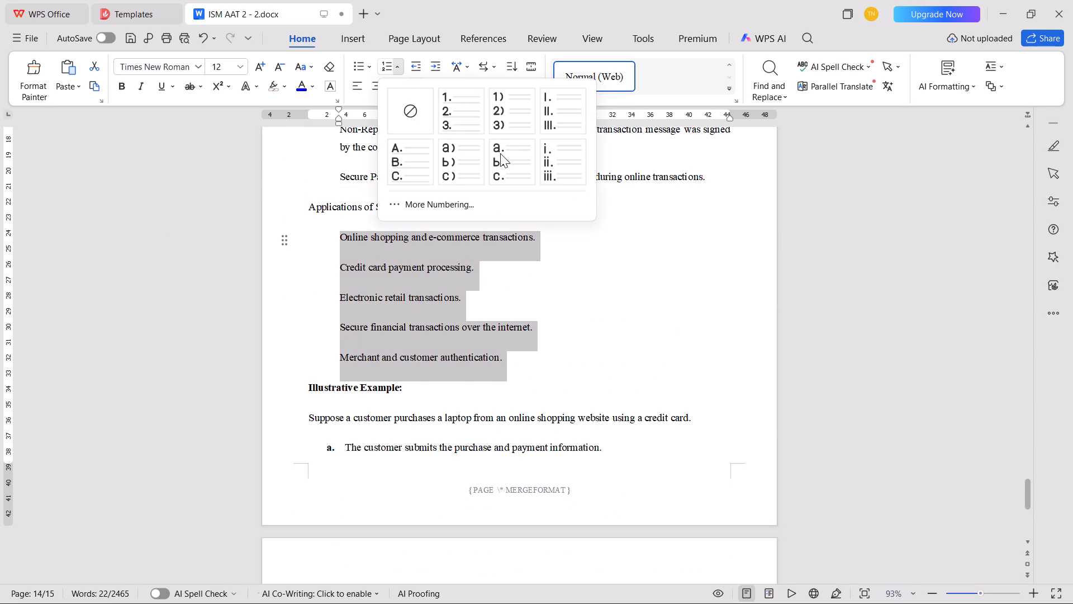
pyautogui.click(500, 153)
pyautogui.press('Tab')
pyautogui.click(330, 239)
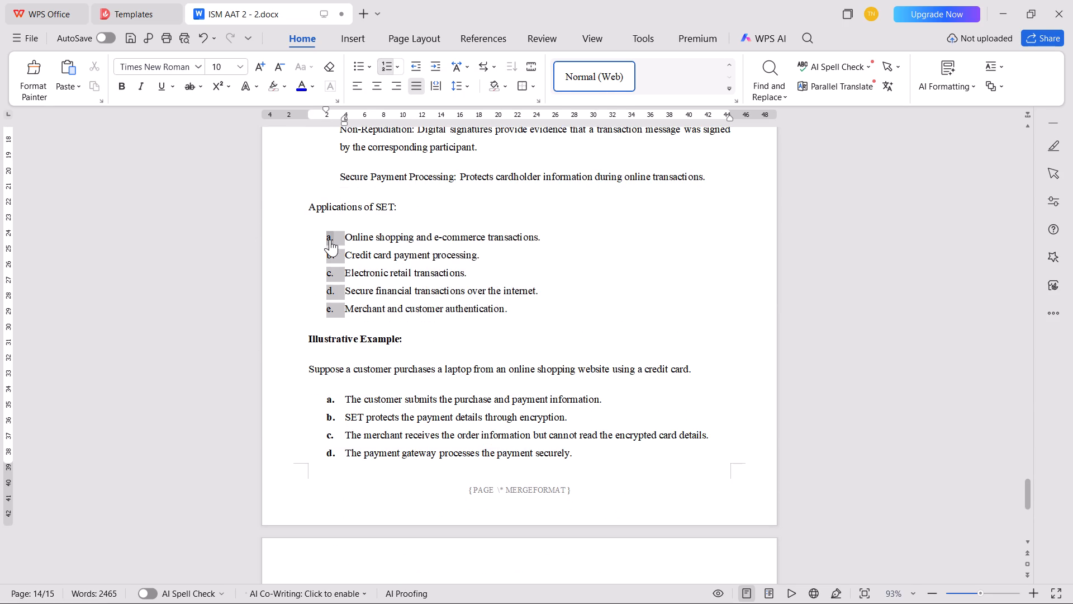
pyautogui.hotkey('ctrl', 'b')
# Make the Applications of SET heading bold.
pyautogui.click(251, 207)
pyautogui.hotkey('ctrl', 'b')
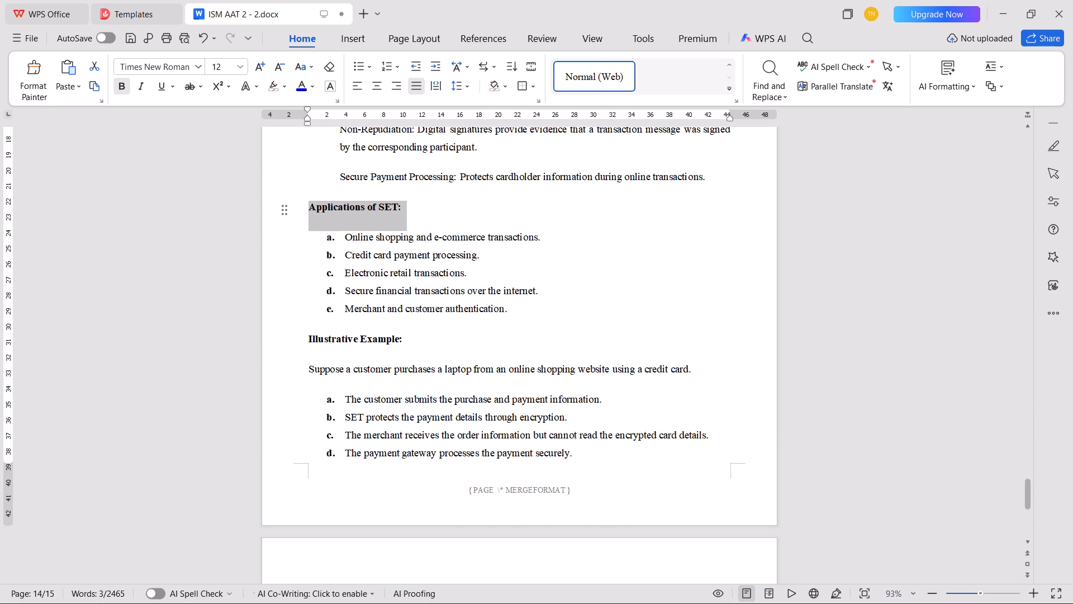
# Turn the five items under Important Security Features of SET into an indented a., b., c. list with bold letters.
pyautogui.scroll(5, 382, 359)
pyautogui.moveTo(713, 410); pyautogui.dragTo(358, 328)
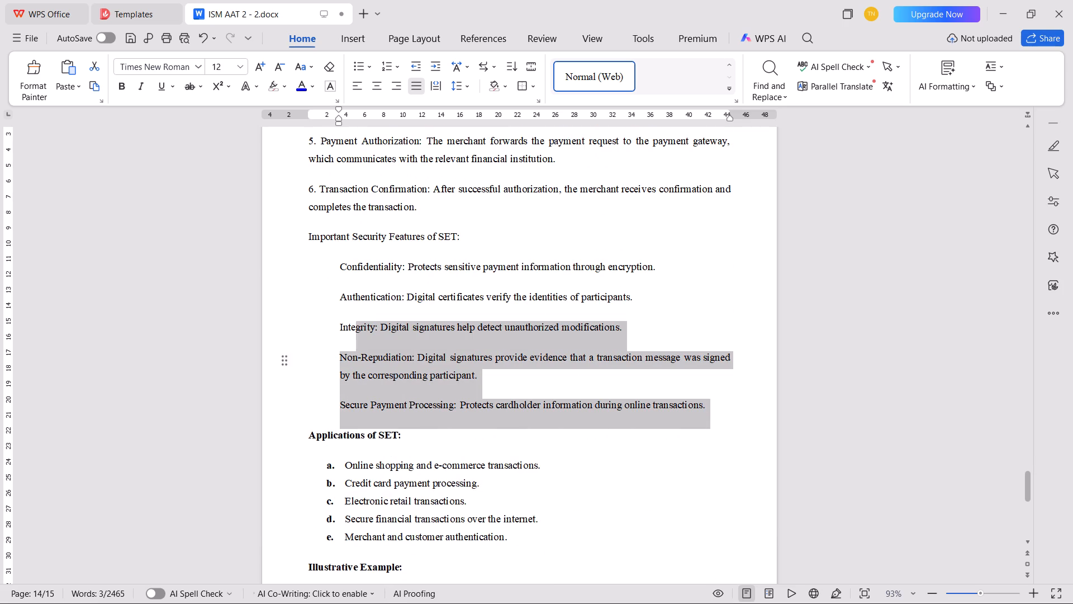
pyautogui.moveTo(358, 328); pyautogui.dragTo(335, 276)
pyautogui.click(398, 69)
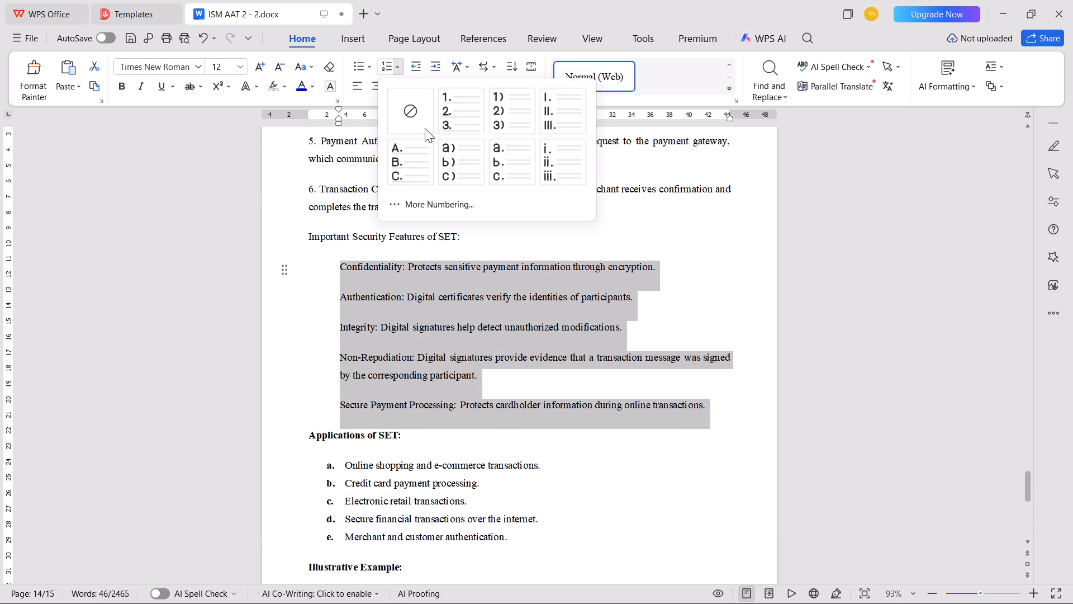
pyautogui.click(490, 171)
pyautogui.press('Tab')
pyautogui.click(331, 271)
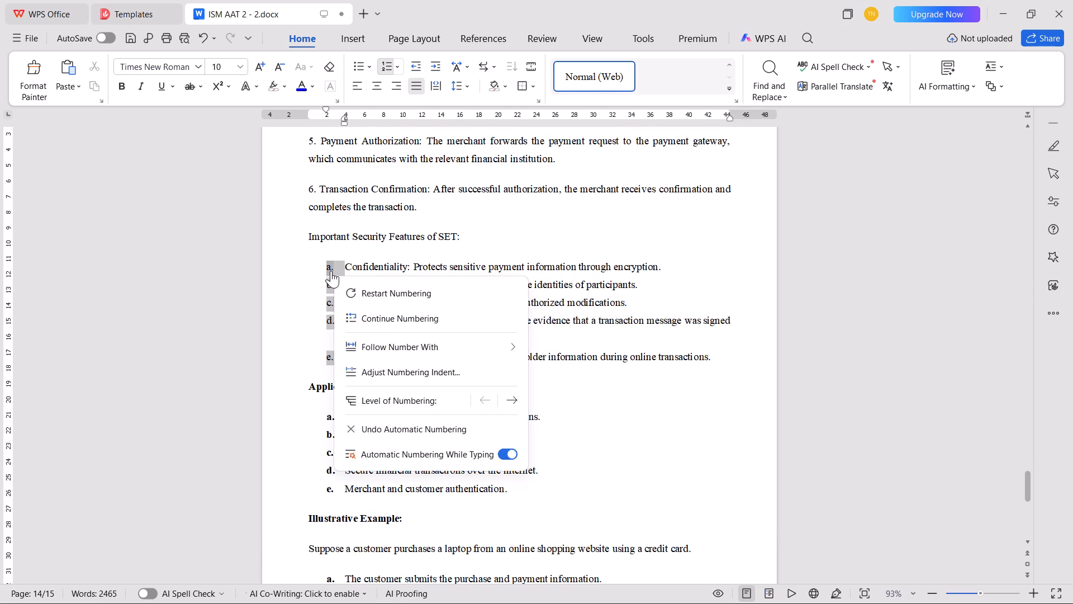
pyautogui.hotkey('ctrl', 'b')
# Make the Important Security Features of SET heading bold.
pyautogui.scroll(2, 207, 312)
pyautogui.click(215, 327)
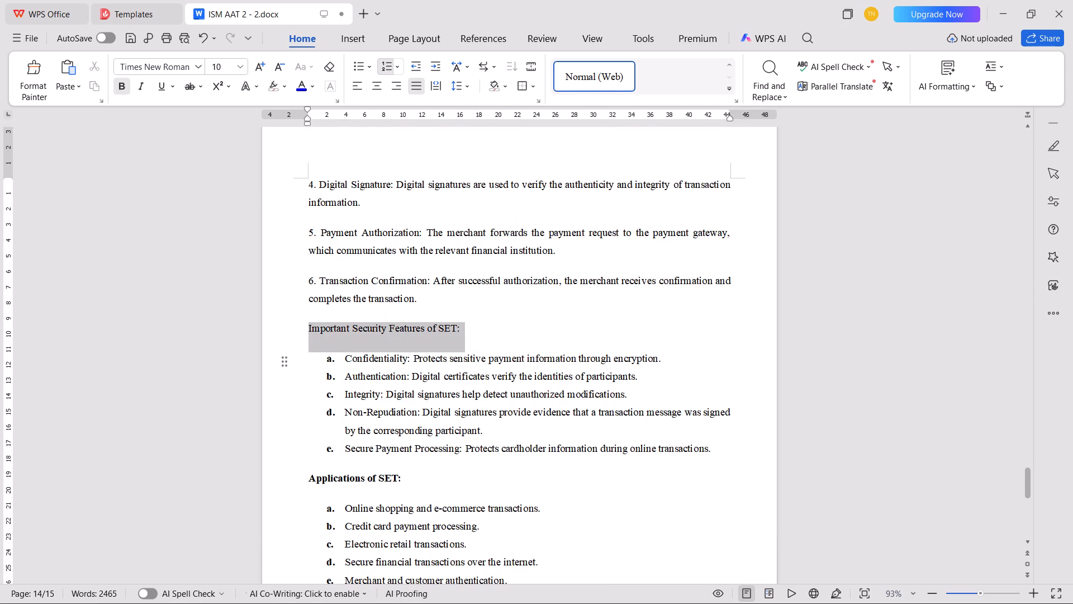
pyautogui.hotkey('ctrl', 'b')
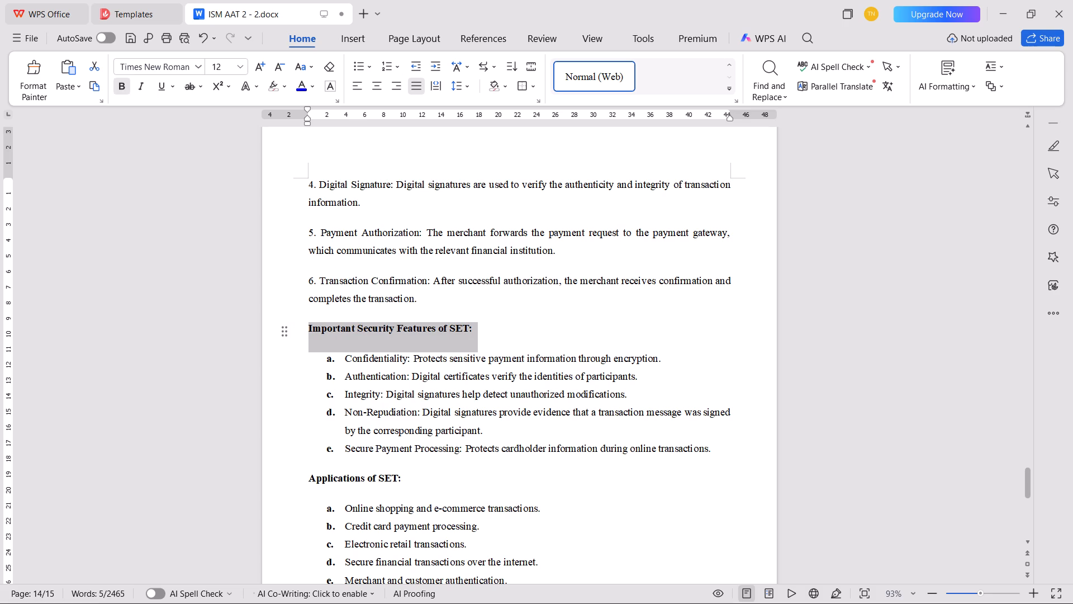
# Bold the numbered lead-in labels Digital Signature, Payment Authorization and Transaction Confirmation in items 4 to 6.
pyautogui.moveTo(305, 280); pyautogui.dragTo(434, 284)
pyautogui.keyDown('ctrl'); pyautogui.moveTo(305, 233); pyautogui.dragTo(418, 237); pyautogui.keyUp('ctrl')
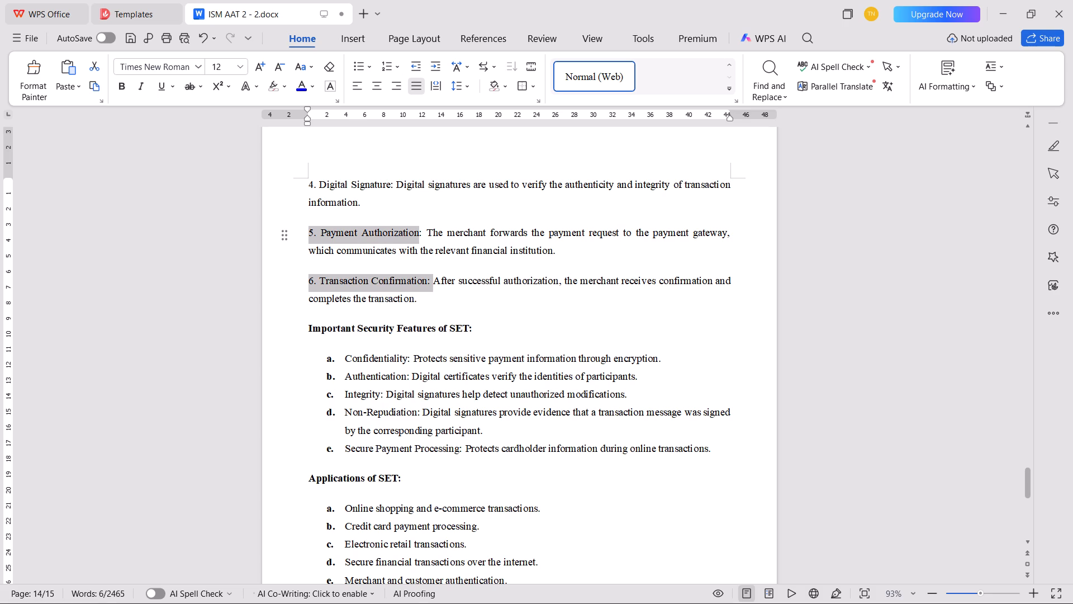
pyautogui.keyDown('ctrl'); pyautogui.moveTo(418, 237); pyautogui.dragTo(421, 235); pyautogui.keyUp('ctrl')
pyautogui.keyDown('ctrl'); pyautogui.moveTo(306, 182); pyautogui.dragTo(379, 190); pyautogui.keyUp('ctrl')
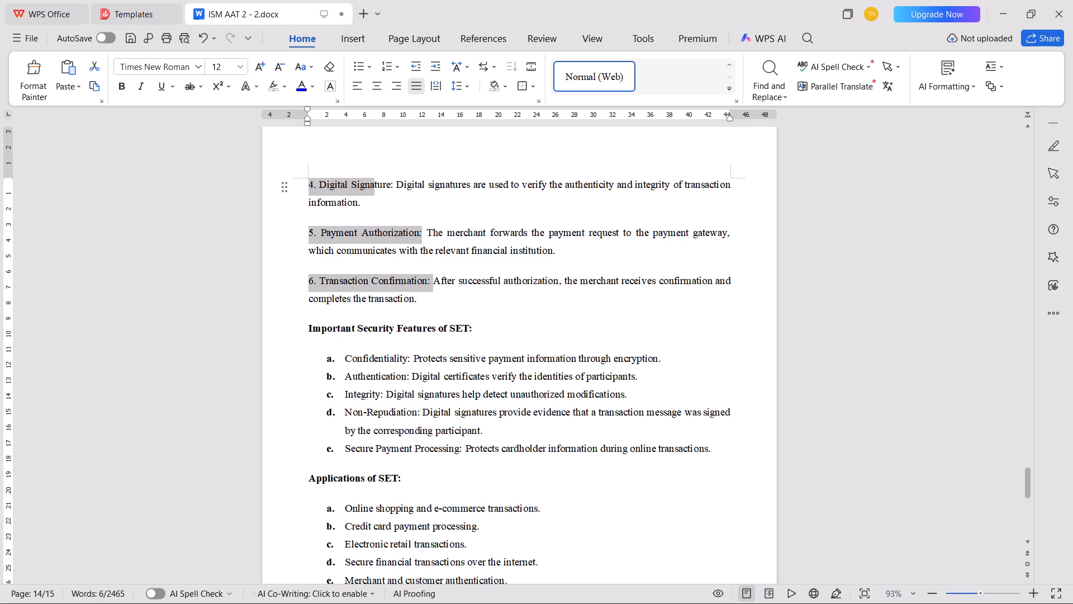
pyautogui.keyDown('ctrl'); pyautogui.moveTo(379, 190); pyautogui.dragTo(395, 190); pyautogui.keyUp('ctrl')
pyautogui.hotkey('ctrl', 'b')
# Bold the numbered lead-in labels of working steps 1 to 3 and of all six SET participants, and save the document.
pyautogui.scroll(6, 474, 333)
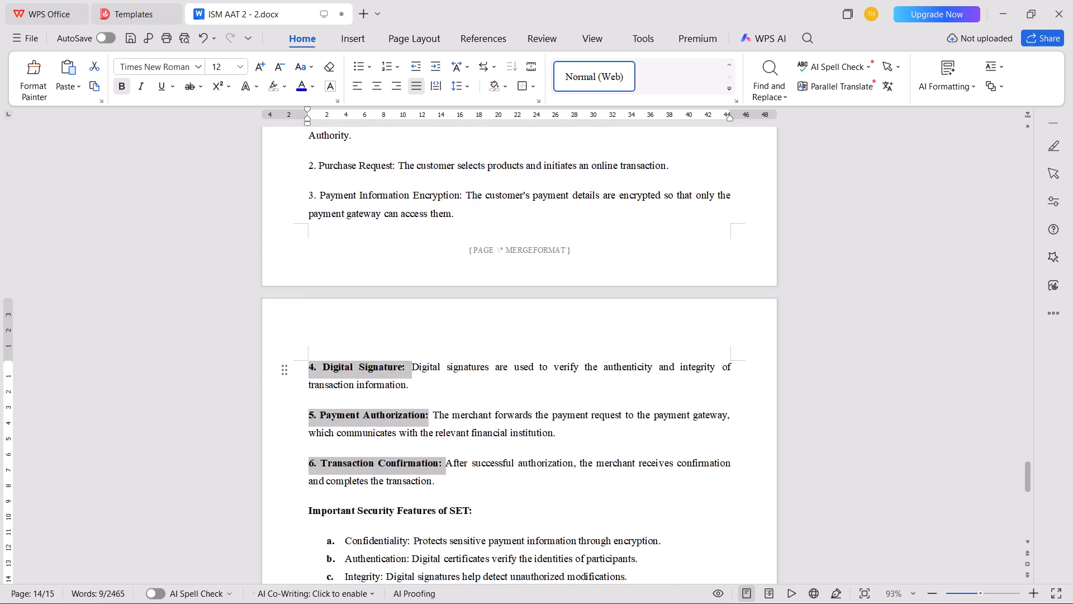
pyautogui.scroll(2, 474, 333)
pyautogui.moveTo(309, 375); pyautogui.dragTo(435, 379)
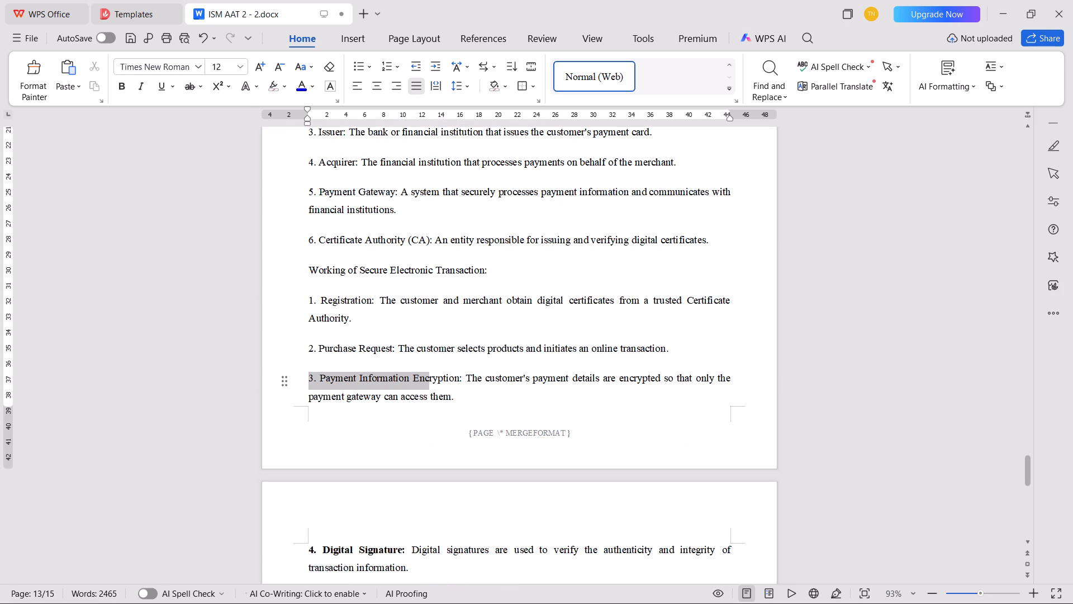
pyautogui.moveTo(435, 379); pyautogui.dragTo(462, 375)
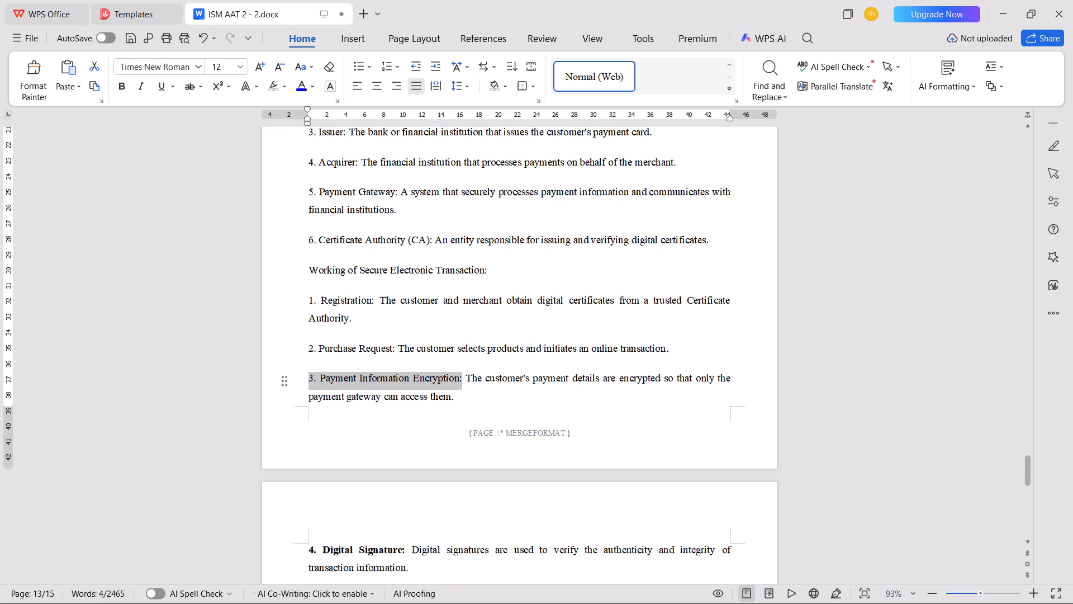
pyautogui.keyDown('ctrl'); pyautogui.moveTo(305, 347); pyautogui.dragTo(396, 350); pyautogui.keyUp('ctrl')
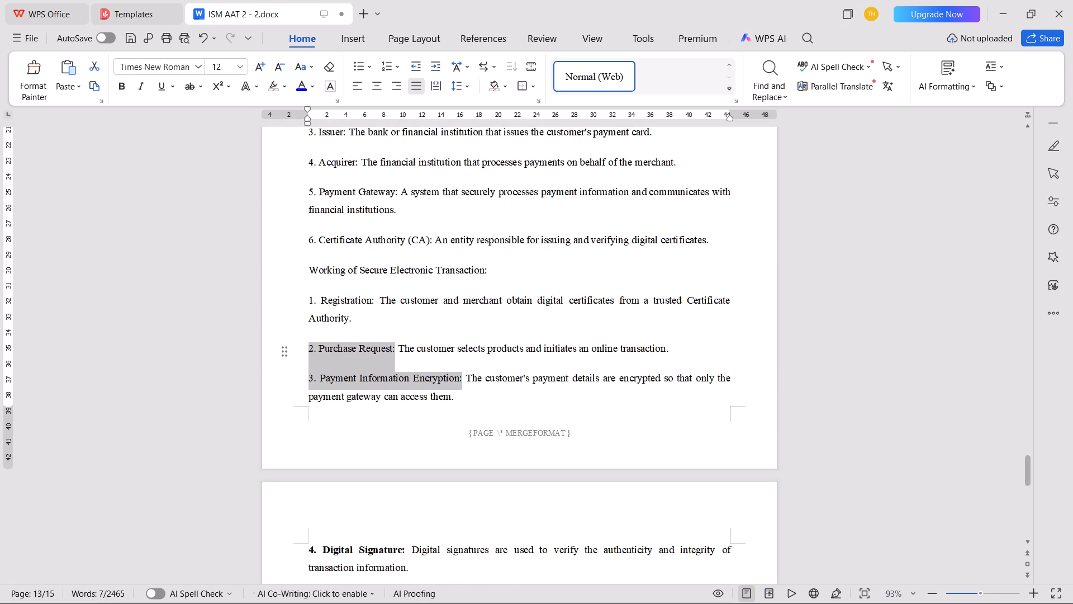
pyautogui.keyDown('ctrl'); pyautogui.moveTo(304, 297); pyautogui.dragTo(376, 304); pyautogui.keyUp('ctrl')
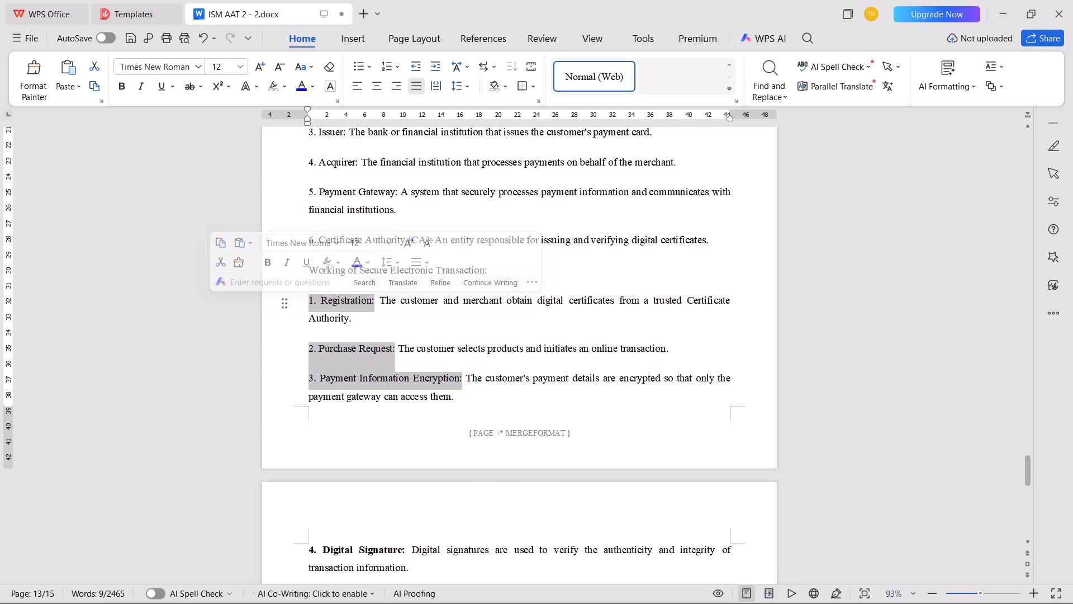
pyautogui.scroll(2, 271, 333)
pyautogui.keyDown('ctrl'); pyautogui.moveTo(308, 329); pyautogui.dragTo(343, 335); pyautogui.keyUp('ctrl')
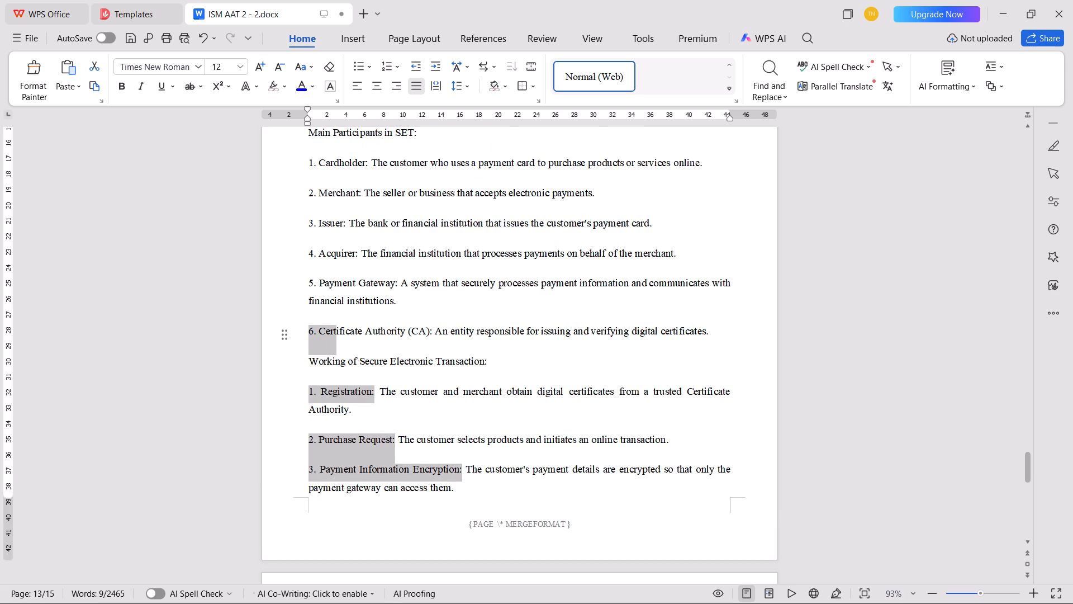
pyautogui.keyDown('ctrl'); pyautogui.moveTo(343, 335); pyautogui.dragTo(432, 331); pyautogui.keyUp('ctrl')
pyautogui.keyDown('ctrl'); pyautogui.moveTo(305, 282); pyautogui.dragTo(349, 281); pyautogui.keyUp('ctrl')
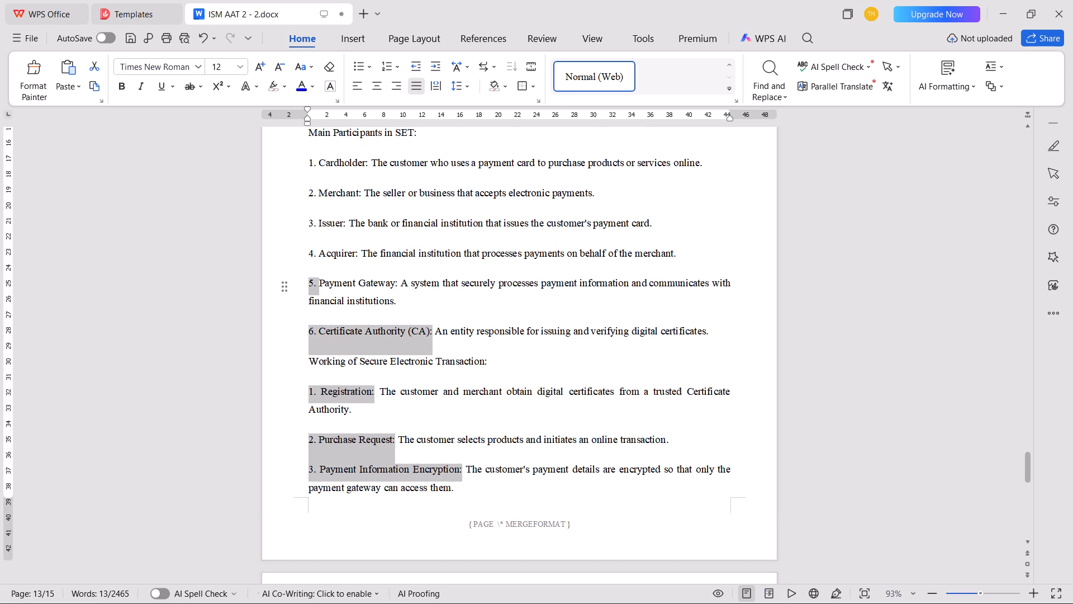
pyautogui.keyDown('ctrl'); pyautogui.moveTo(349, 281); pyautogui.dragTo(398, 285); pyautogui.keyUp('ctrl')
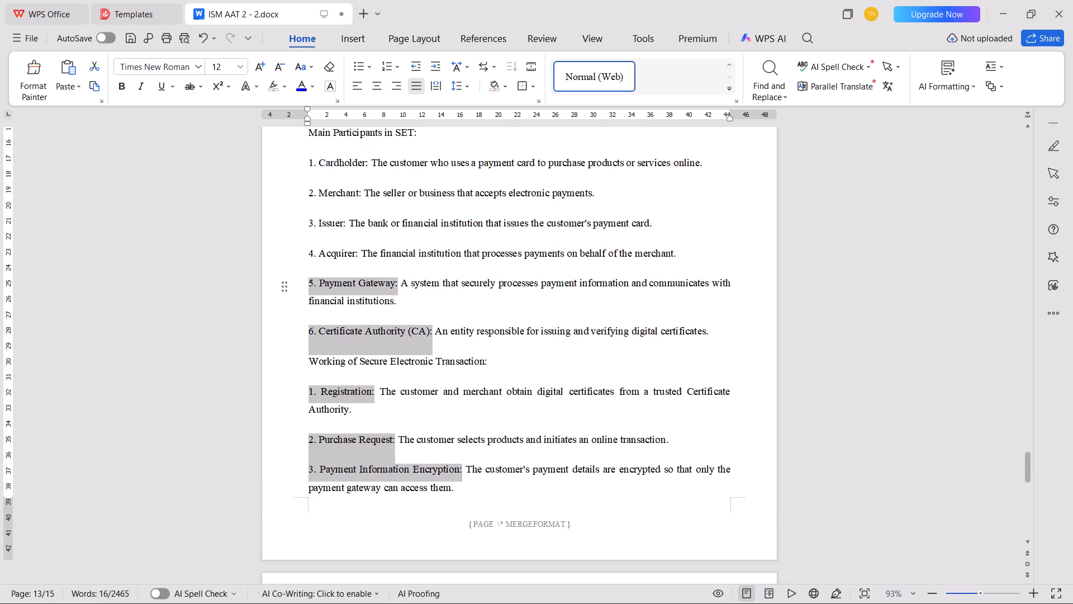
pyautogui.keyDown('ctrl'); pyautogui.moveTo(308, 252); pyautogui.dragTo(360, 258); pyautogui.keyUp('ctrl')
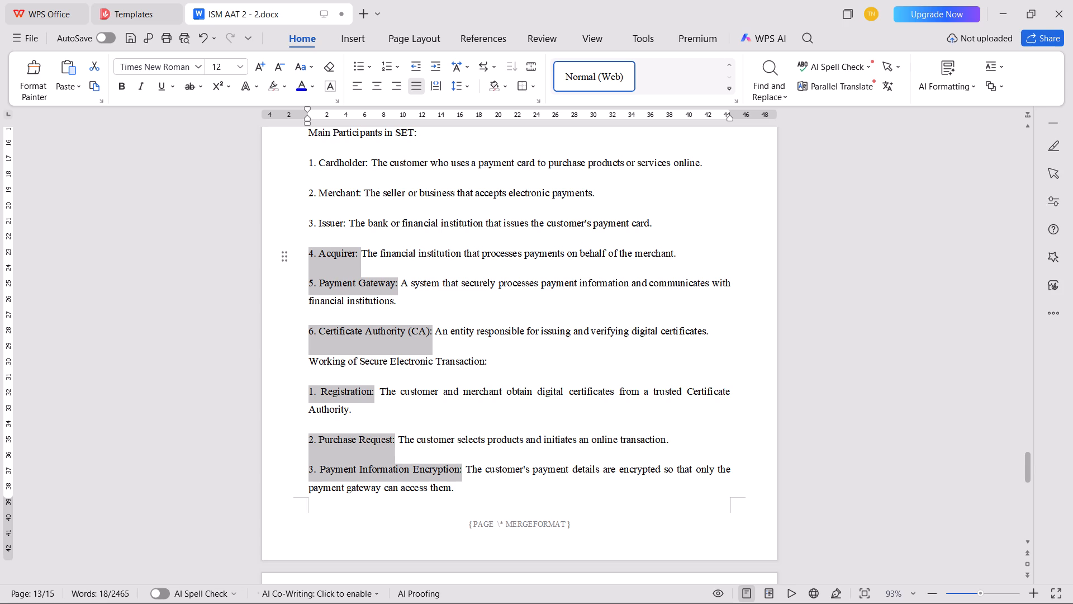
pyautogui.keyDown('ctrl'); pyautogui.moveTo(308, 224); pyautogui.dragTo(350, 224); pyautogui.keyUp('ctrl')
pyautogui.keyDown('ctrl'); pyautogui.moveTo(303, 195); pyautogui.dragTo(365, 193); pyautogui.keyUp('ctrl')
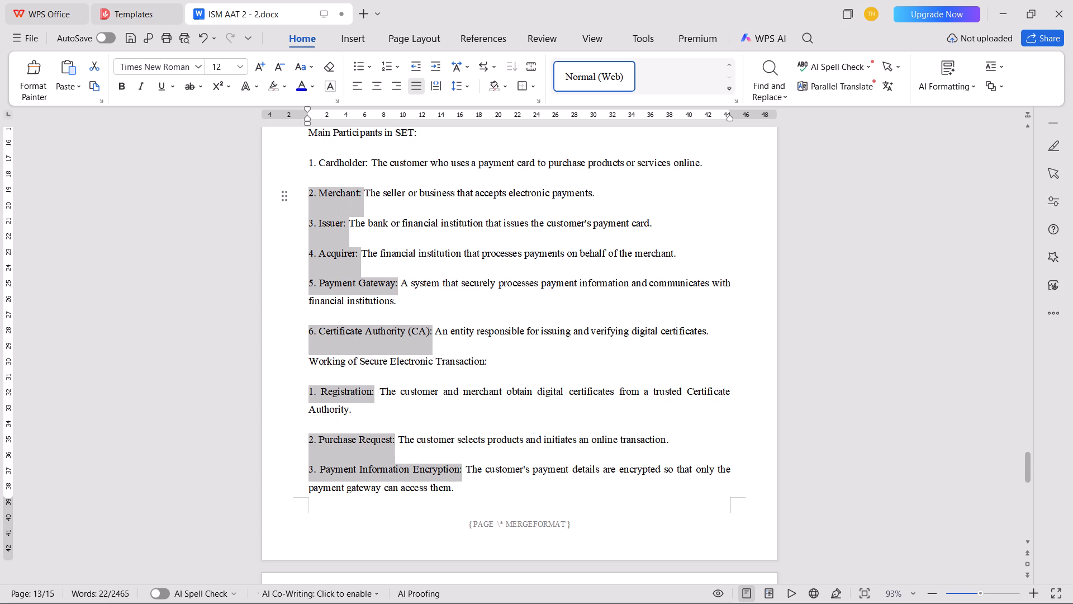
pyautogui.keyDown('ctrl'); pyautogui.moveTo(307, 161); pyautogui.dragTo(372, 166); pyautogui.keyUp('ctrl')
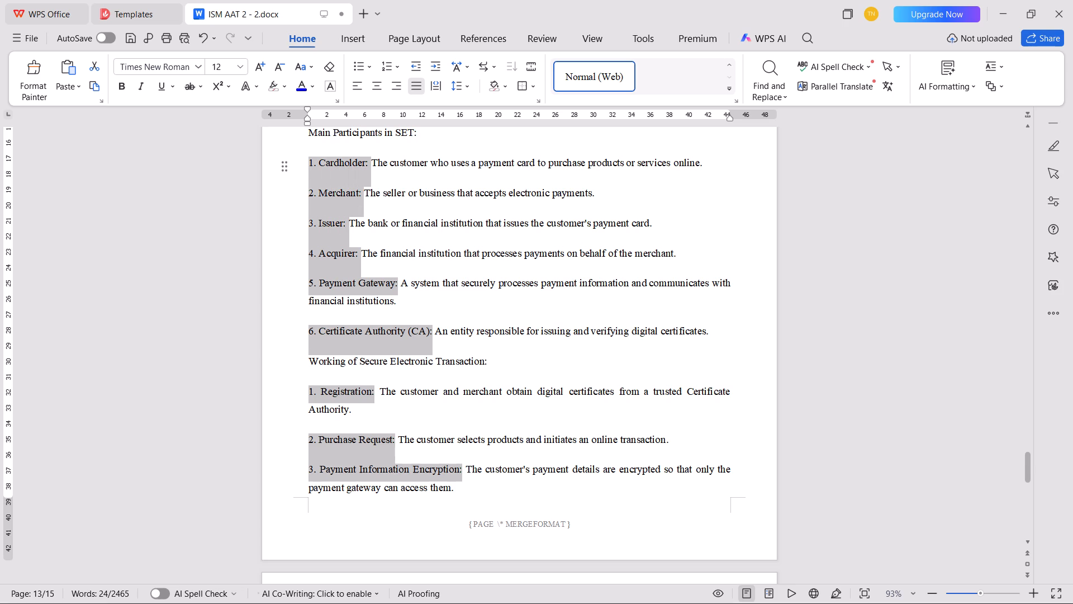
pyautogui.hotkey('ctrl', 'b')
pyautogui.hotkey('ctrl', 's')
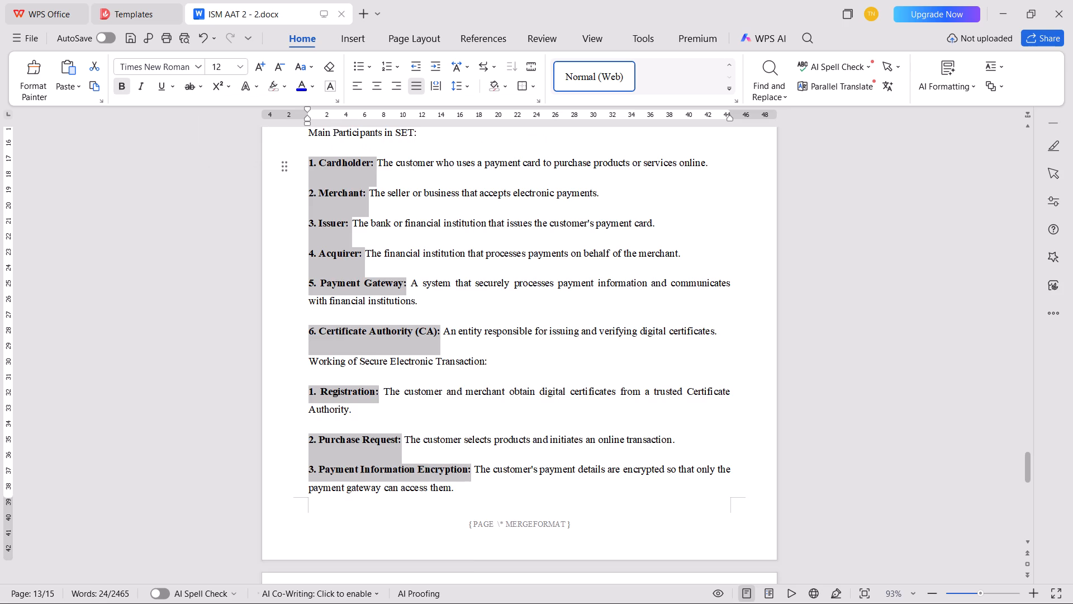
# Make the Main Participants in SET heading bold.
pyautogui.scroll(3, 413, 252)
pyautogui.scroll(2, 298, 294)
pyautogui.click(268, 372)
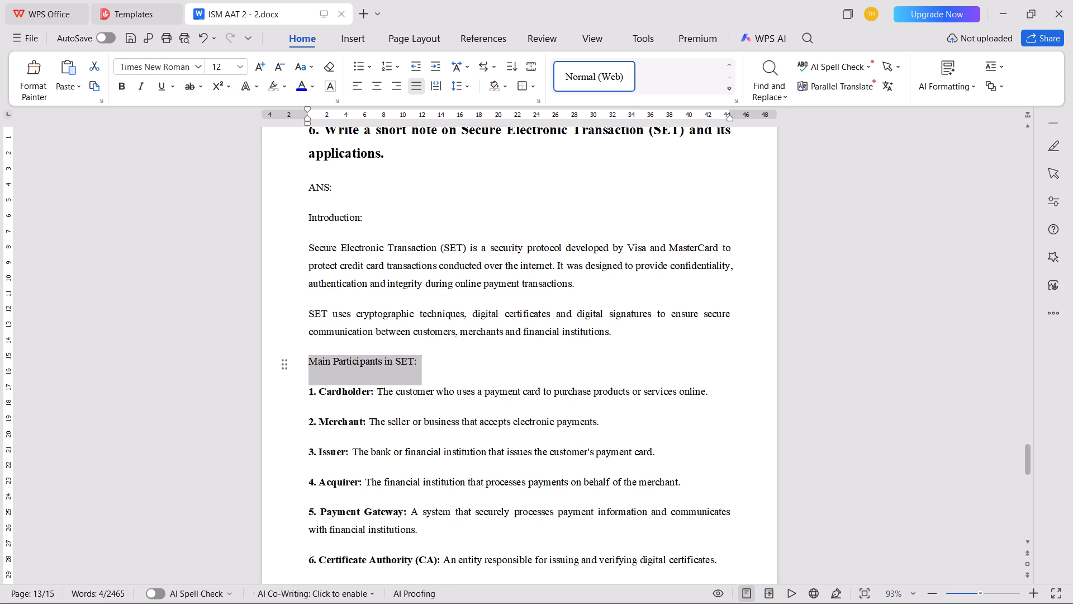
pyautogui.hotkey('ctrl', 'b')
# Join the question 6 Introduction heading onto the ANS: line, make the combined line bold, and save the document.
pyautogui.click(292, 226)
pyautogui.click(292, 226)
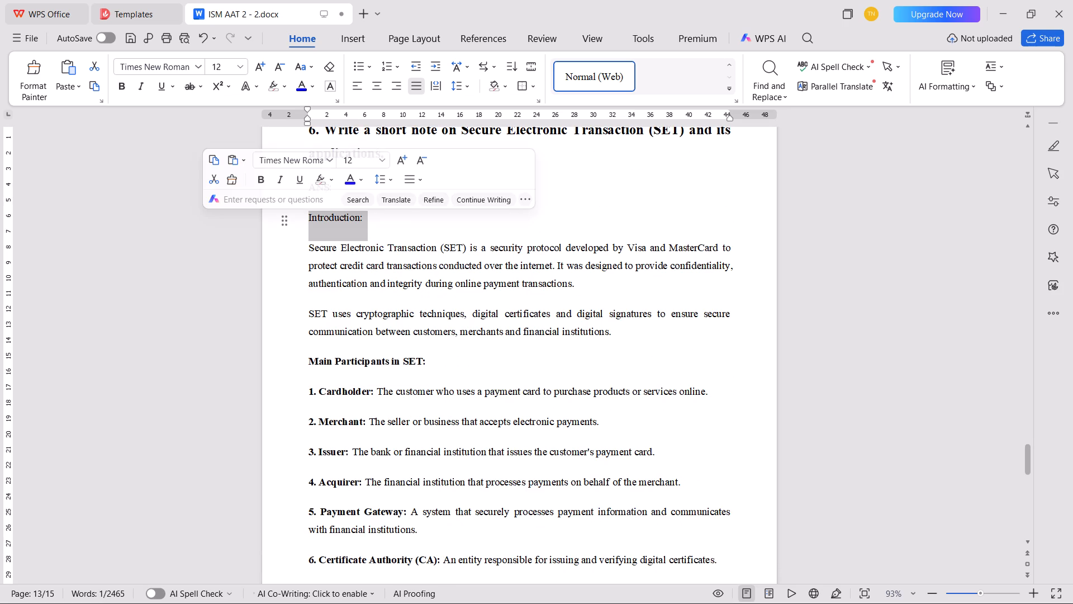
pyautogui.click(306, 218)
pyautogui.press('BackSpace')
pyautogui.press('space')
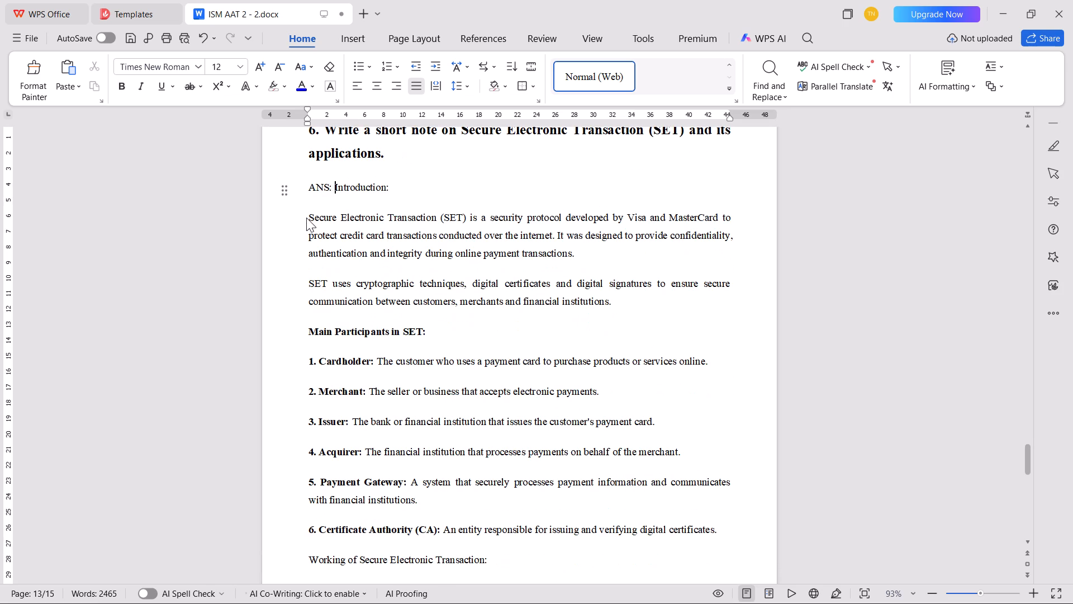
pyautogui.click(236, 180)
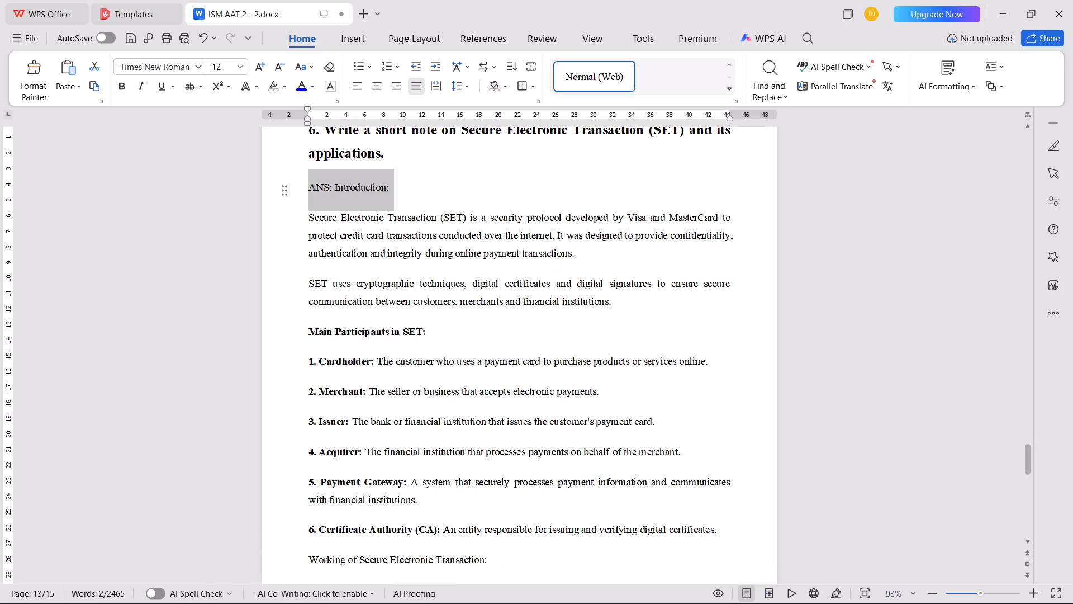
pyautogui.hotkey('ctrl', 'b')
pyautogui.hotkey('ctrl', 's')
# Delete the question 6 Conclusion heading with its paragraph, and save the document.
pyautogui.scroll(-11, 423, 334)
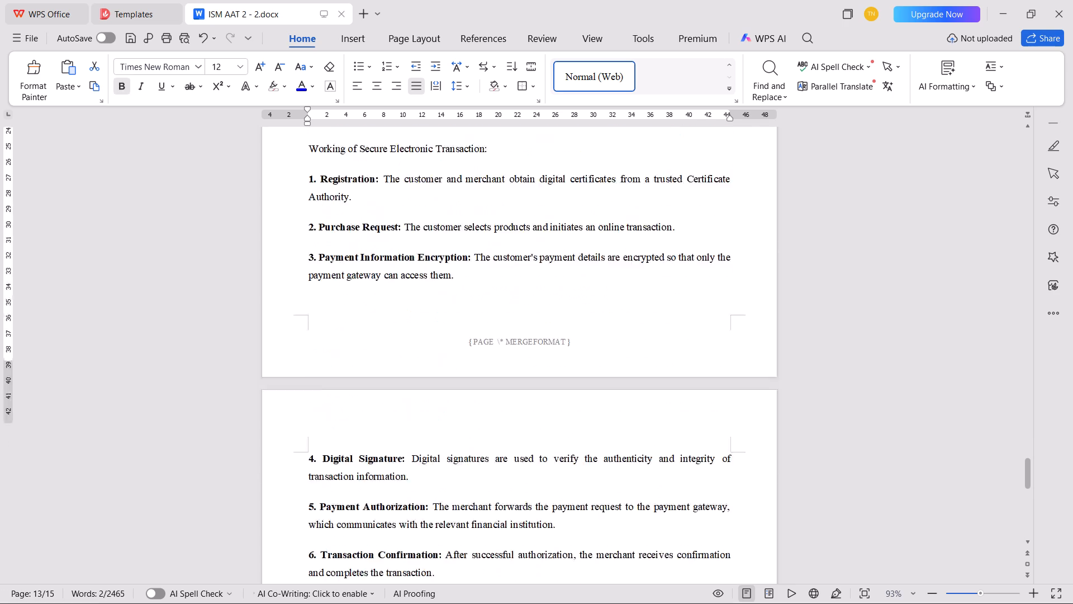
pyautogui.scroll(-15, 448, 357)
pyautogui.scroll(1, 445, 357)
pyautogui.scroll(-10, 445, 357)
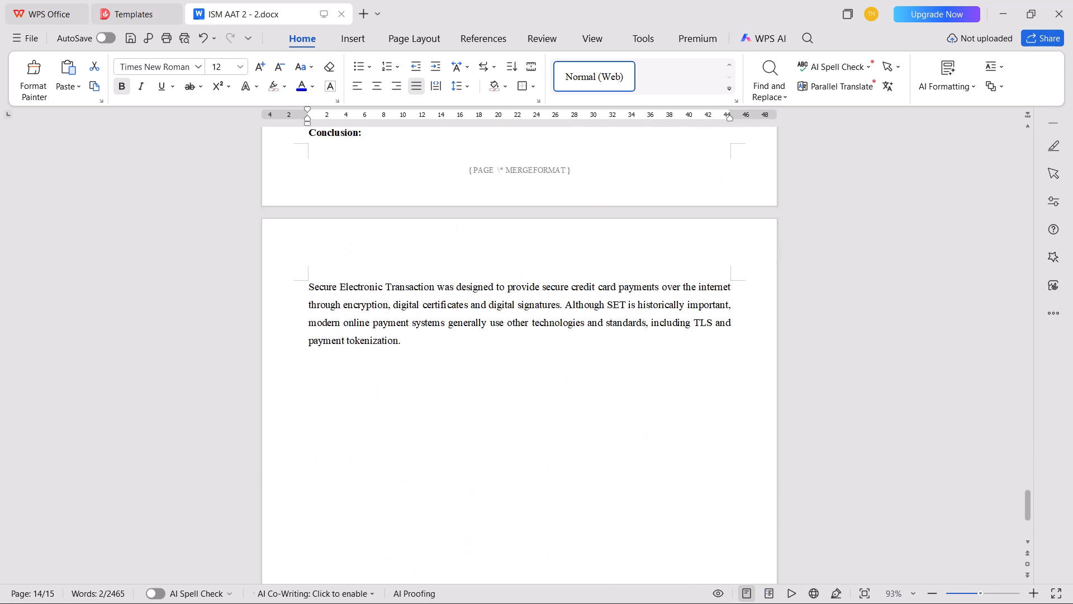
pyautogui.scroll(3, 426, 405)
pyautogui.moveTo(416, 487); pyautogui.dragTo(268, 282)
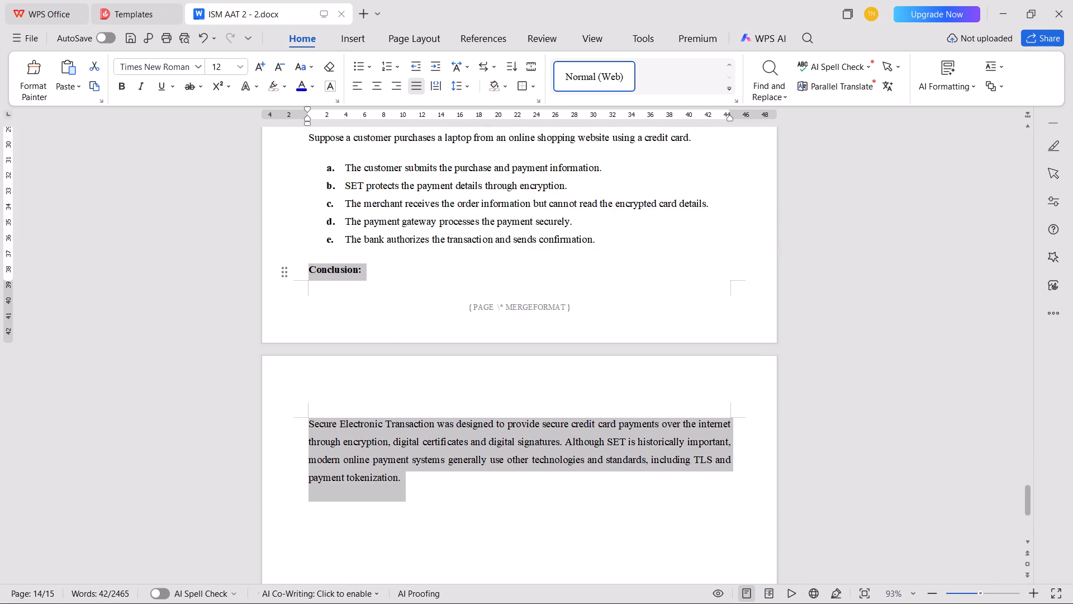
pyautogui.press('BackSpace')
pyautogui.hotkey('ctrl', 's')
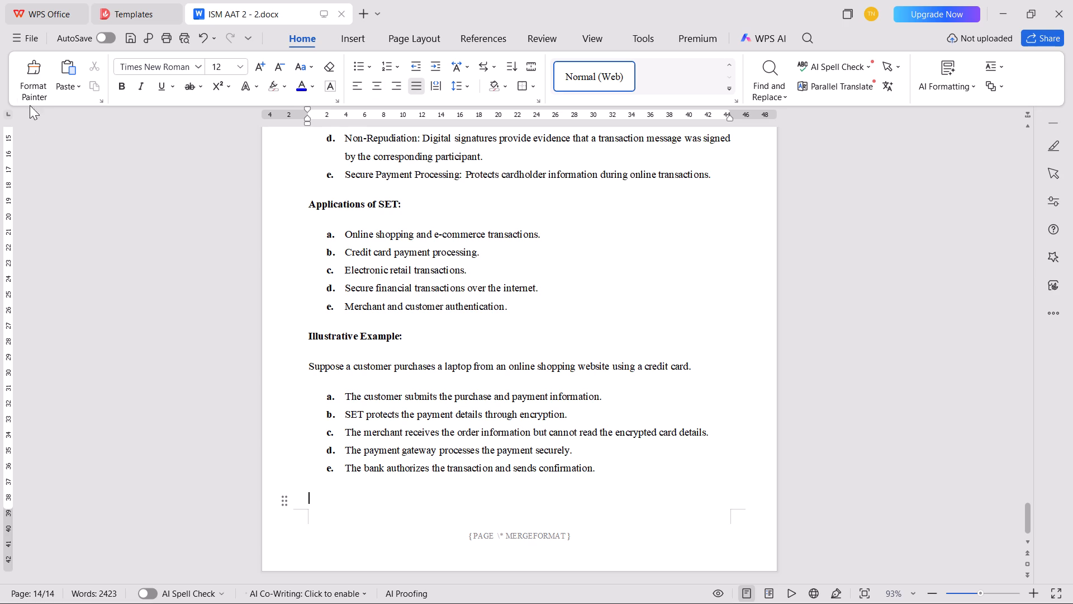
pyautogui.click(338, 45)
pyautogui.click(51, 83)
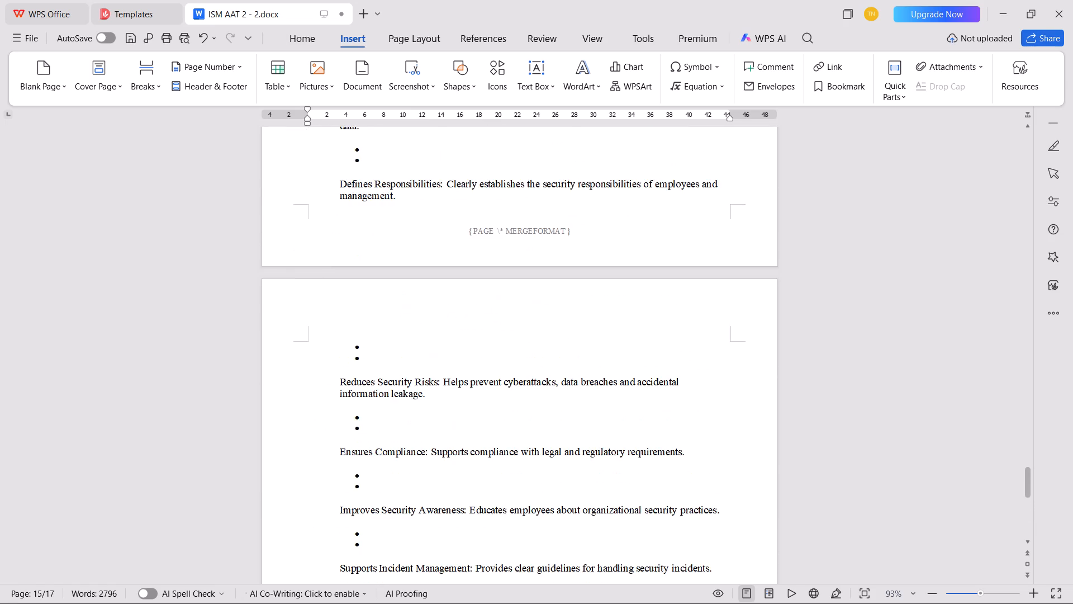
pyautogui.scroll(15, 241, 383)
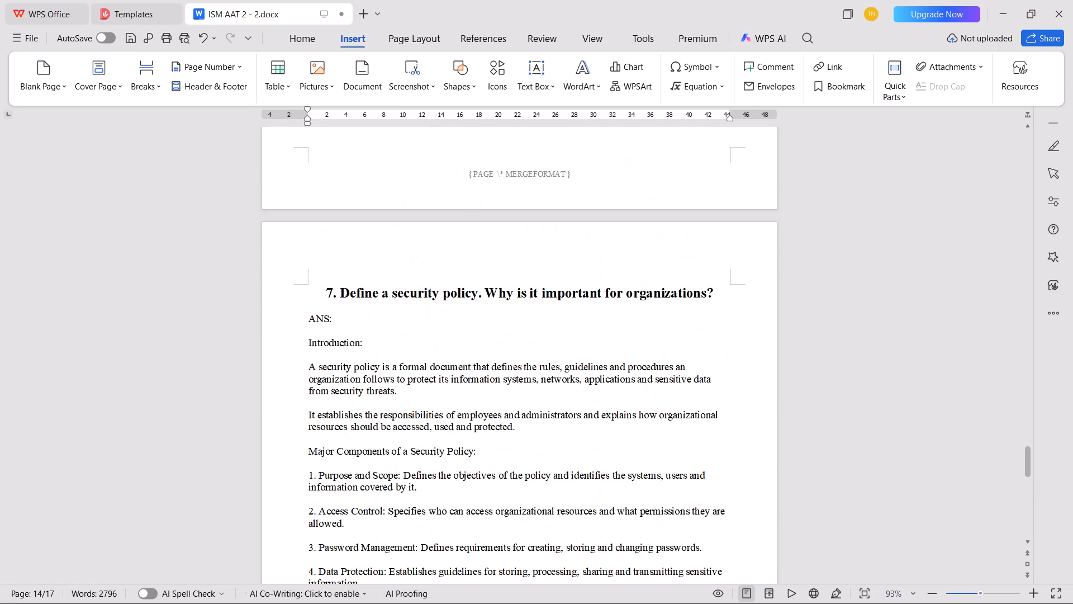
pyautogui.moveTo(270, 285); pyautogui.dragTo(463, 491)
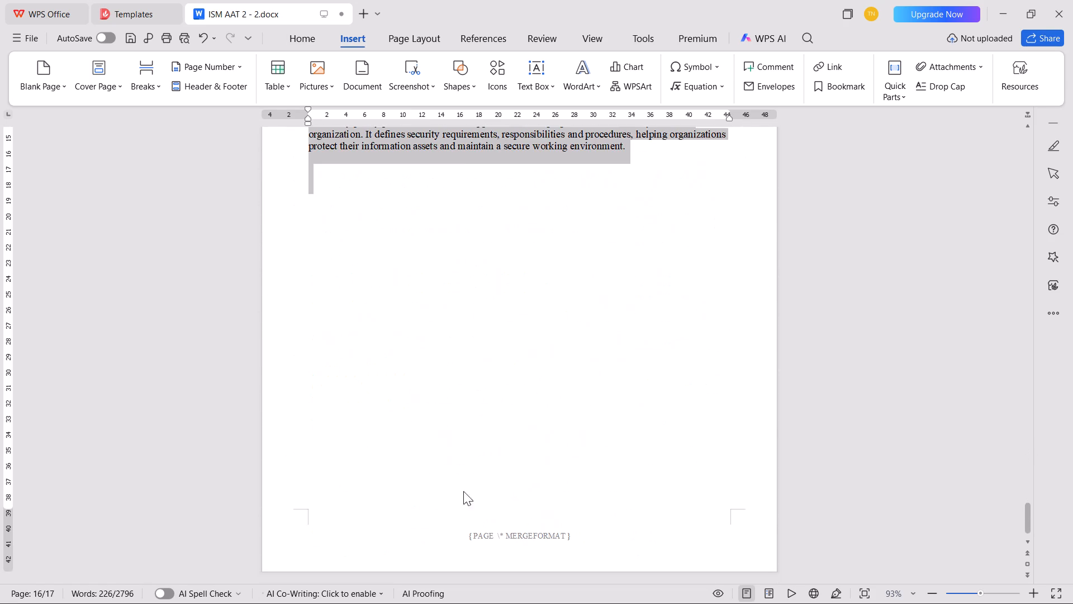
pyautogui.moveTo(463, 491); pyautogui.dragTo(631, 166)
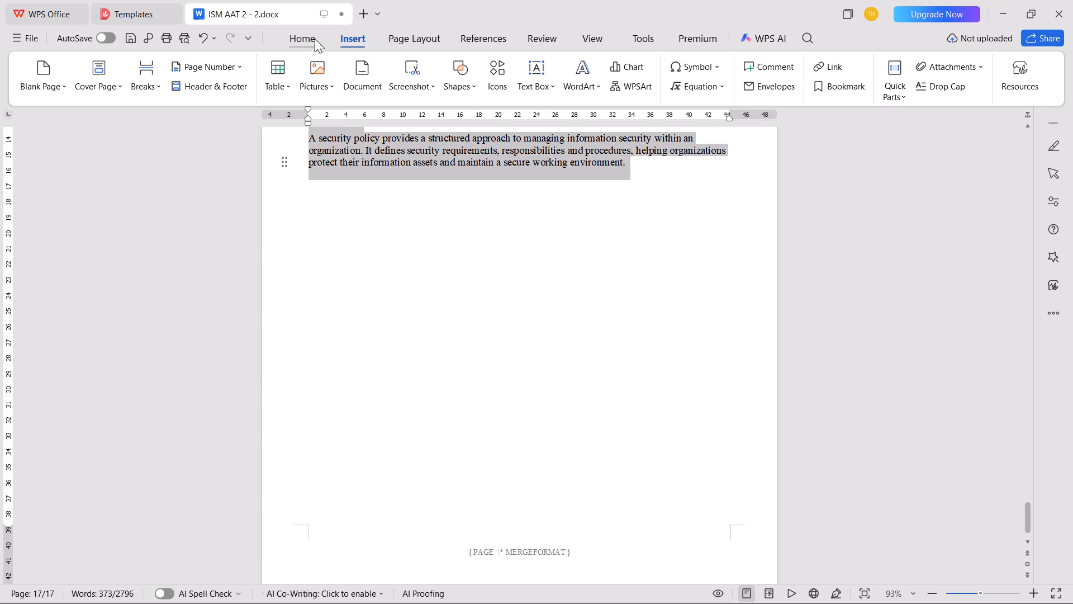
pyautogui.click(315, 39)
pyautogui.click(412, 88)
pyautogui.click(466, 91)
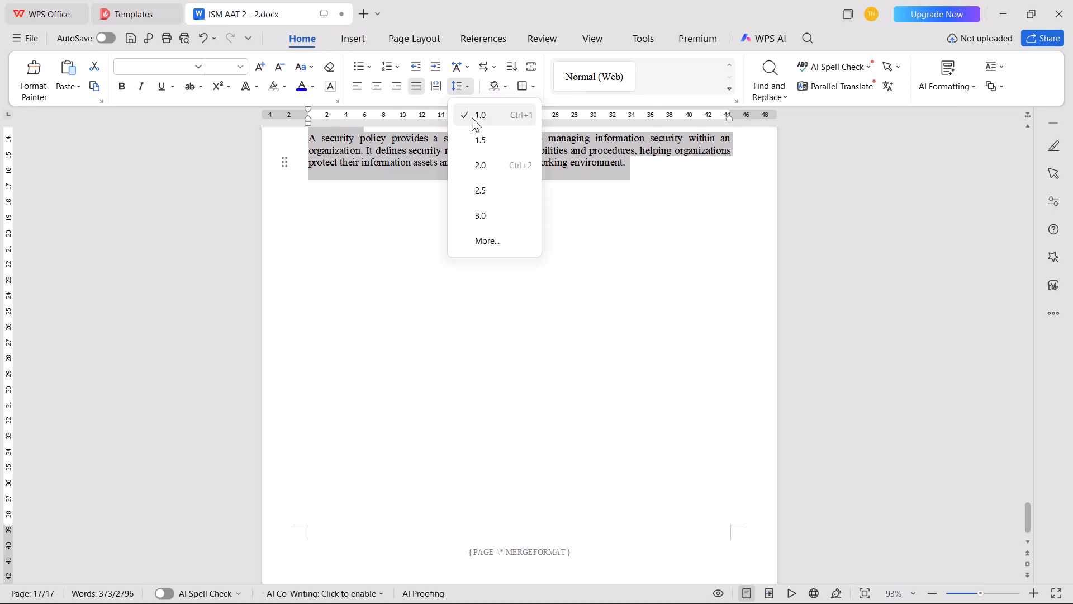
pyautogui.click(473, 139)
# Remove the empty bullets before and after the "Access to confidential information" line in question 7's illustrative example.
pyautogui.scroll(-5, 471, 311)
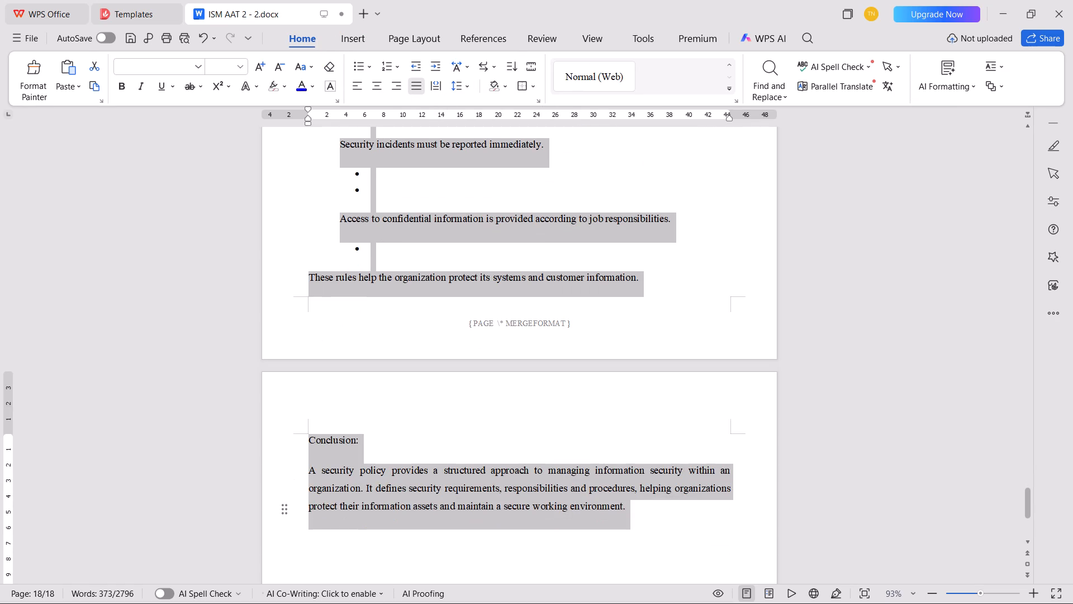
pyautogui.scroll(-1, 472, 342)
pyautogui.scroll(3, 472, 342)
pyautogui.click(377, 336)
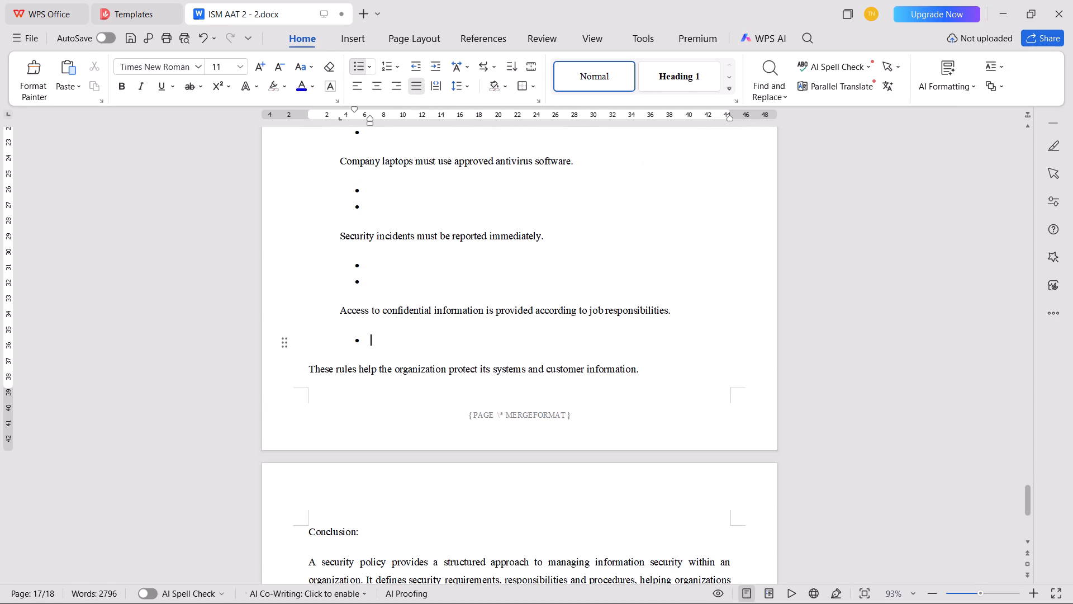
pyautogui.press('BackSpace')
pyautogui.press('BackSpace')
pyautogui.press('BackSpace')
pyautogui.click(386, 291)
pyautogui.press('BackSpace')
pyautogui.press('BackSpace')
pyautogui.press('BackSpace')
pyautogui.press('BackSpace')
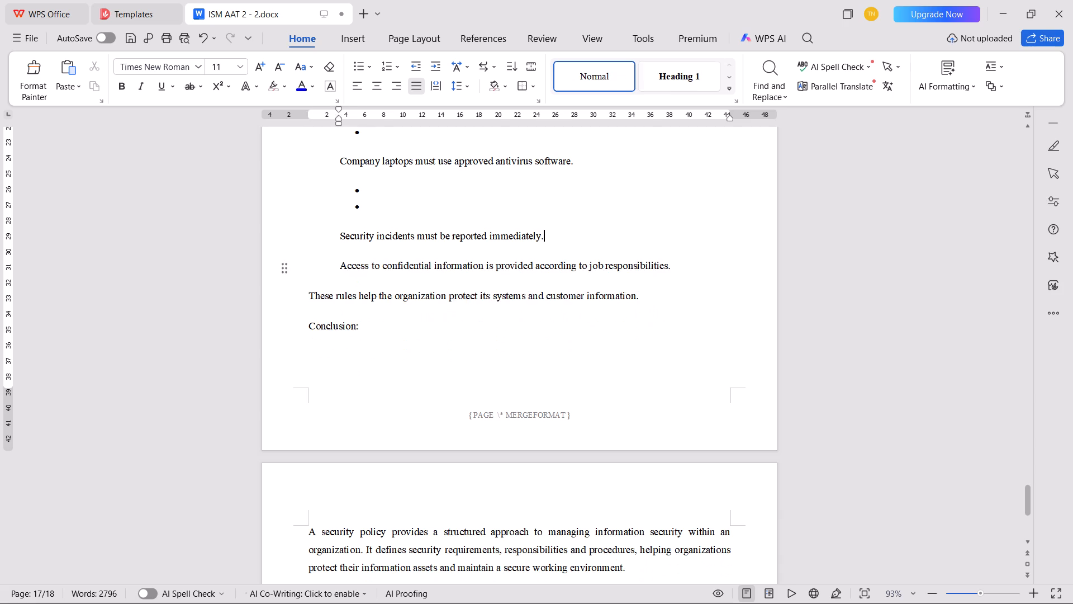
# Remove the empty bullets before and after the "Company laptops must use approved antivirus software" line.
pyautogui.click(387, 206)
pyautogui.press('BackSpace')
pyautogui.press('BackSpace')
pyautogui.scroll(5, 403, 270)
pyautogui.press('BackSpace')
pyautogui.press('BackSpace')
pyautogui.click(392, 367)
pyautogui.press('BackSpace')
pyautogui.press('BackSpace')
pyautogui.press('BackSpace')
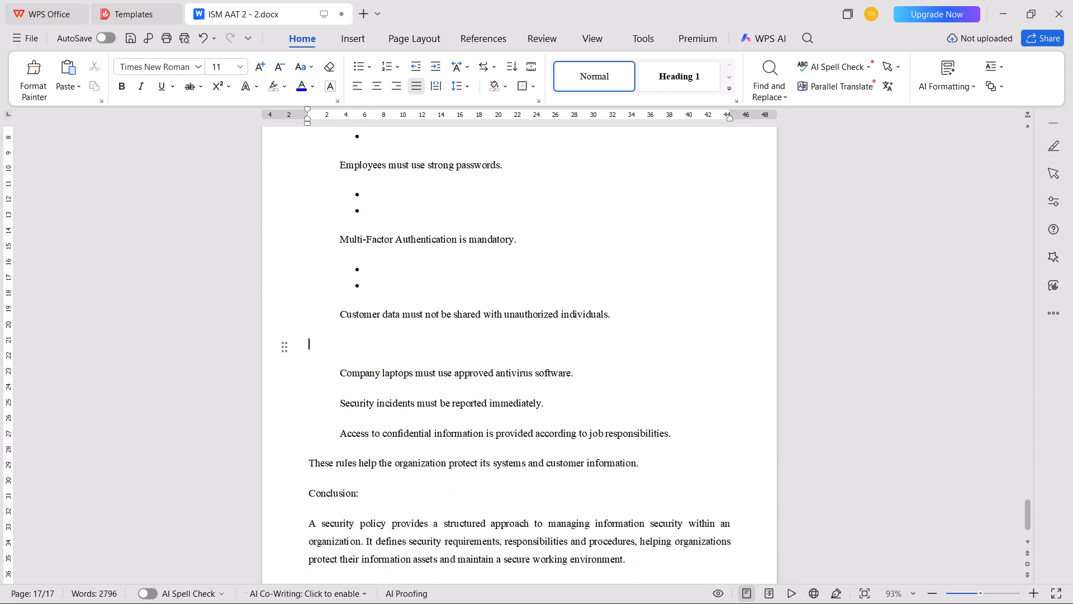
pyautogui.press('BackSpace')
# Remove the remaining empty bullets around the strong passwords, Multi-Factor Authentication and customer data lines of the illustrative example.
pyautogui.click(392, 287)
pyautogui.press('BackSpace')
pyautogui.press('BackSpace')
pyautogui.press('BackSpace')
pyautogui.press('BackSpace')
pyautogui.click(383, 216)
pyautogui.press('BackSpace')
pyautogui.scroll(5, 402, 309)
pyautogui.press('BackSpace')
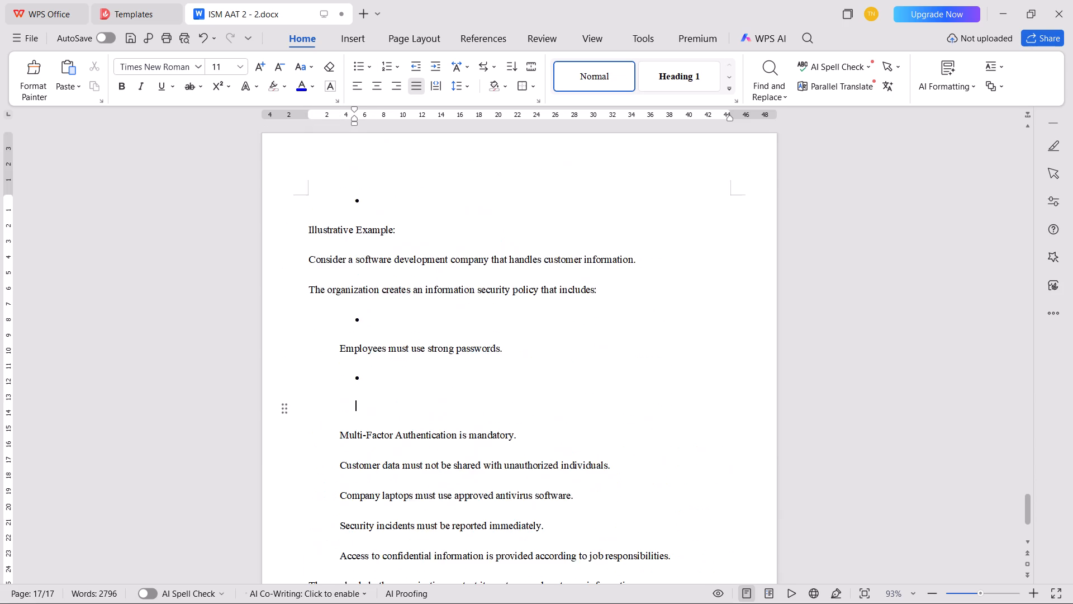
pyautogui.scroll(1, 402, 309)
pyautogui.press('BackSpace')
pyautogui.press('BackSpace')
pyautogui.click(385, 374)
pyautogui.press('BackSpace')
pyautogui.press('BackSpace')
pyautogui.press('BackSpace')
# Remove the empty bullets before and after the Maintains Business Continuity point in the importance list.
pyautogui.click(394, 258)
pyautogui.scroll(5, 417, 337)
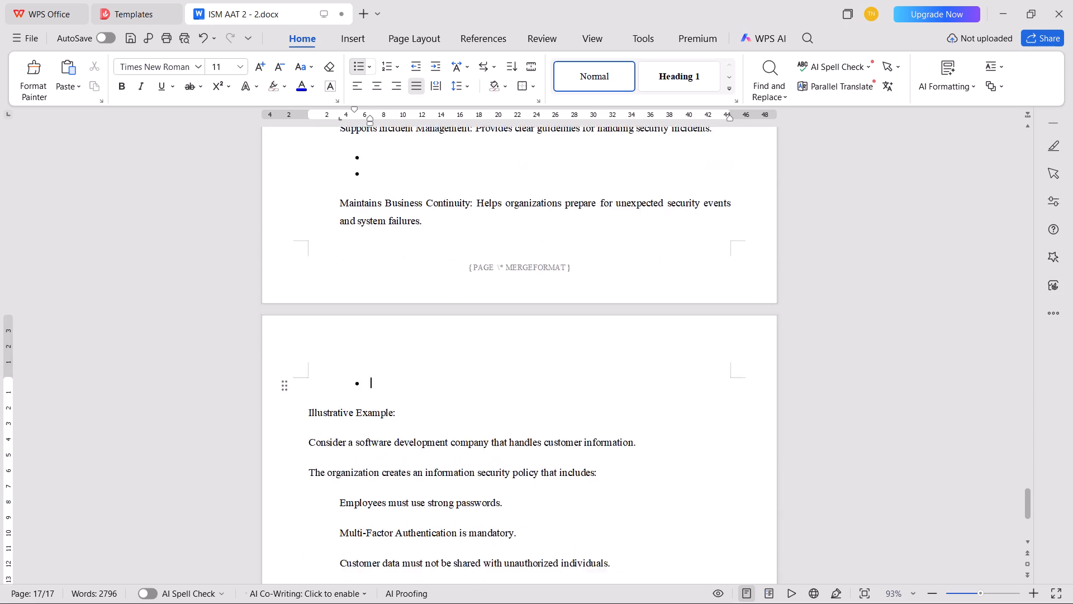
pyautogui.press('BackSpace')
pyautogui.press('BackSpace')
pyautogui.press('BackSpace')
pyautogui.click(392, 234)
pyautogui.press('BackSpace')
pyautogui.scroll(3, 396, 251)
pyautogui.press('BackSpace')
pyautogui.press('BackSpace')
pyautogui.press('BackSpace')
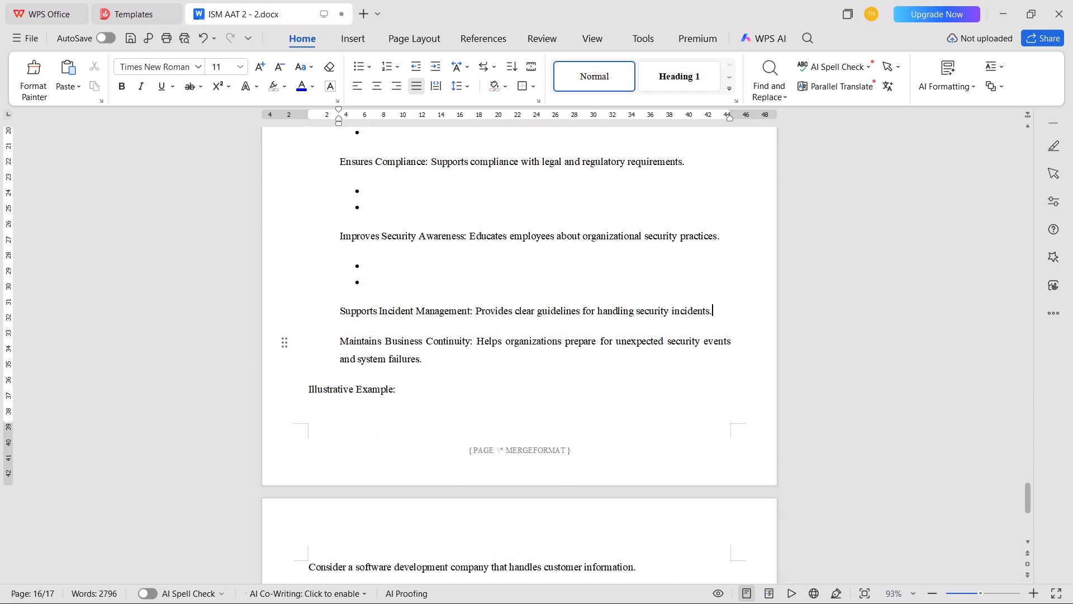
# Remove the empty bullets before and after the Improves Security Awareness point.
pyautogui.click(397, 294)
pyautogui.press('BackSpace')
pyautogui.press('BackSpace')
pyautogui.press('BackSpace')
pyautogui.press('BackSpace')
pyautogui.click(391, 218)
pyautogui.press('BackSpace')
pyautogui.scroll(7, 386, 336)
pyautogui.press('BackSpace')
pyautogui.press('BackSpace')
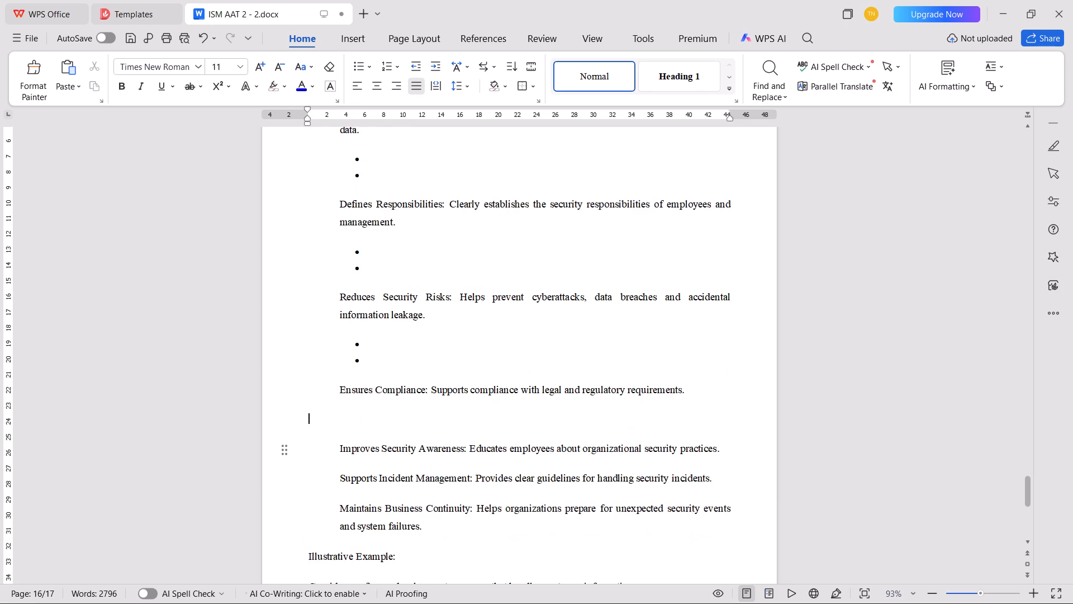
pyautogui.press('BackSpace')
# Remove the empty bullets before and after the Reduces Security Risks point.
pyautogui.click(392, 360)
pyautogui.press('BackSpace')
pyautogui.press('BackSpace')
pyautogui.press('BackSpace')
pyautogui.press('BackSpace')
pyautogui.click(391, 271)
pyautogui.press('BackSpace')
pyautogui.press('BackSpace')
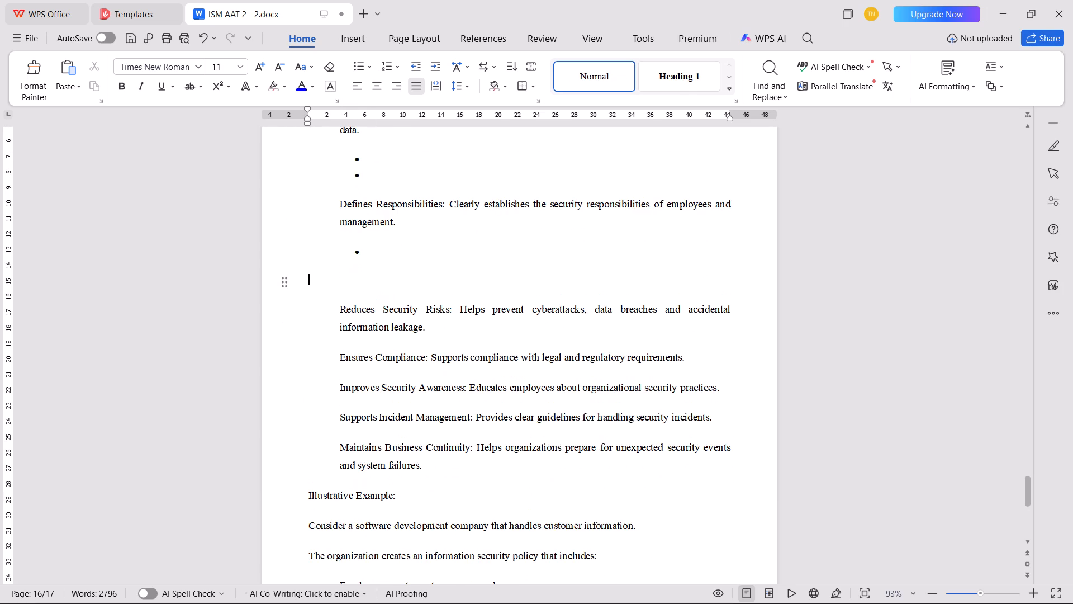
pyautogui.scroll(5, 402, 392)
pyautogui.press('BackSpace')
pyautogui.press('BackSpace')
# Remove the empty bullets before and after the Protects Sensitive Information point.
pyautogui.click(378, 366)
pyautogui.press('BackSpace')
pyautogui.press('BackSpace')
pyautogui.press('BackSpace')
pyautogui.press('BackSpace')
pyautogui.click(398, 267)
pyautogui.press('BackSpace')
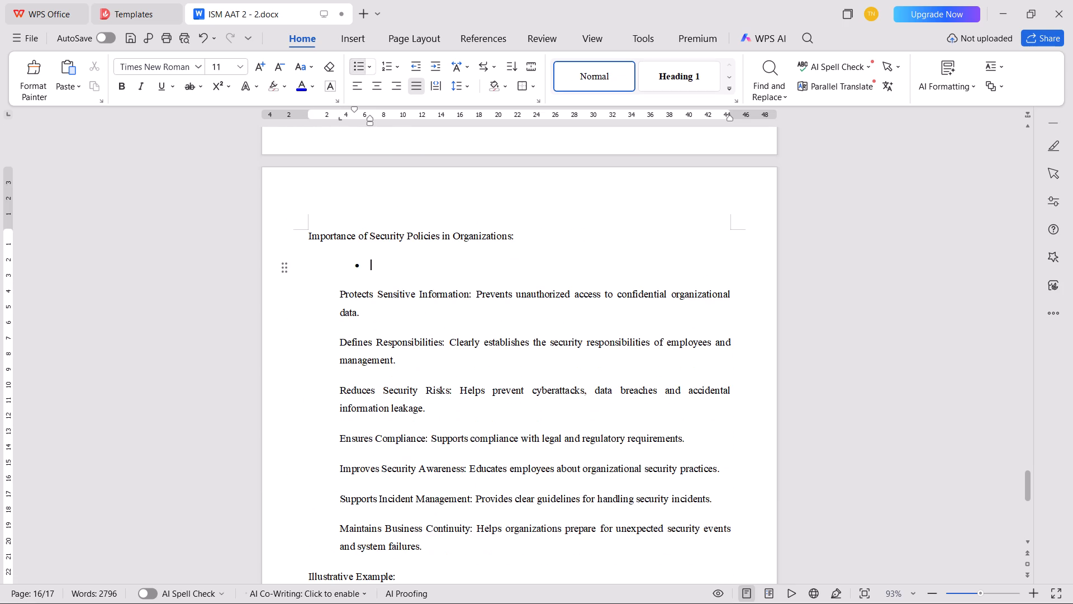
pyautogui.scroll(5, 413, 360)
pyautogui.press('BackSpace')
pyautogui.press('BackSpace')
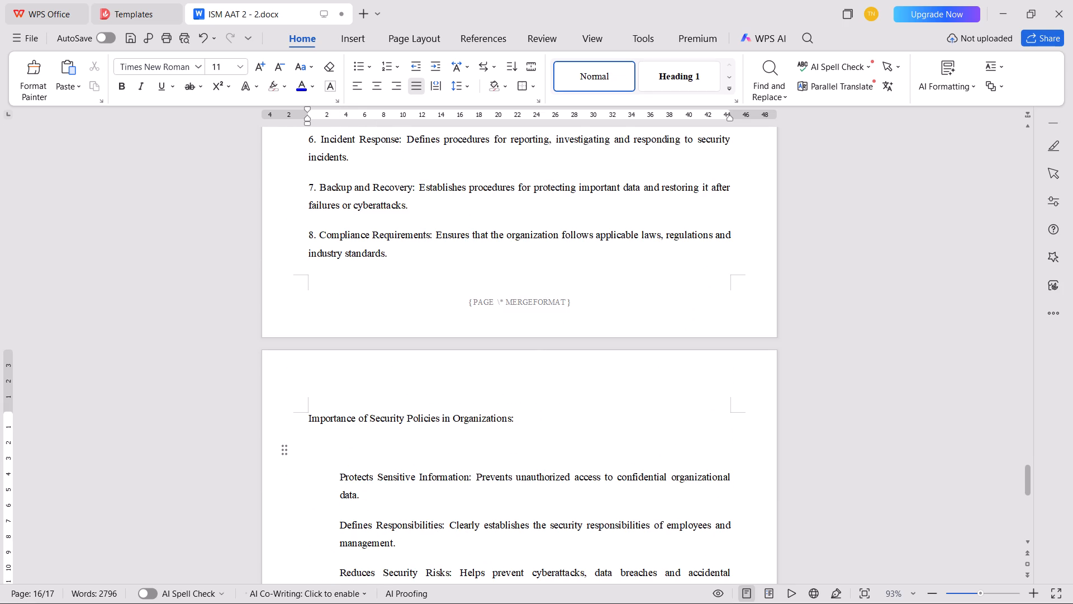
# Join the question 7 Introduction heading onto the ANS: line, separated by a space.
pyautogui.scroll(14, 397, 337)
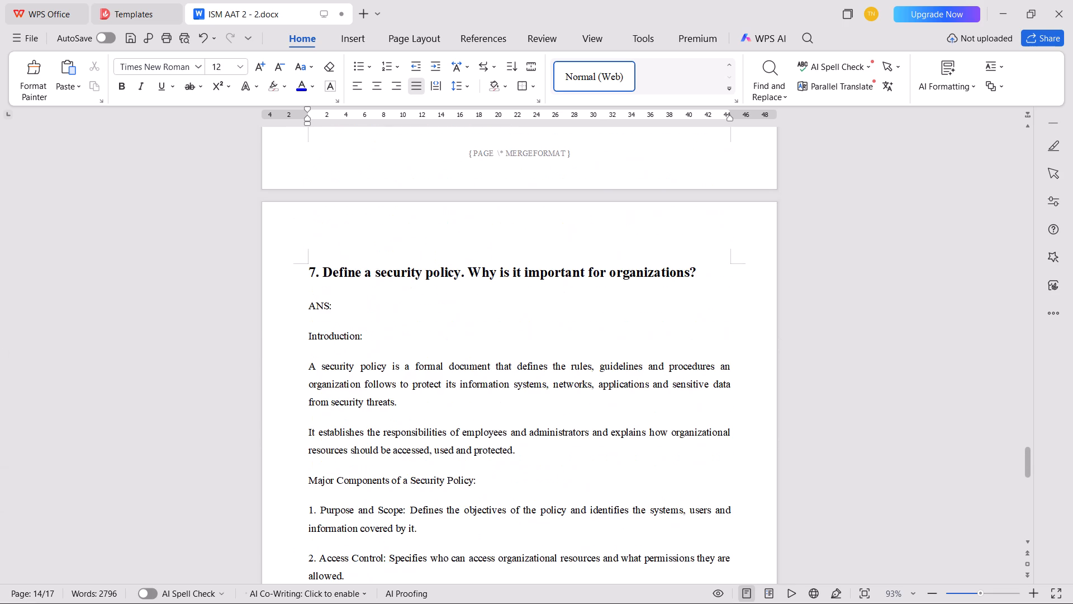
pyautogui.click(302, 339)
pyautogui.press('Left')
pyautogui.press('BackSpace')
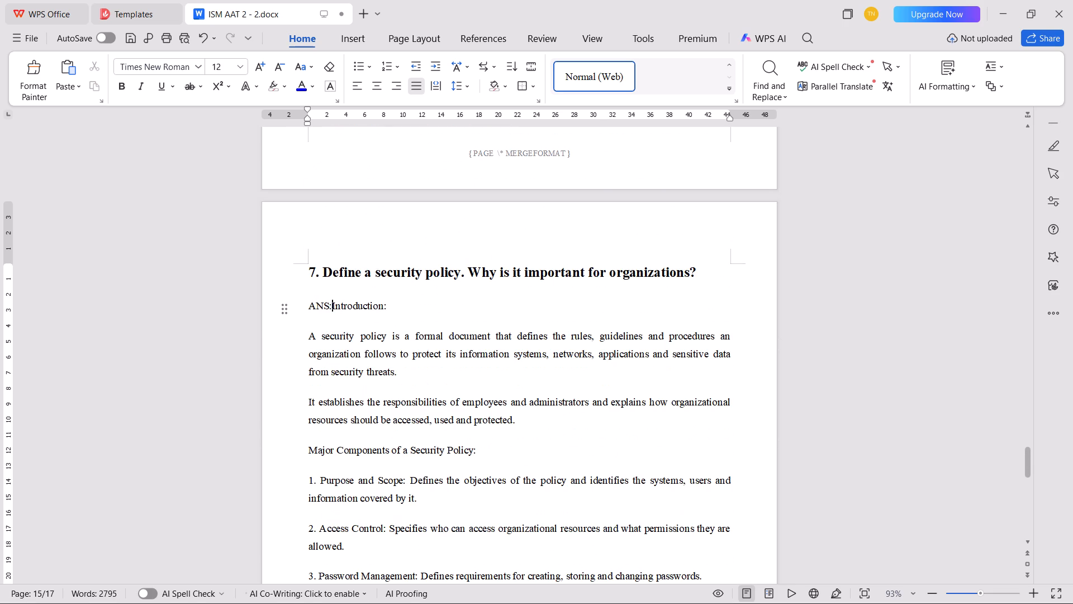
pyautogui.press('space')
# Reduce the question 7 heading's font size to 14.
pyautogui.click(278, 271)
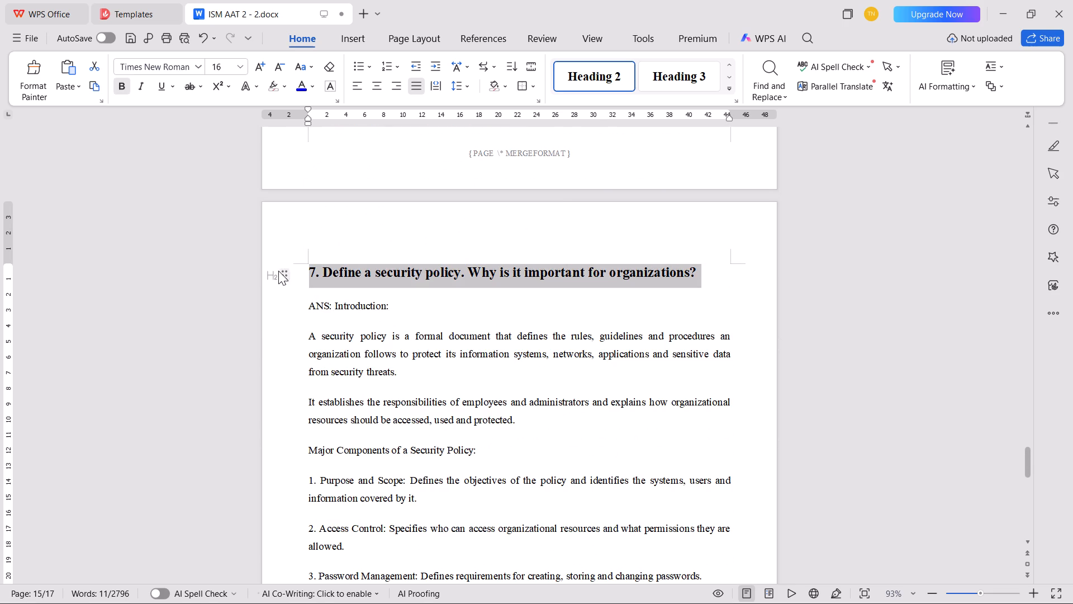
pyautogui.hotkey('ctrl', '[')
# Reduce the whole question 6 heading's font size to 14 and save the document.
pyautogui.scroll(9, 278, 271)
pyautogui.scroll(15, 278, 271)
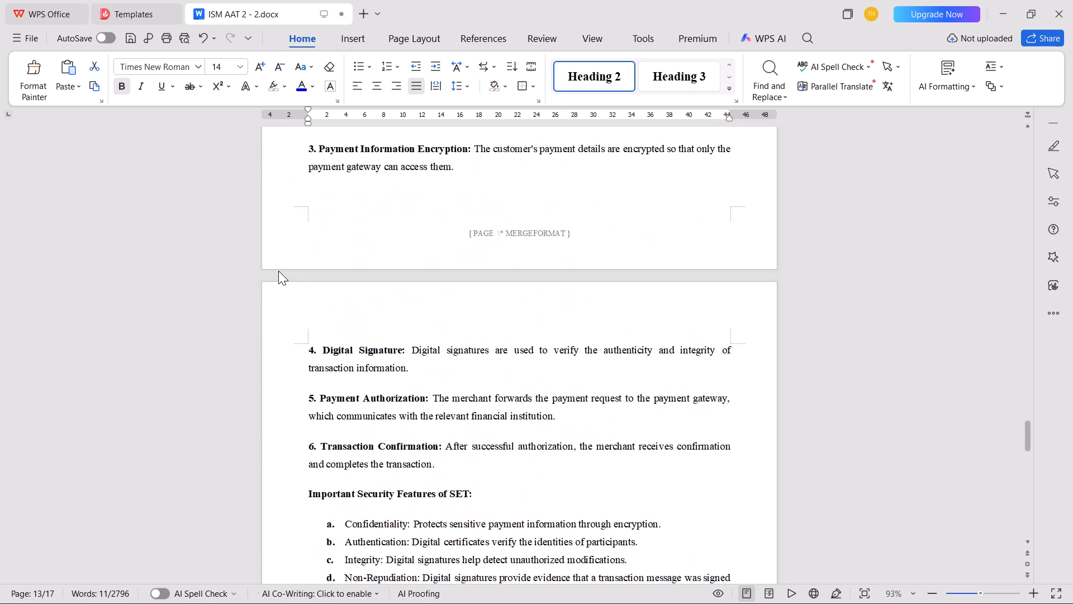
pyautogui.scroll(15, 278, 271)
pyautogui.click(271, 440)
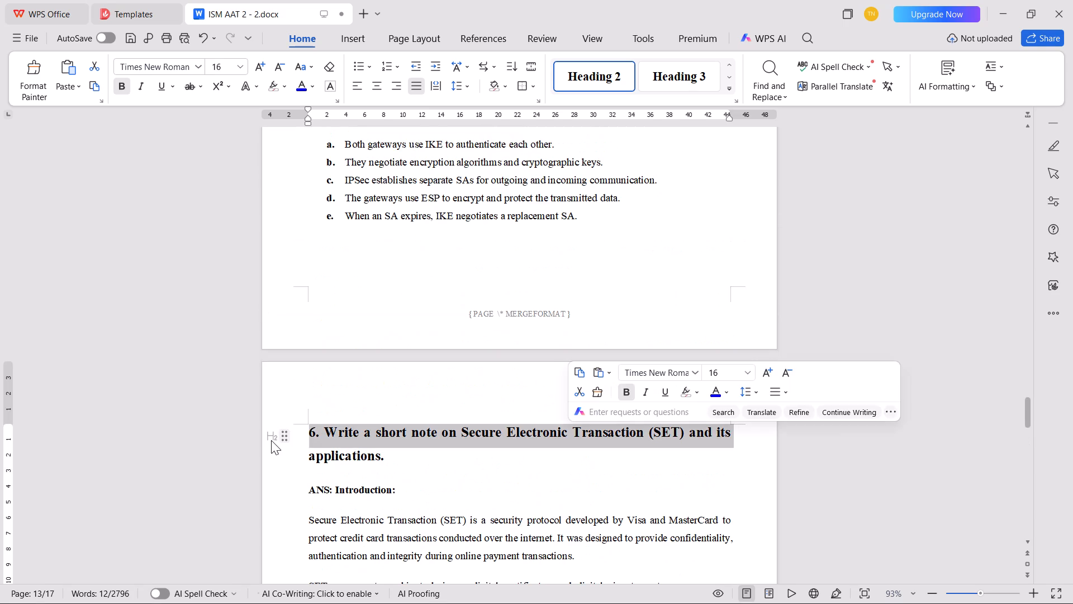
pyautogui.click(319, 441)
pyautogui.tripleClick(329, 437)
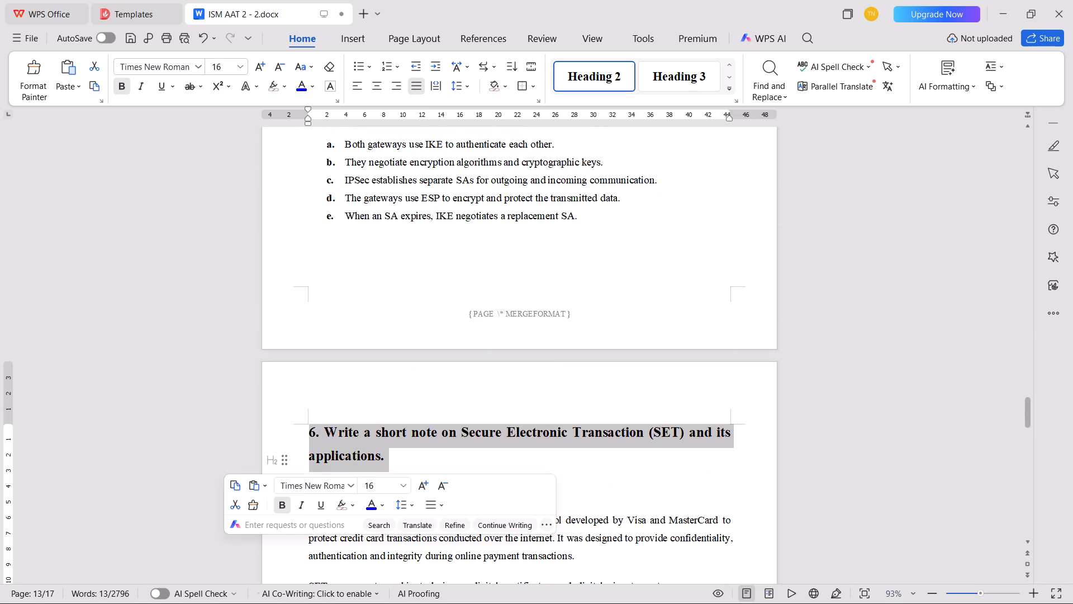
pyautogui.hotkey('ctrl', '[')
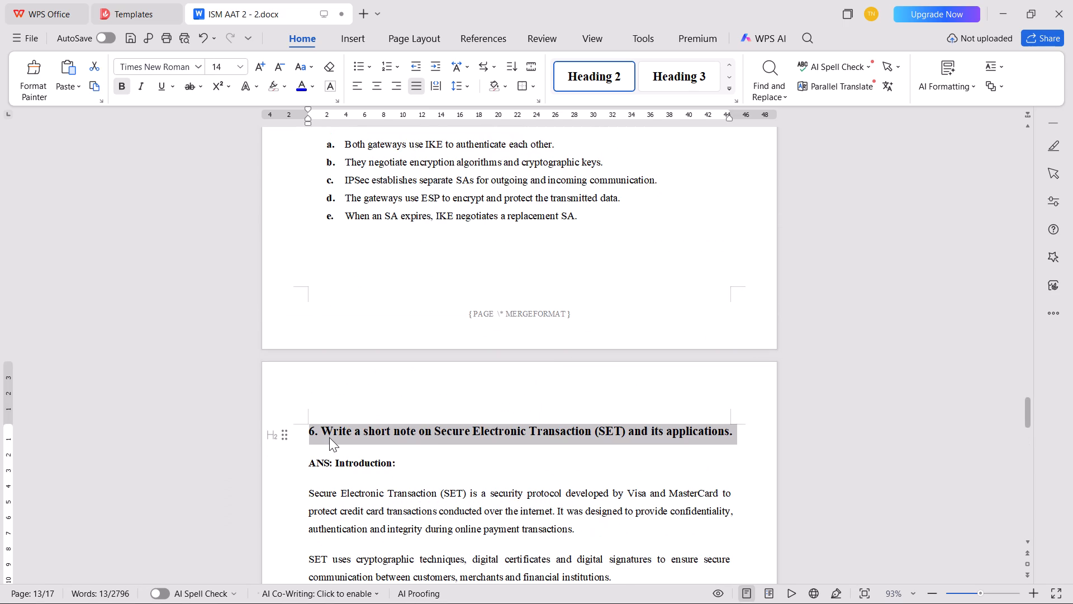
pyautogui.hotkey('ctrl', 's')
# Reduce the question 5 heading's font size to 14 and save the document.
pyautogui.scroll(20, 469, 410)
pyautogui.scroll(2, 469, 410)
pyautogui.scroll(-1, 477, 409)
pyautogui.scroll(4, 477, 409)
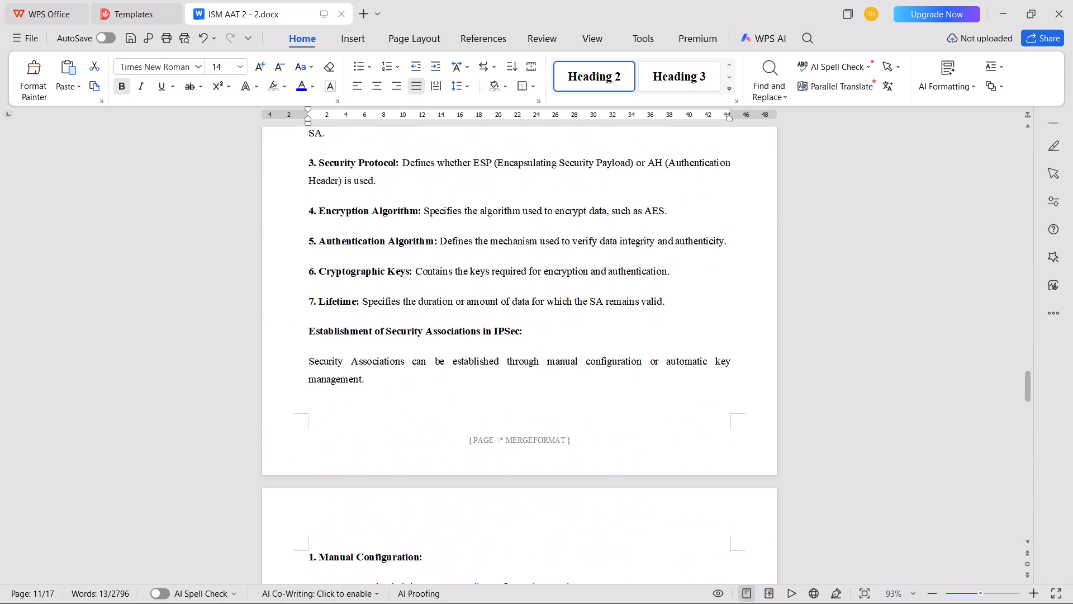
pyautogui.scroll(4, 477, 409)
pyautogui.scroll(-1, 477, 409)
pyautogui.scroll(10, 477, 409)
pyautogui.tripleClick(326, 323)
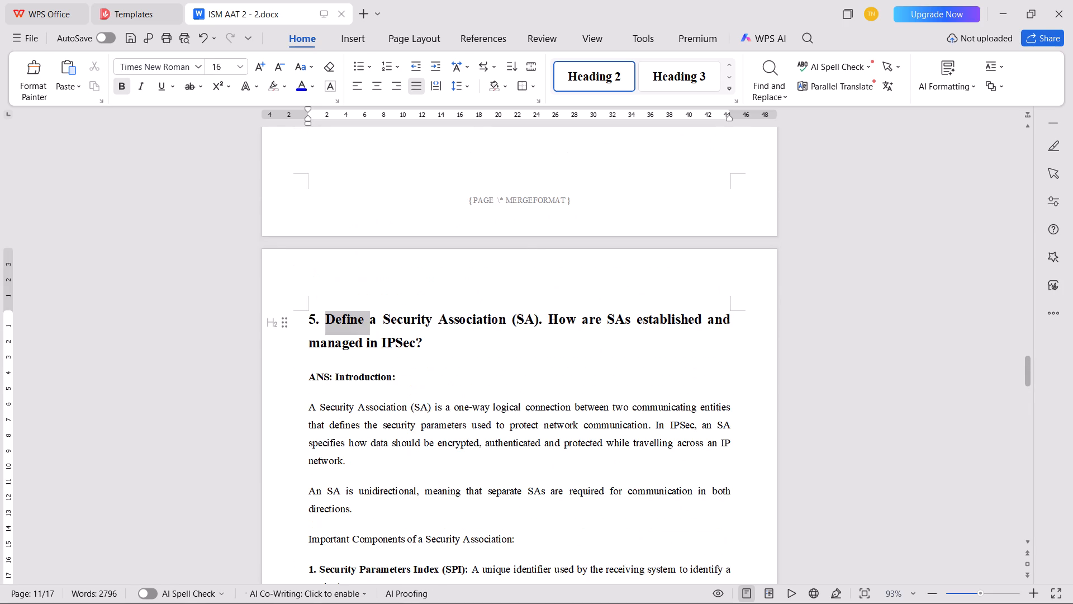
pyautogui.hotkey('ctrl', '[')
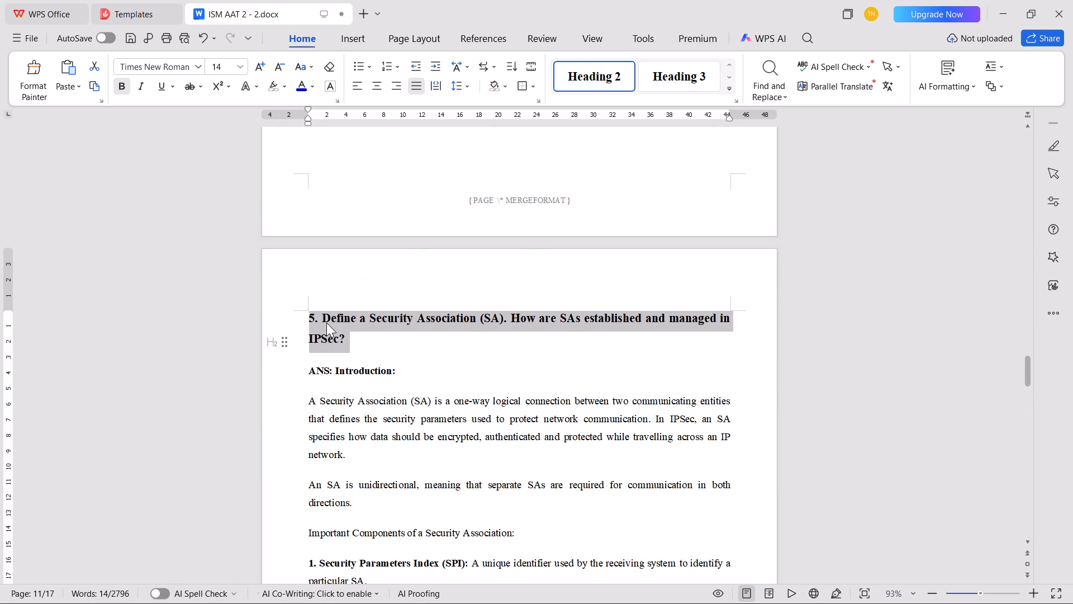
pyautogui.hotkey('ctrl', 's')
# Reduce the question 4 heading's font size to 14 and save the document.
pyautogui.scroll(20, 411, 290)
pyautogui.scroll(10, 411, 290)
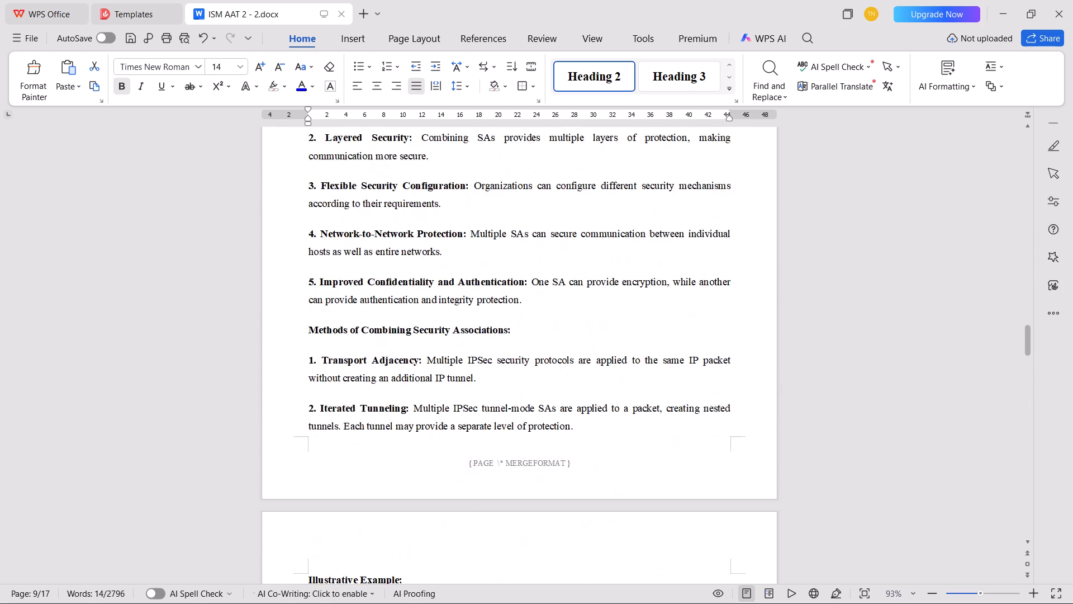
pyautogui.scroll(4, 413, 290)
pyautogui.scroll(-1, 413, 290)
pyautogui.scroll(8, 413, 290)
pyautogui.tripleClick(414, 295)
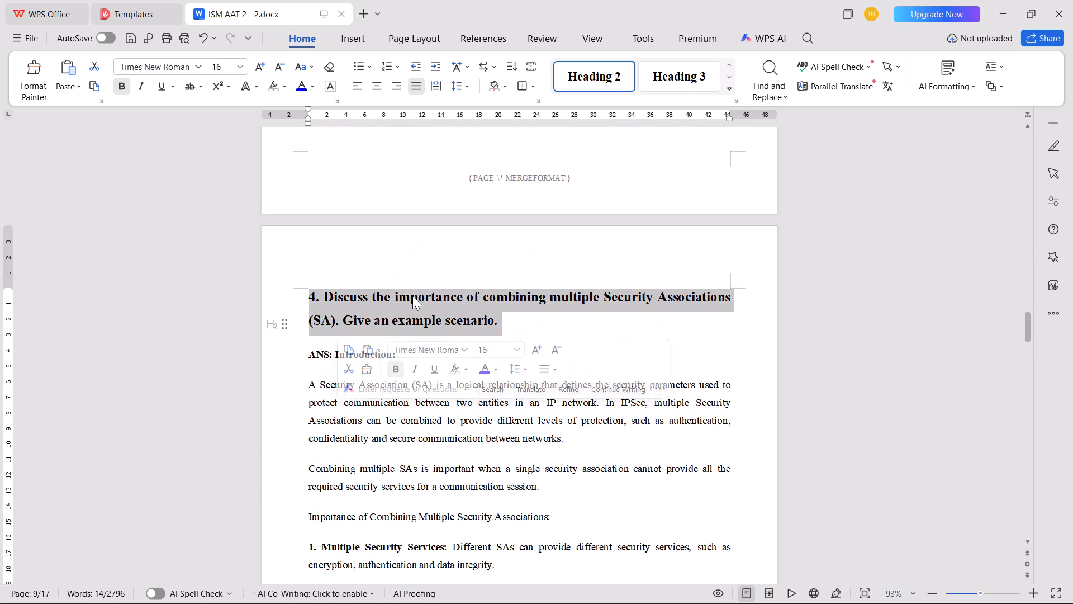
pyautogui.hotkey('ctrl', '[')
pyautogui.hotkey('ctrl', 's')
# Look back through the earlier answers, from question 4 up to the end-to-end encryption answer, to check their formatting.
pyautogui.scroll(11, 412, 296)
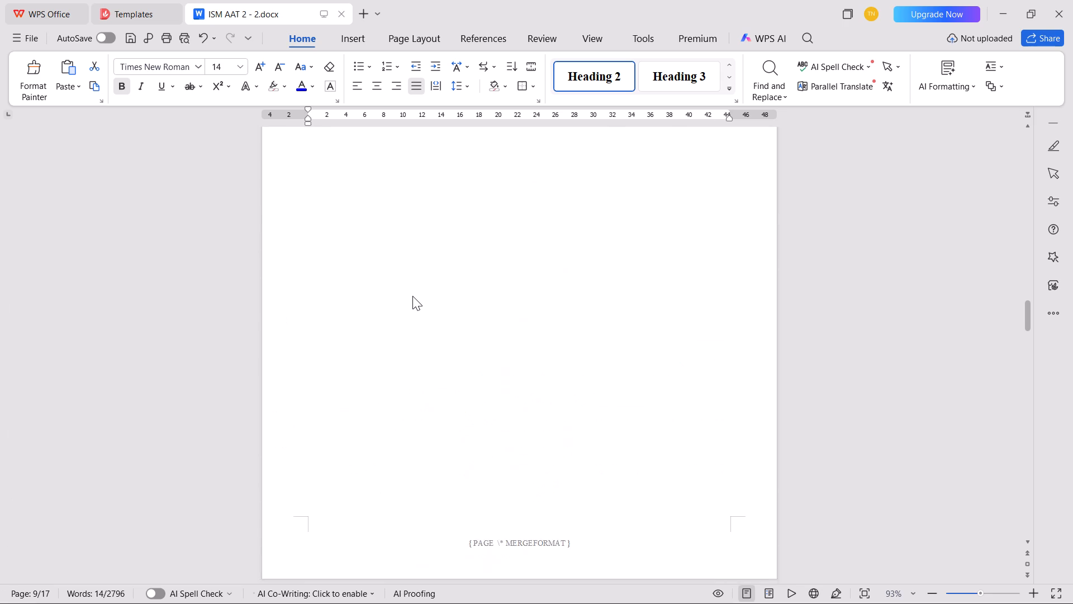
pyautogui.scroll(20, 412, 296)
pyautogui.scroll(13, 412, 296)
pyautogui.scroll(10, 412, 296)
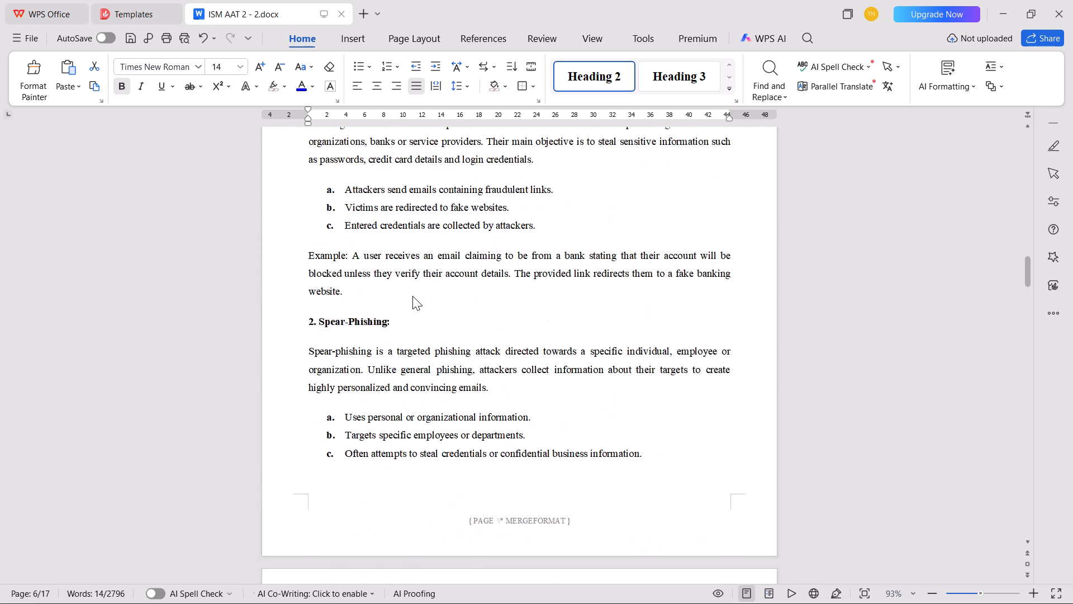
pyautogui.scroll(11, 412, 296)
pyautogui.scroll(14, 412, 296)
pyautogui.scroll(-2, 412, 296)
pyautogui.scroll(12, 412, 296)
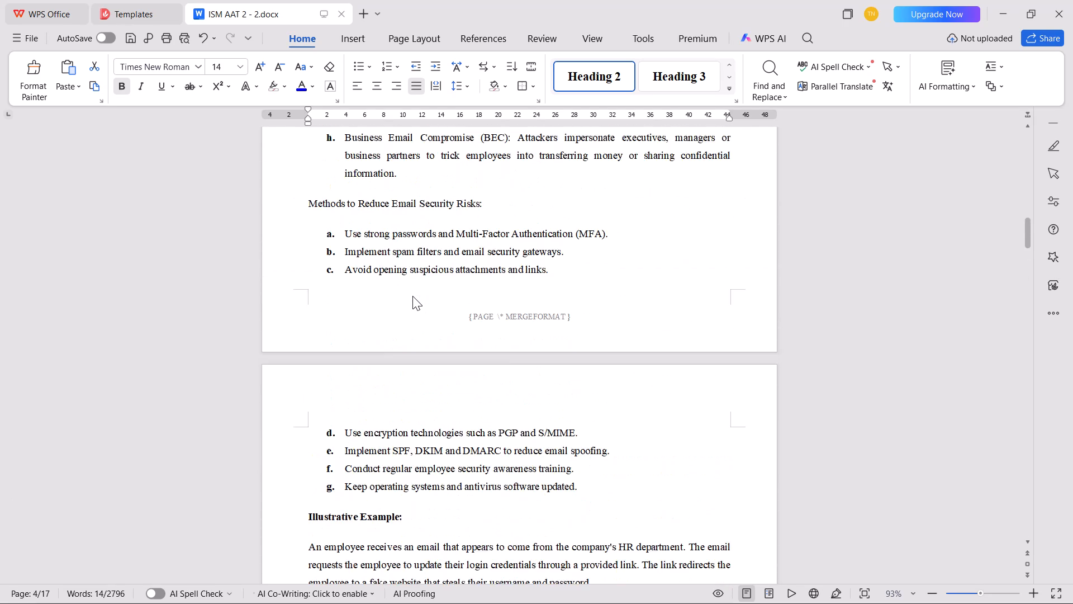
pyautogui.scroll(6, 412, 296)
pyautogui.scroll(-1, 412, 296)
pyautogui.scroll(9, 412, 296)
pyautogui.scroll(-2, 412, 296)
pyautogui.scroll(20, 412, 296)
pyautogui.scroll(-1, 412, 296)
pyautogui.scroll(11, 412, 296)
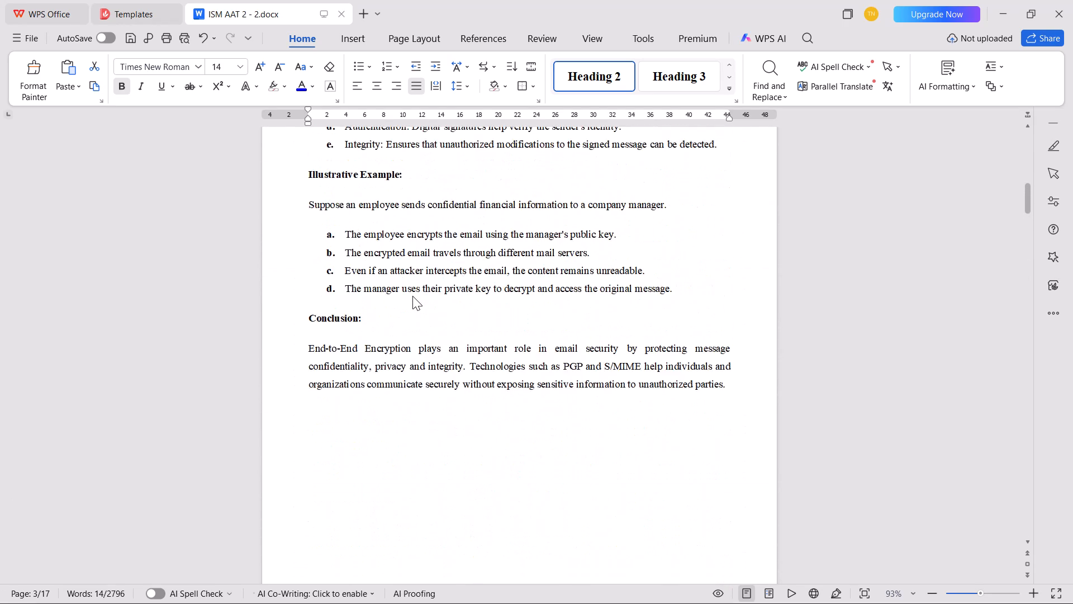
# Remove the empty paragraph at the very end of the document.
pyautogui.hotkey('ctrl', 'a')
pyautogui.press('Right')
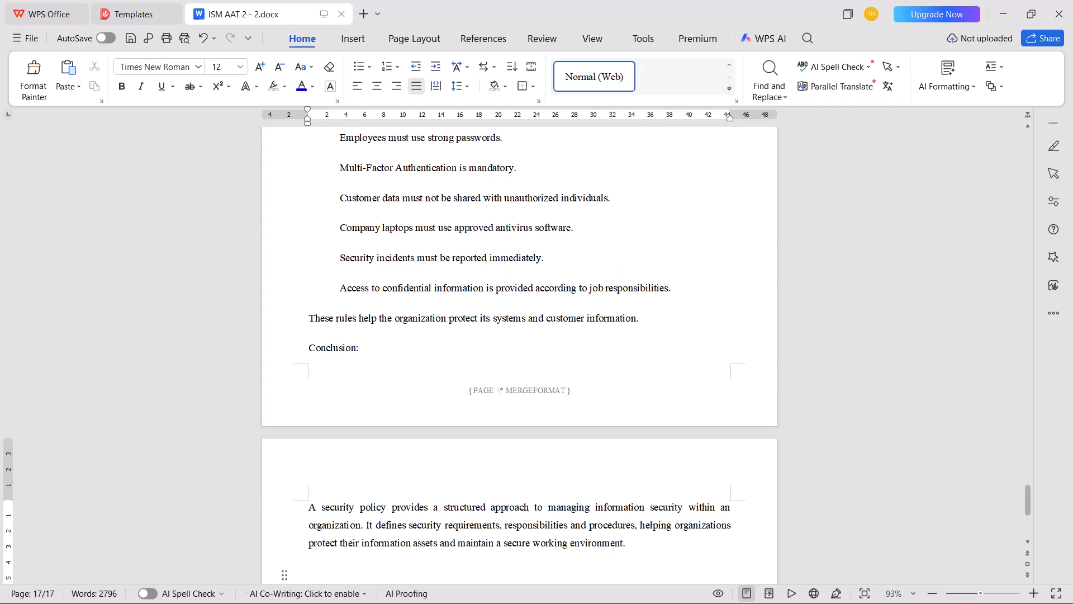
pyautogui.press('BackSpace')
# Bold the "Conclusion:" and "Illustrative Example:" subheadings in the security policy answer at the document's end.
pyautogui.scroll(5, 160, 363)
pyautogui.scroll(-1, 543, 463)
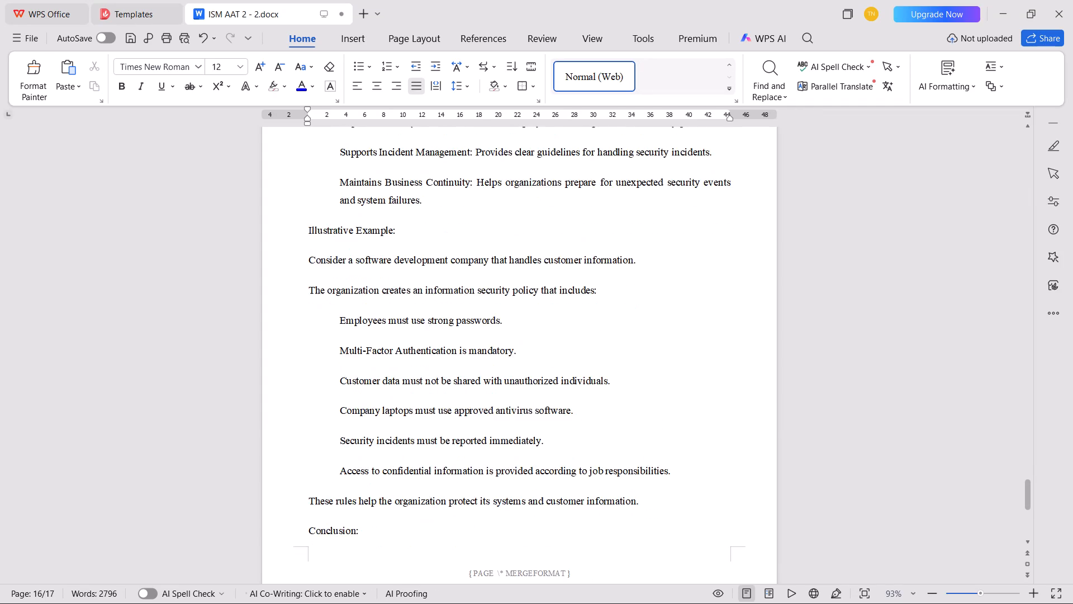
pyautogui.scroll(-1, 544, 461)
pyautogui.scroll(-7, 414, 406)
pyautogui.scroll(2, 428, 397)
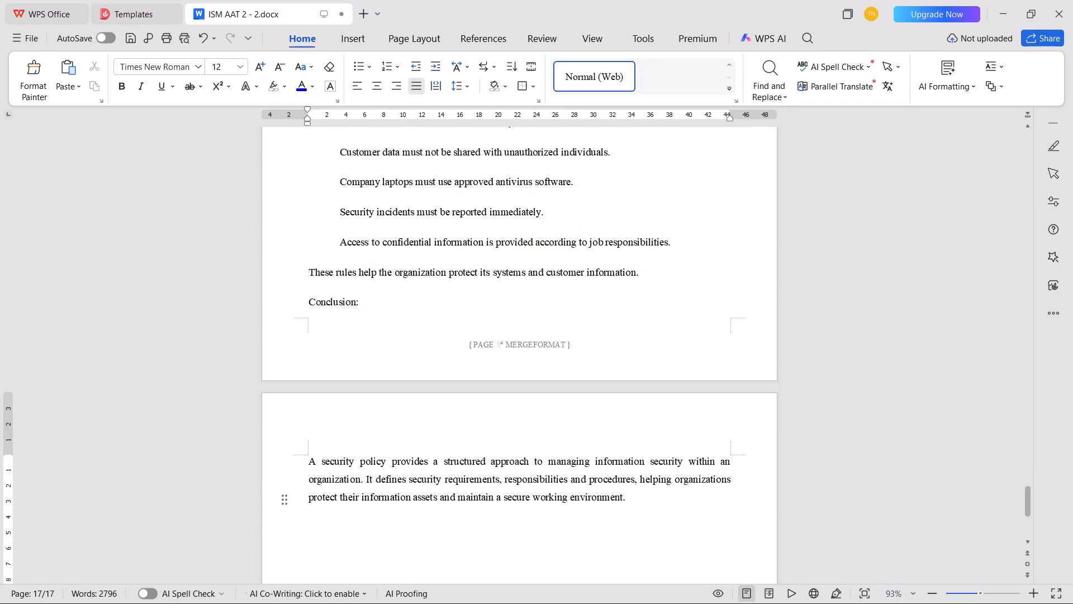
pyautogui.click(277, 300)
pyautogui.hotkey('ctrl', 'b')
pyautogui.scroll(2, 353, 195)
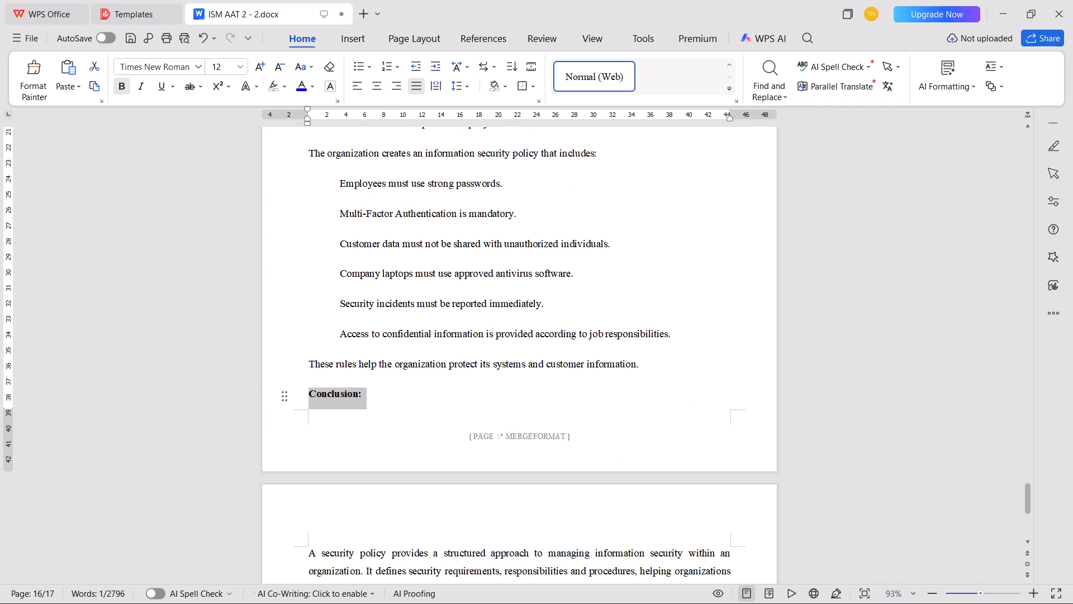
pyautogui.scroll(3, 296, 178)
pyautogui.click(278, 220)
pyautogui.click(273, 232)
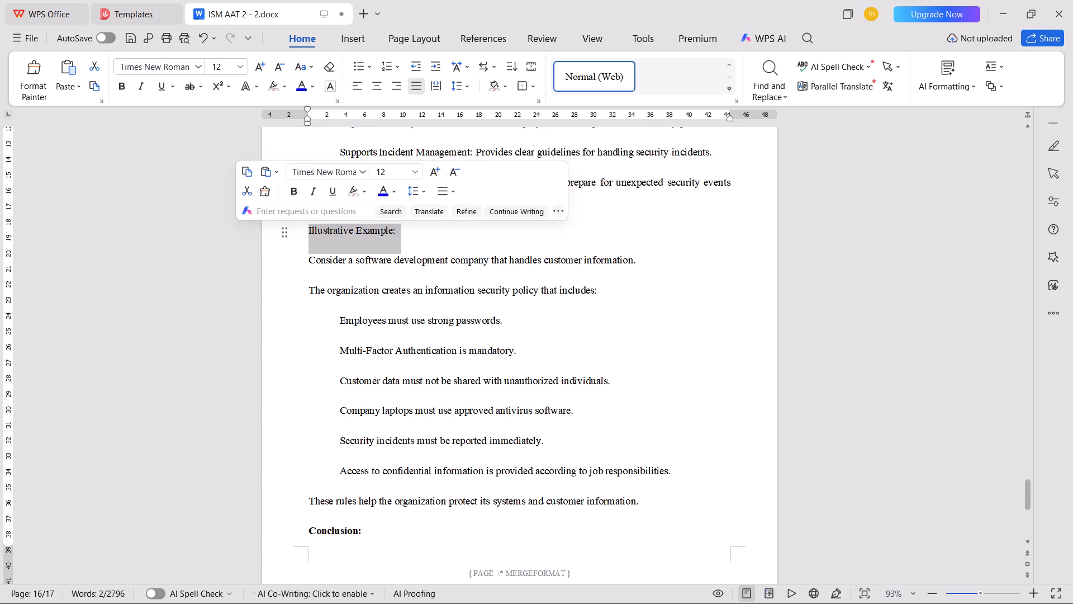
pyautogui.hotkey('ctrl', 'b')
# Turn the example's security policy rules, from strong passwords to confidential access, into an indented a., b., c. list with bold letters.
pyautogui.moveTo(697, 472); pyautogui.dragTo(339, 433)
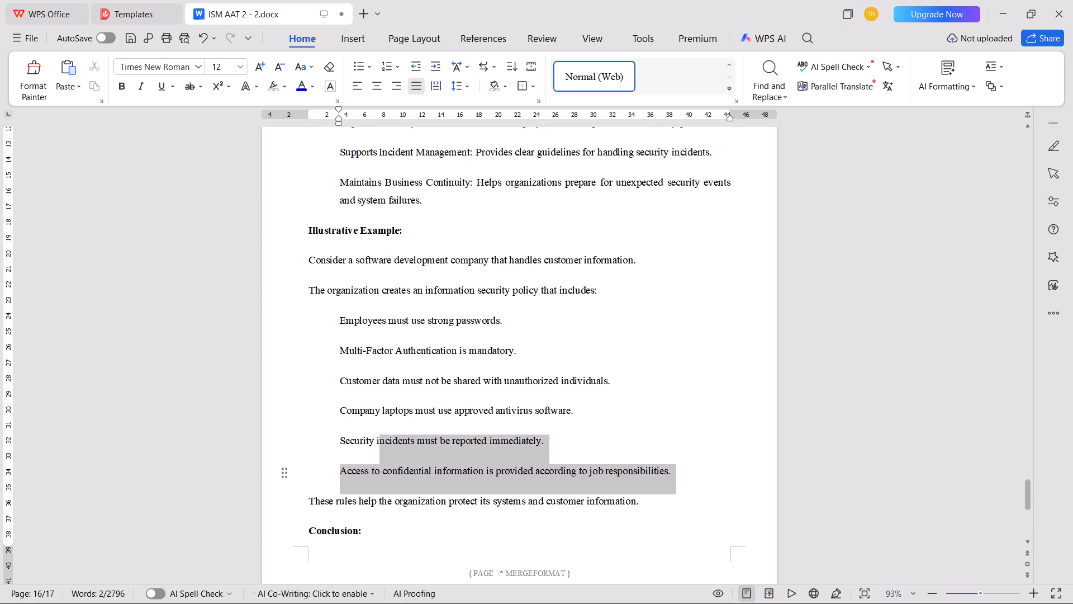
pyautogui.moveTo(339, 433); pyautogui.dragTo(317, 317)
pyautogui.click(398, 68)
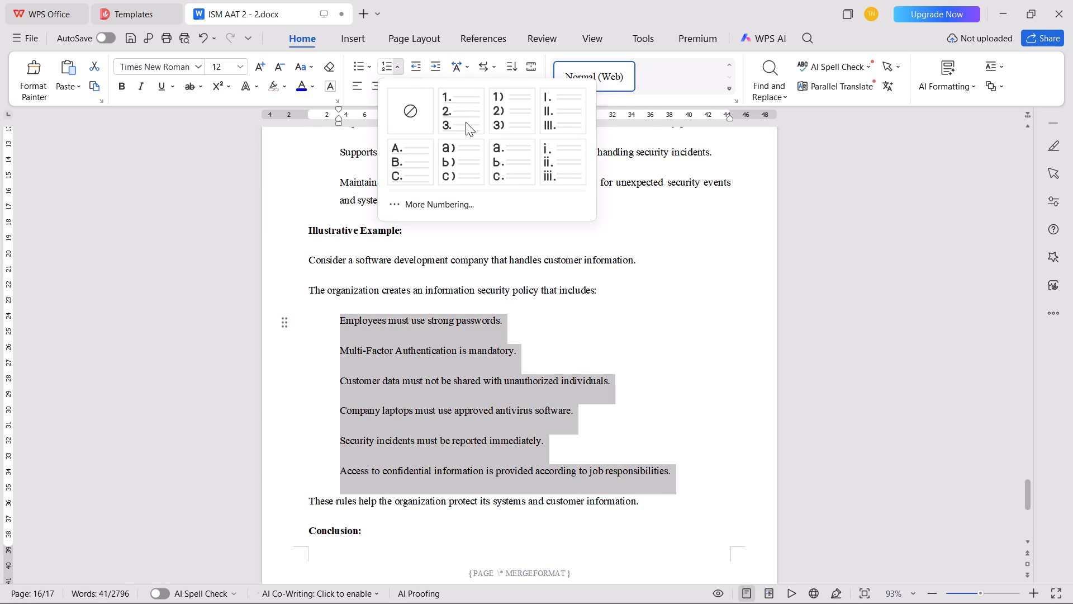
pyautogui.click(506, 168)
pyautogui.press('Tab')
pyautogui.click(315, 323)
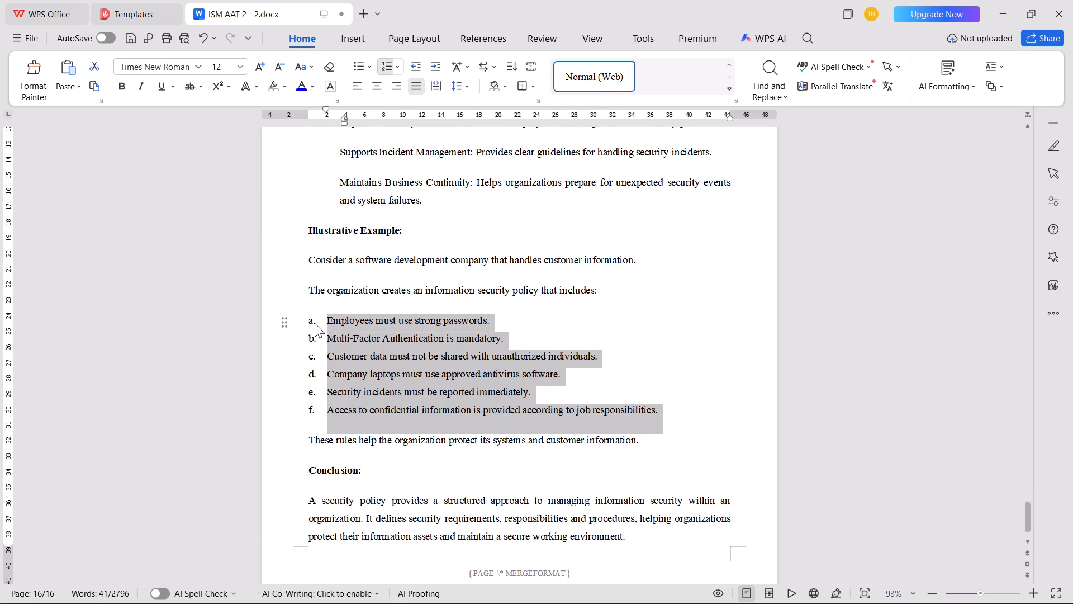
pyautogui.click(331, 324)
pyautogui.hotkey('ctrl', 'b')
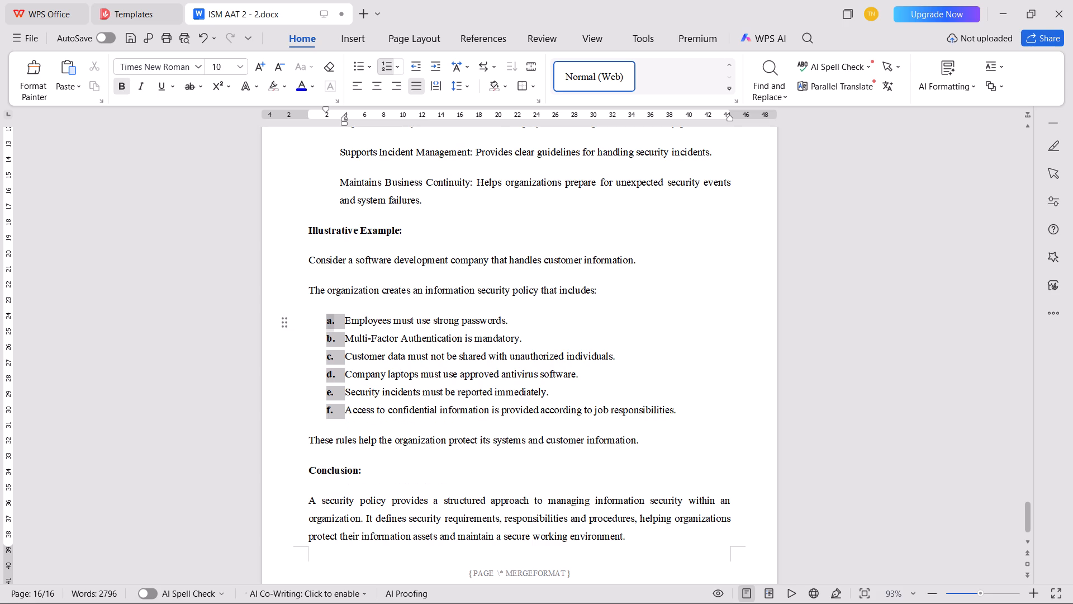
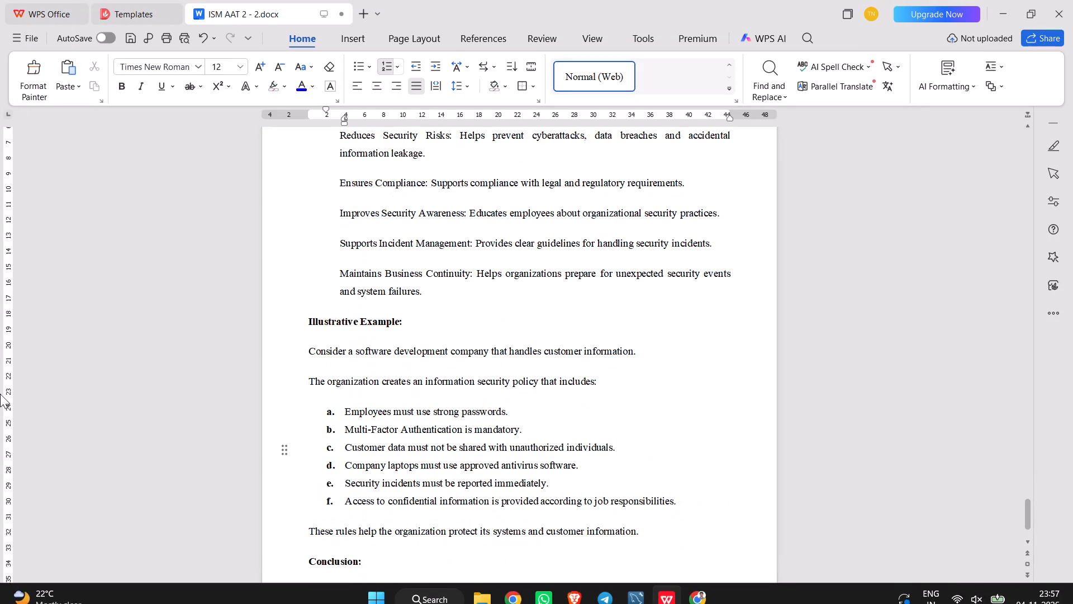
# Turn the seven importance points, from Protects Sensitive Information to Maintains Business Continuity, into an indented a., b., c. list with bold letters.
pyautogui.scroll(2, 0, 401)
pyautogui.scroll(2, 69, 334)
pyautogui.scroll(3, 430, 400)
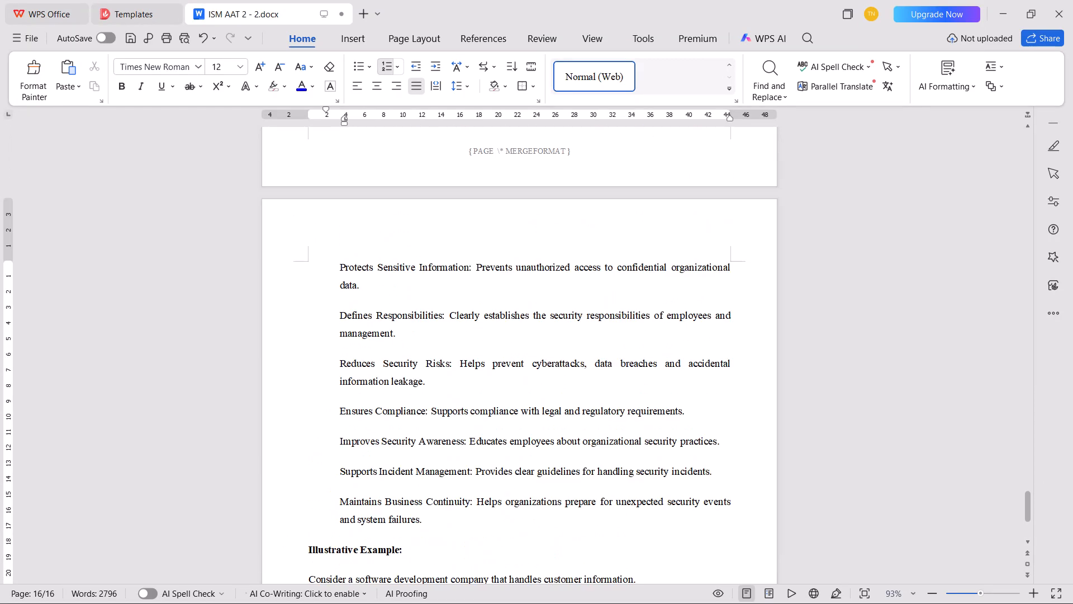
pyautogui.scroll(5, 435, 492)
pyautogui.scroll(-6, 434, 486)
pyautogui.moveTo(439, 482); pyautogui.dragTo(325, 375)
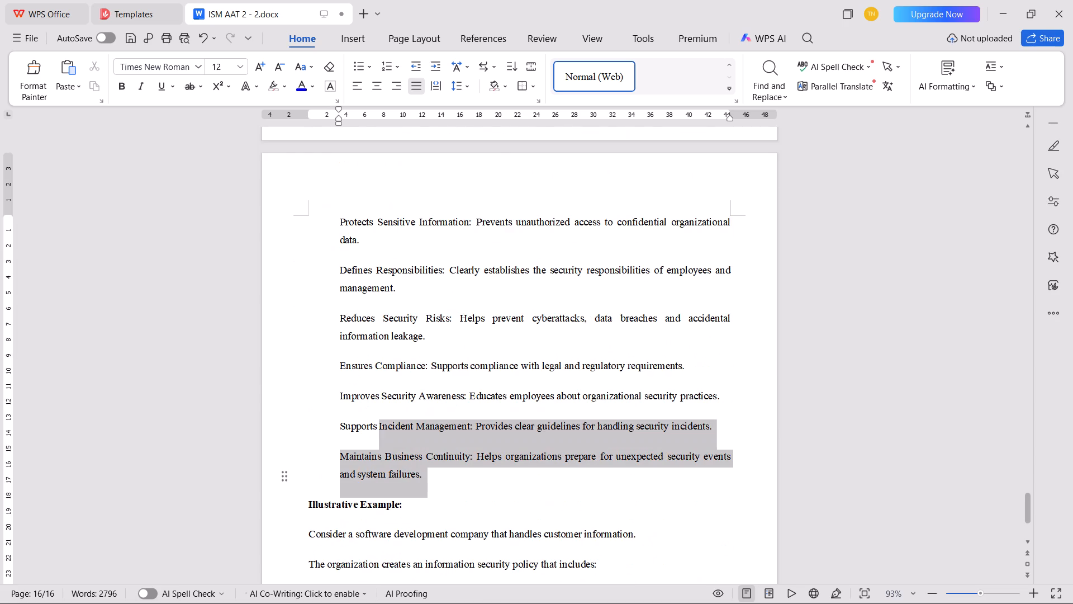
pyautogui.moveTo(325, 375); pyautogui.dragTo(327, 226)
pyautogui.click(398, 67)
pyautogui.click(509, 159)
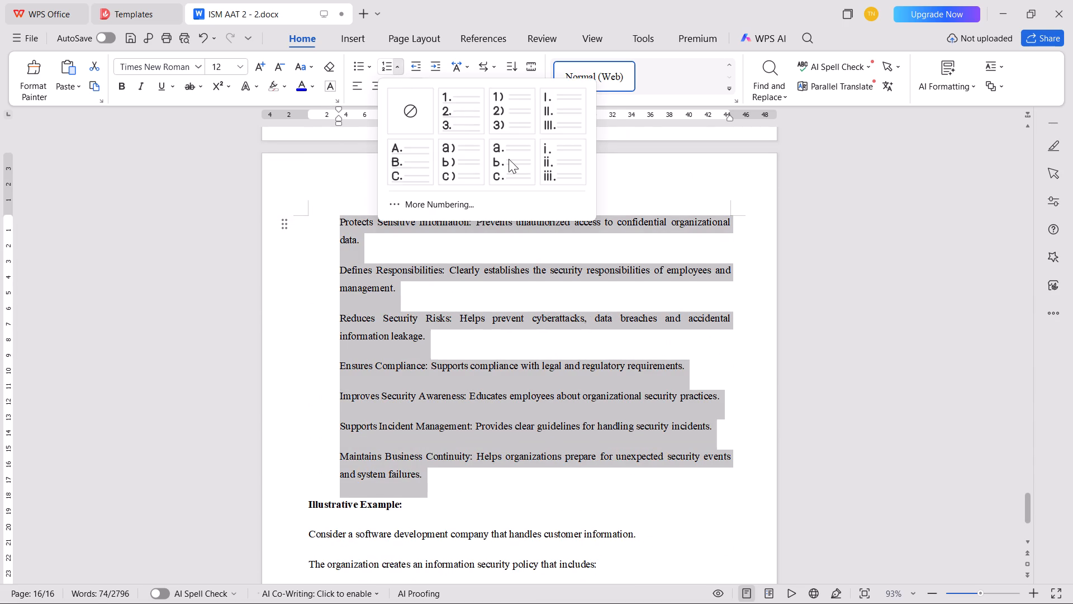
pyautogui.press('Tab')
pyautogui.click(333, 217)
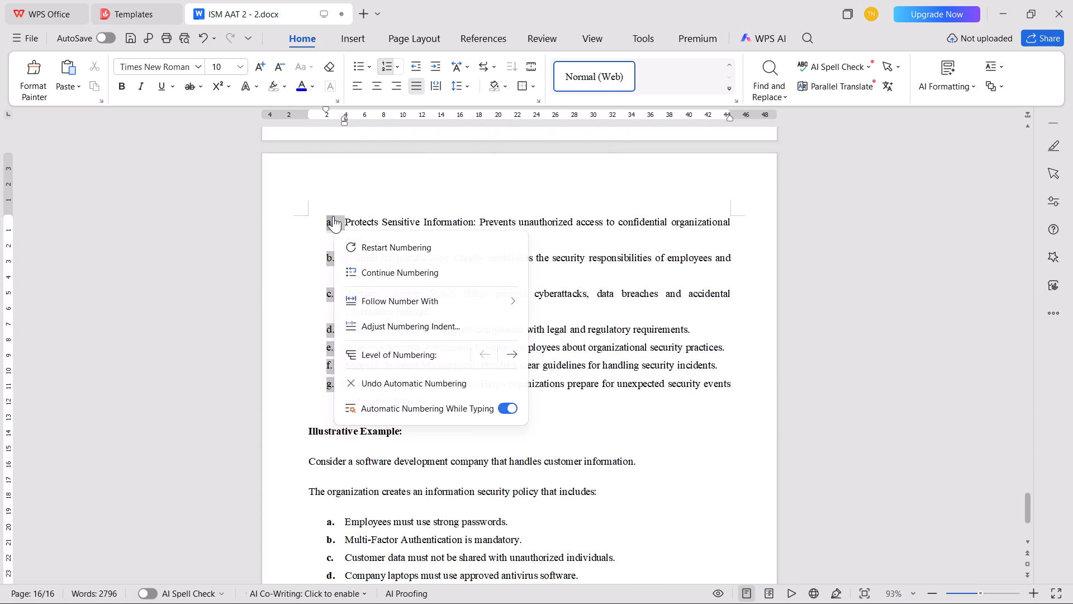
pyautogui.hotkey('ctrl', 'b')
# Bold the question 7 subheadings "Importance of Security Policies in Organizations:", "ANS: Introduction:" and "Major Components of a Security Policy:".
pyautogui.scroll(8, 435, 323)
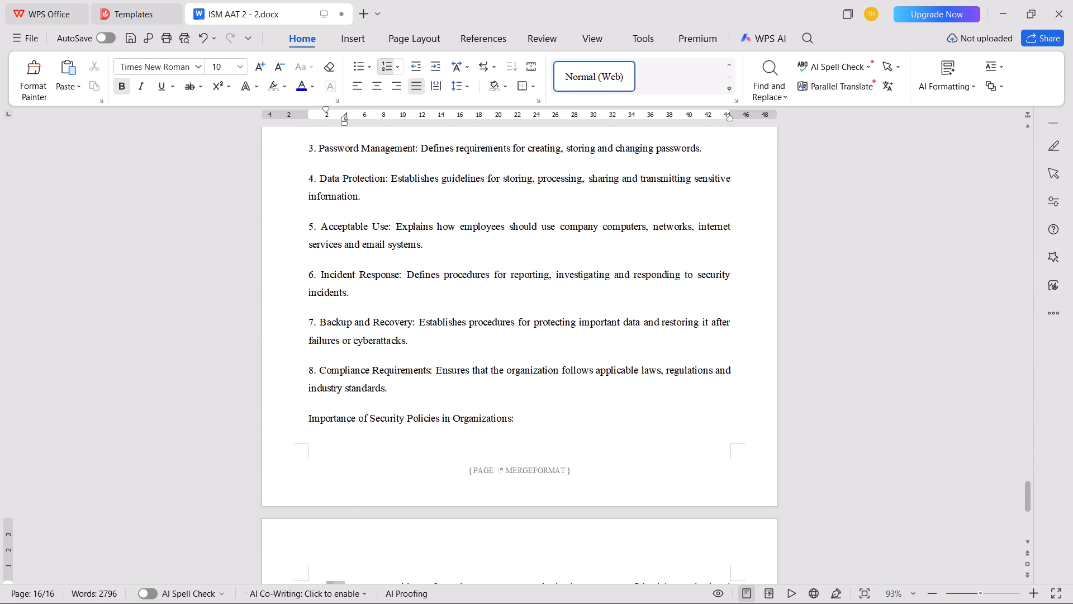
pyautogui.click(299, 414)
pyautogui.hotkey('ctrl', 'b')
pyautogui.scroll(4, 348, 394)
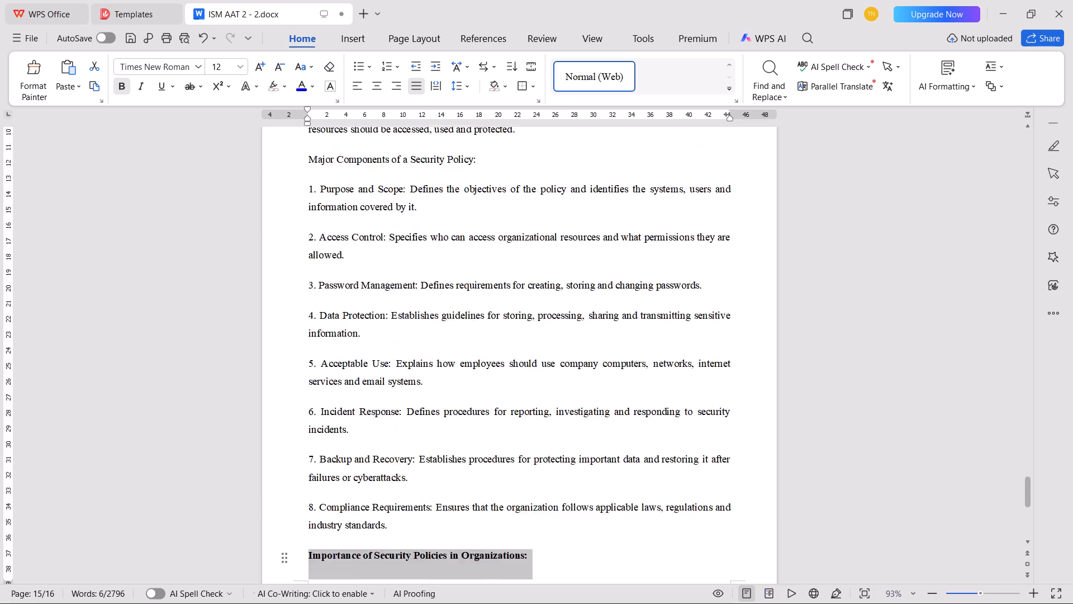
pyautogui.scroll(4, 316, 393)
pyautogui.click(288, 240)
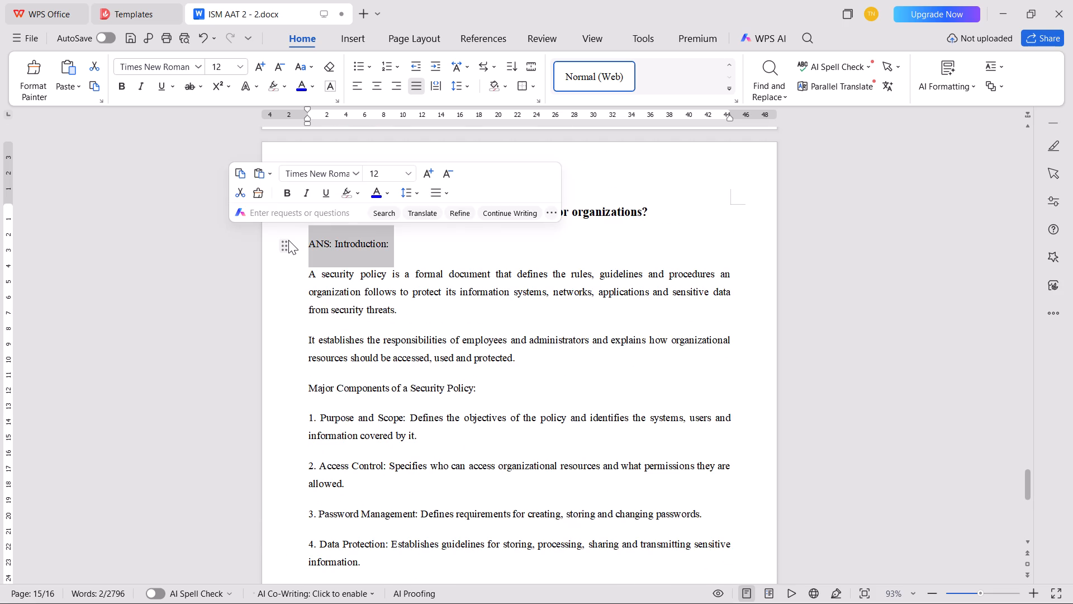
pyautogui.hotkey('ctrl', 'b')
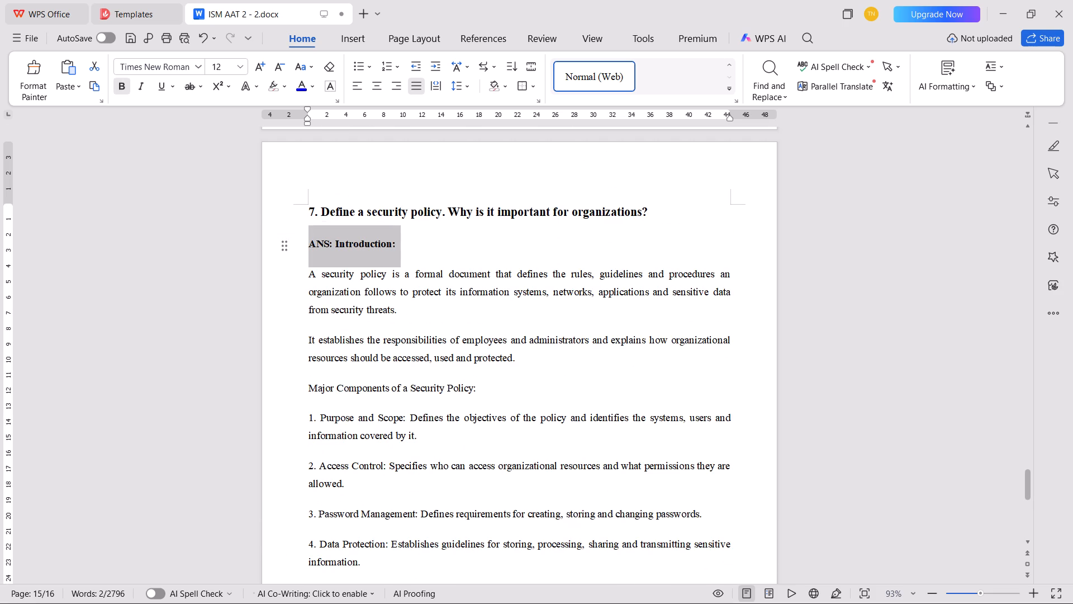
pyautogui.click(290, 388)
pyautogui.hotkey('ctrl', 'b')
# Bold the numbered labels of components 1 to 4: Purpose and Scope, Access Control, Password Management and Data Protection.
pyautogui.moveTo(306, 417); pyautogui.dragTo(308, 417)
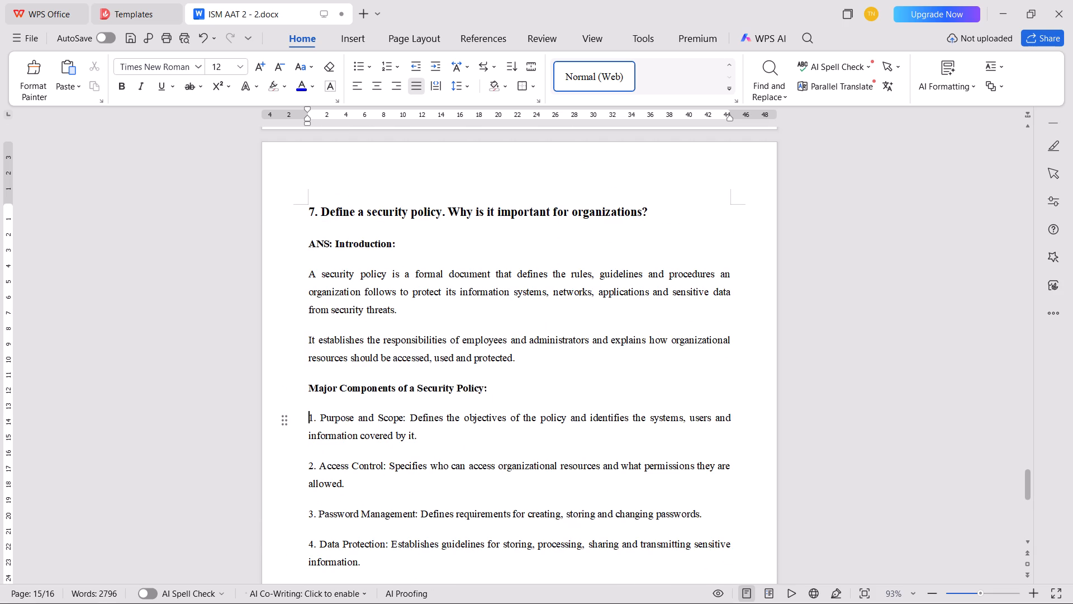
pyautogui.moveTo(308, 417); pyautogui.dragTo(407, 418)
pyautogui.keyDown('ctrl'); pyautogui.moveTo(302, 467); pyautogui.dragTo(345, 468); pyautogui.keyUp('ctrl')
pyautogui.keyDown('ctrl'); pyautogui.click(345, 468); pyautogui.keyUp('ctrl')
pyautogui.keyDown('ctrl'); pyautogui.moveTo(306, 463); pyautogui.dragTo(353, 466); pyautogui.keyUp('ctrl')
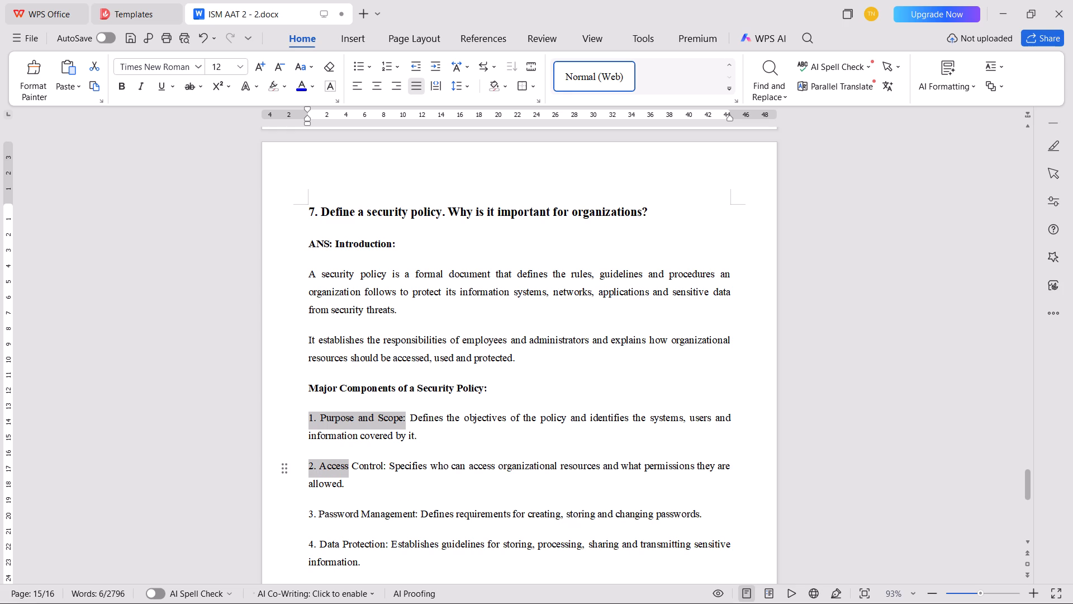
pyautogui.keyDown('ctrl'); pyautogui.moveTo(353, 466); pyautogui.dragTo(387, 467); pyautogui.keyUp('ctrl')
pyautogui.keyDown('ctrl'); pyautogui.moveTo(306, 512); pyautogui.dragTo(334, 512); pyautogui.keyUp('ctrl')
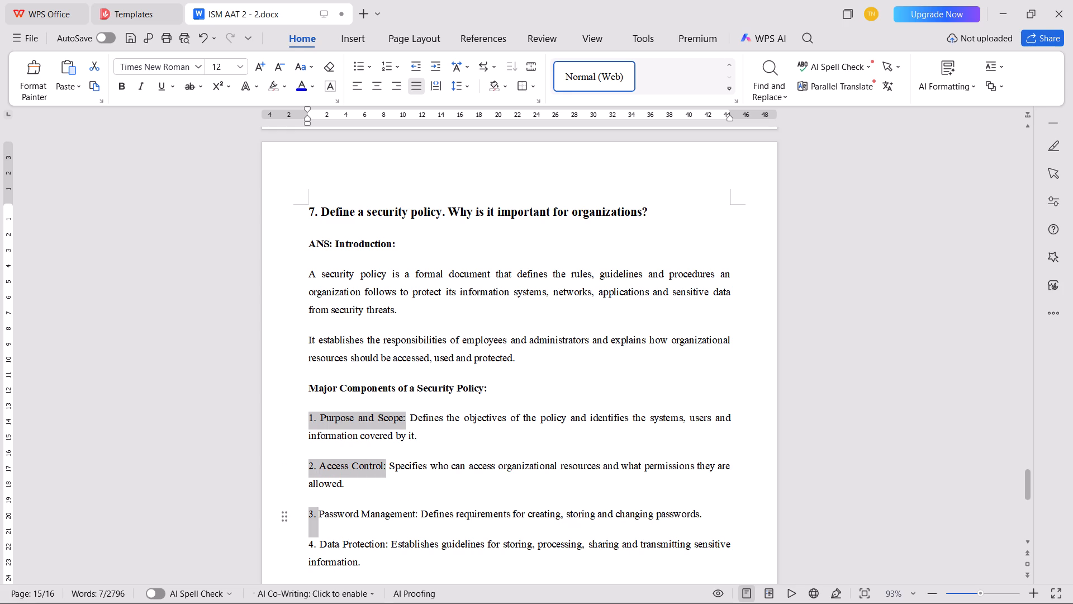
pyautogui.keyDown('ctrl'); pyautogui.moveTo(334, 512); pyautogui.dragTo(422, 514); pyautogui.keyUp('ctrl')
pyautogui.keyDown('ctrl'); pyautogui.moveTo(310, 543); pyautogui.dragTo(390, 546); pyautogui.keyUp('ctrl')
pyautogui.hotkey('ctrl', 'b')
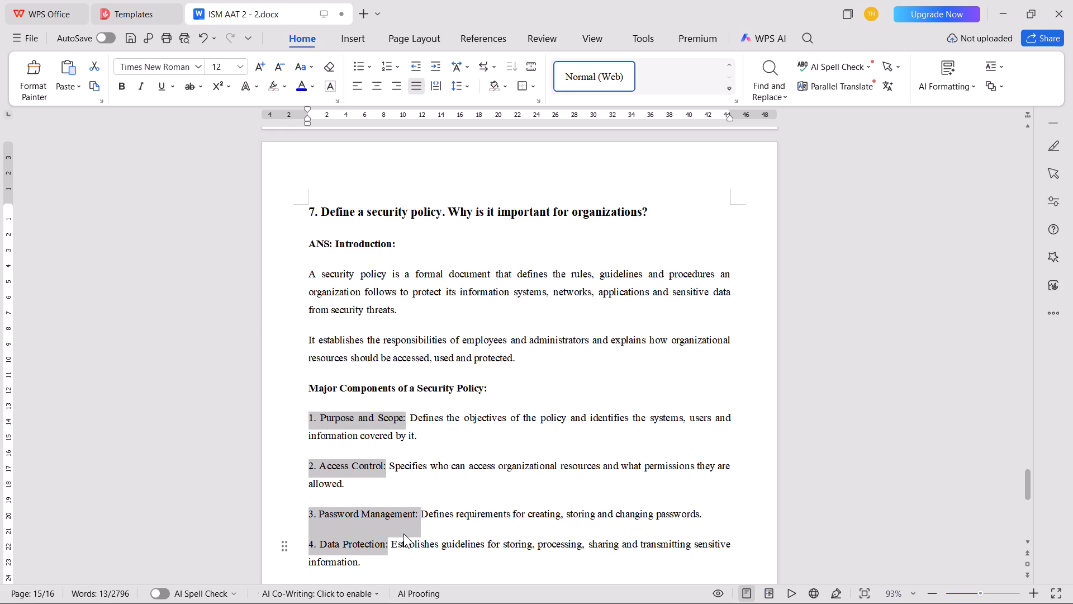
# Bold the numbered labels "5. Acceptable Use:" and "6. Incident Response:" in the major components of a security policy.
pyautogui.scroll(-5, 403, 394)
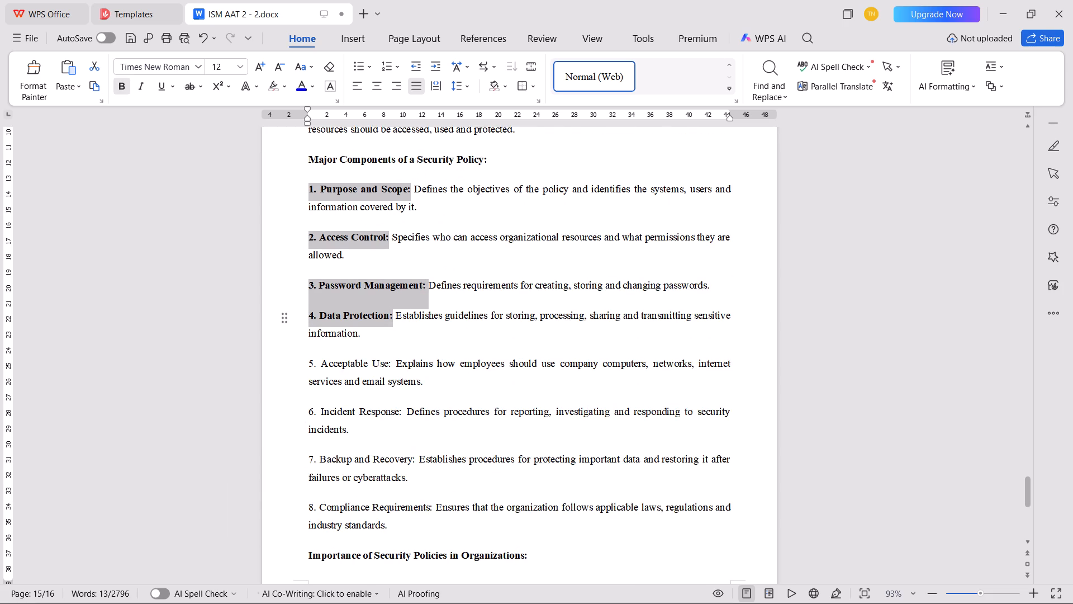
pyautogui.keyDown('ctrl'); pyautogui.moveTo(306, 364); pyautogui.dragTo(391, 367); pyautogui.keyUp('ctrl')
pyautogui.click(391, 367)
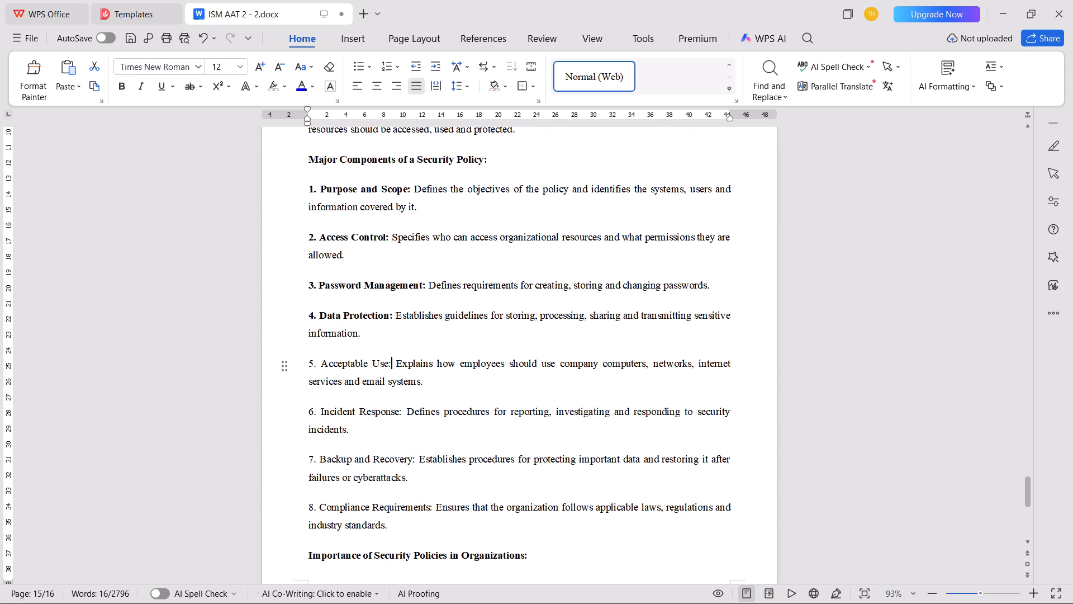
pyautogui.moveTo(303, 366); pyautogui.dragTo(399, 368)
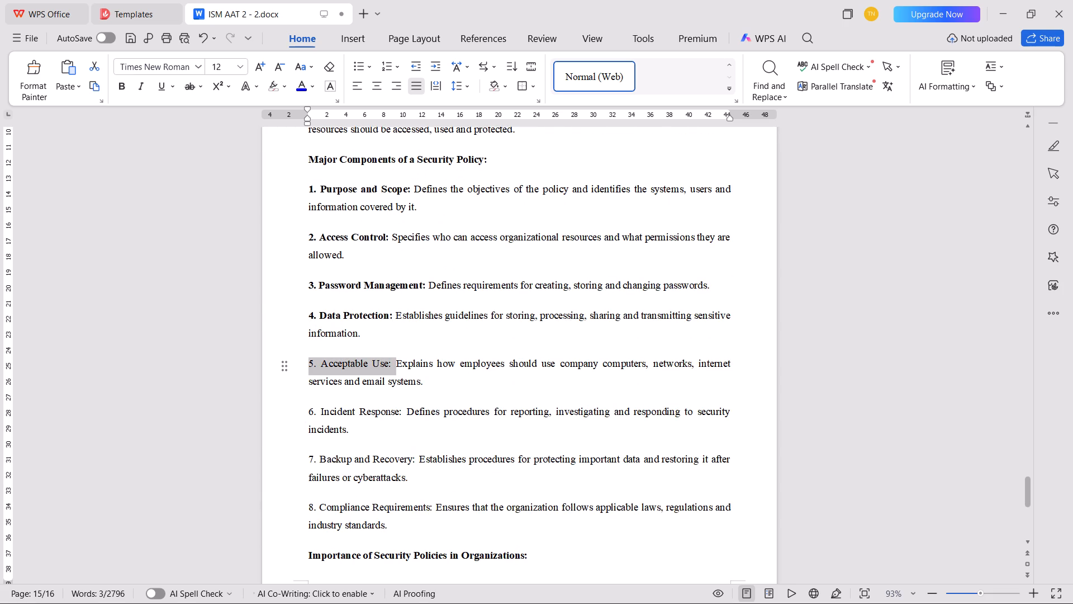
pyautogui.moveTo(399, 368); pyautogui.dragTo(398, 368)
pyautogui.keyDown('ctrl'); pyautogui.moveTo(305, 413); pyautogui.dragTo(401, 413); pyautogui.keyUp('ctrl')
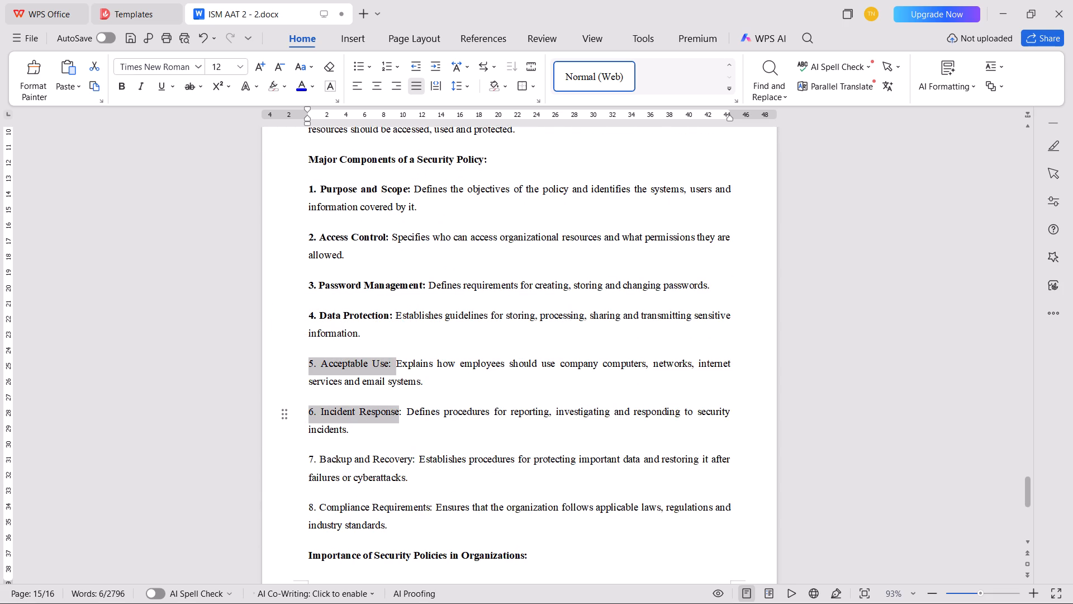
# Bold the labels of security policy components 5 to 8, from "Acceptable Use:" to "Compliance Requirements:", and save the document.
pyautogui.keyDown('ctrl'); pyautogui.moveTo(401, 413); pyautogui.dragTo(402, 413); pyautogui.keyUp('ctrl')
pyautogui.keyDown('ctrl'); pyautogui.moveTo(307, 461); pyautogui.dragTo(409, 461); pyautogui.keyUp('ctrl')
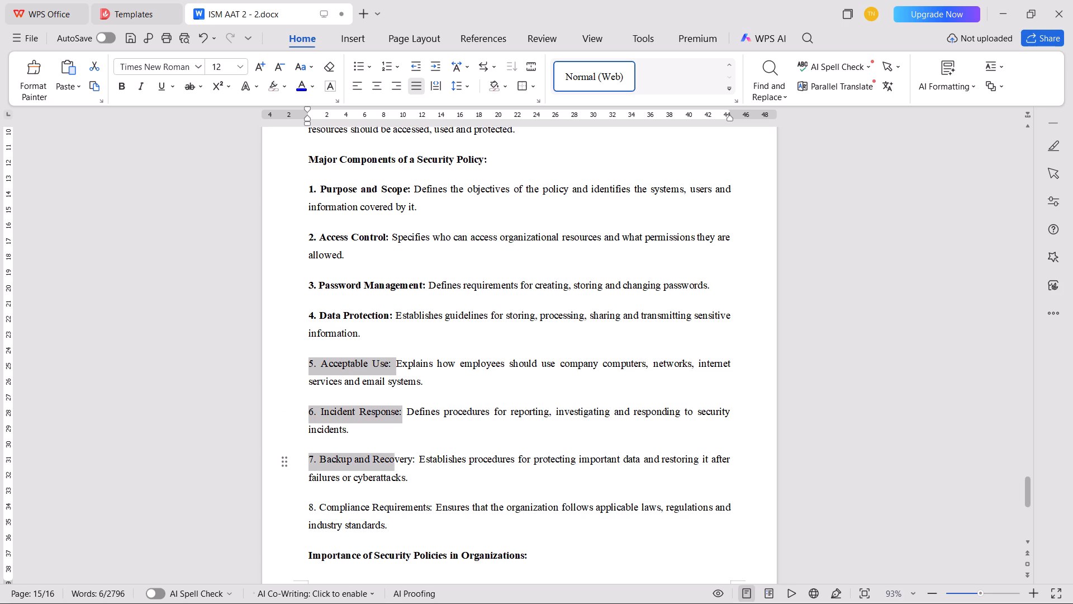
pyautogui.keyDown('ctrl'); pyautogui.moveTo(409, 461); pyautogui.dragTo(420, 461); pyautogui.keyUp('ctrl')
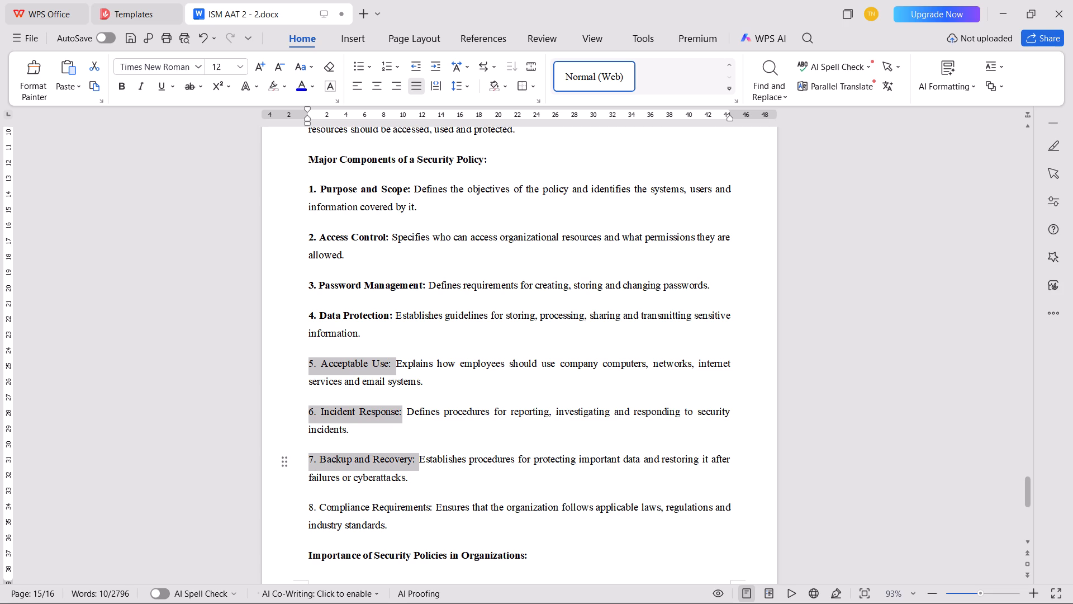
pyautogui.keyDown('ctrl'); pyautogui.moveTo(306, 509); pyautogui.dragTo(439, 508); pyautogui.keyUp('ctrl')
pyautogui.hotkey('ctrl', 'b')
pyautogui.hotkey('ctrl', 's')
# Set the font size of the labels of security policy components 5 to 8 to 12 and save the document.
pyautogui.scroll(7, 426, 455)
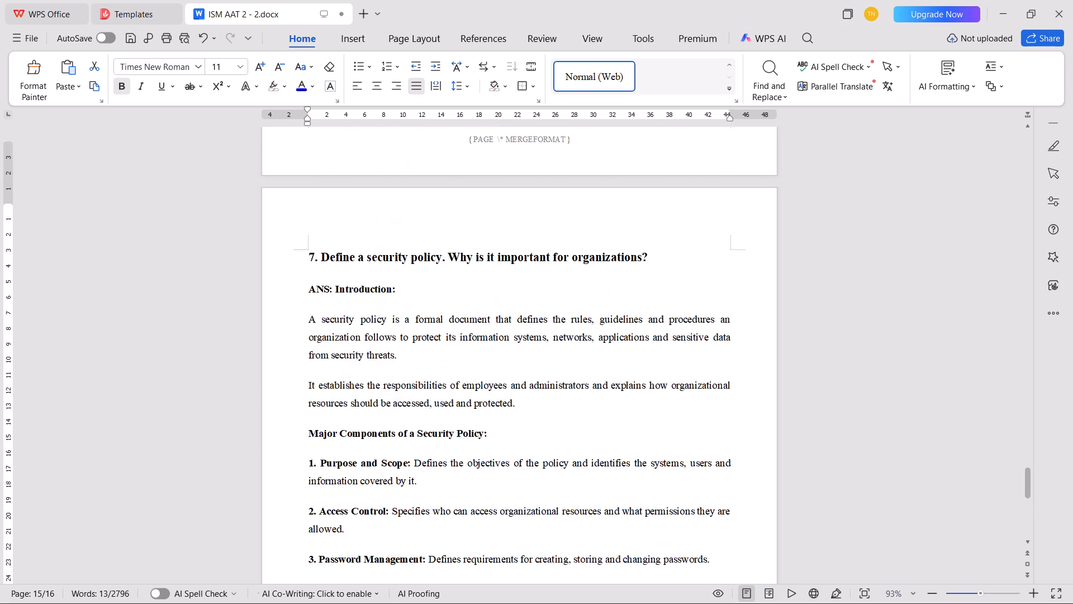
pyautogui.scroll(-9, 439, 362)
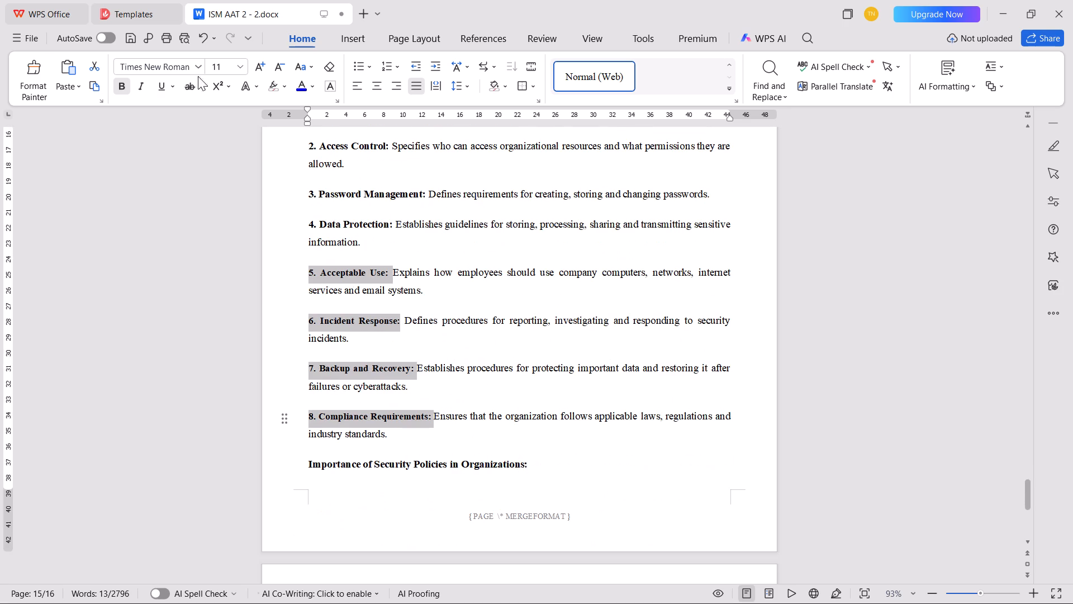
pyautogui.click(234, 66)
pyautogui.press('BackSpace')
pyautogui.press('2')
pyautogui.press('Return')
pyautogui.hotkey('ctrl', 's')
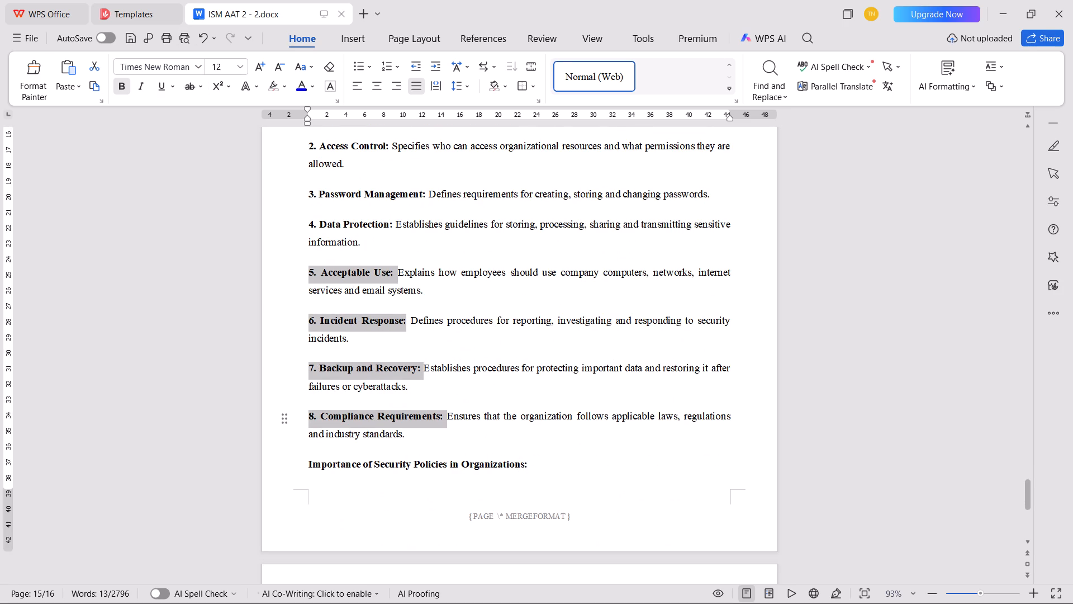
pyautogui.click(503, 234)
# Insert a blank page after the security policy answer's conclusion at the end of the document and save.
pyautogui.scroll(-16, 490, 238)
pyautogui.scroll(-8, 490, 238)
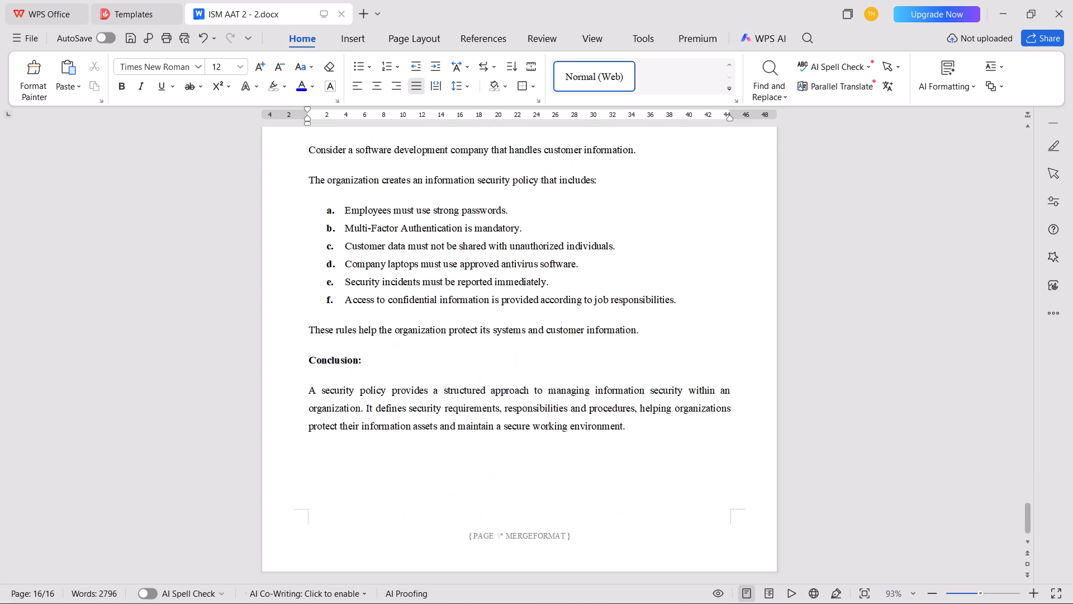
pyautogui.scroll(-5, 490, 238)
pyautogui.click(568, 485)
pyautogui.press('Right')
pyautogui.press('Right')
pyautogui.press('Right')
pyautogui.press('Right')
pyautogui.press('Right')
pyautogui.press('Right')
pyautogui.press('Right')
pyautogui.press('Right')
pyautogui.press('Right')
pyautogui.press('Right')
pyautogui.press('Right')
pyautogui.press('Right')
pyautogui.press('Right')
pyautogui.press('Right')
pyautogui.press('Right')
pyautogui.press('Right')
pyautogui.press('Right')
pyautogui.press('Right')
pyautogui.press('Right')
pyautogui.press('Right')
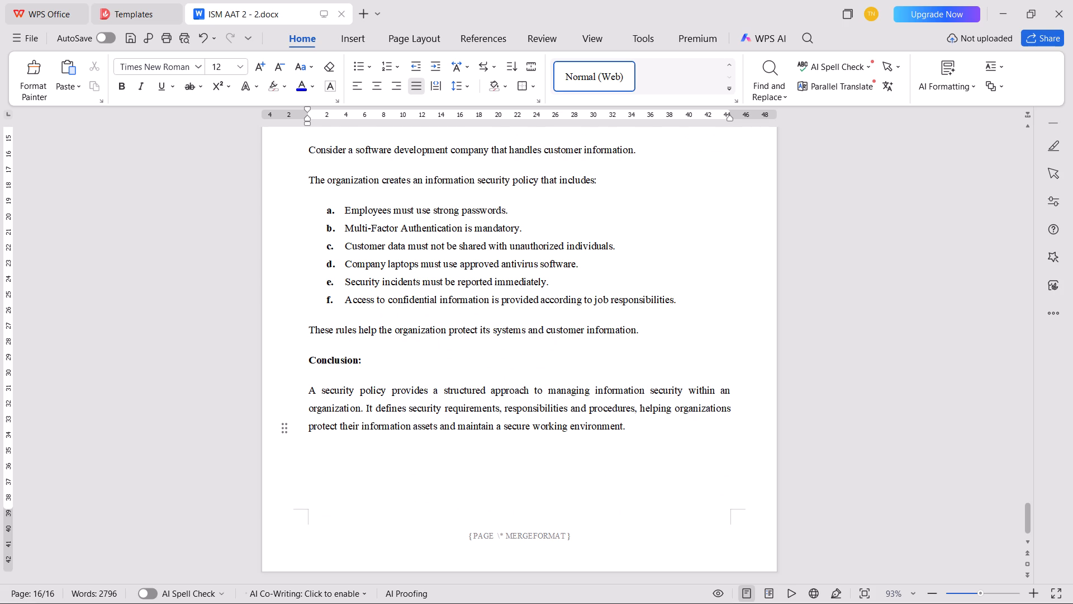
pyautogui.click(343, 43)
pyautogui.click(62, 85)
pyautogui.click(50, 110)
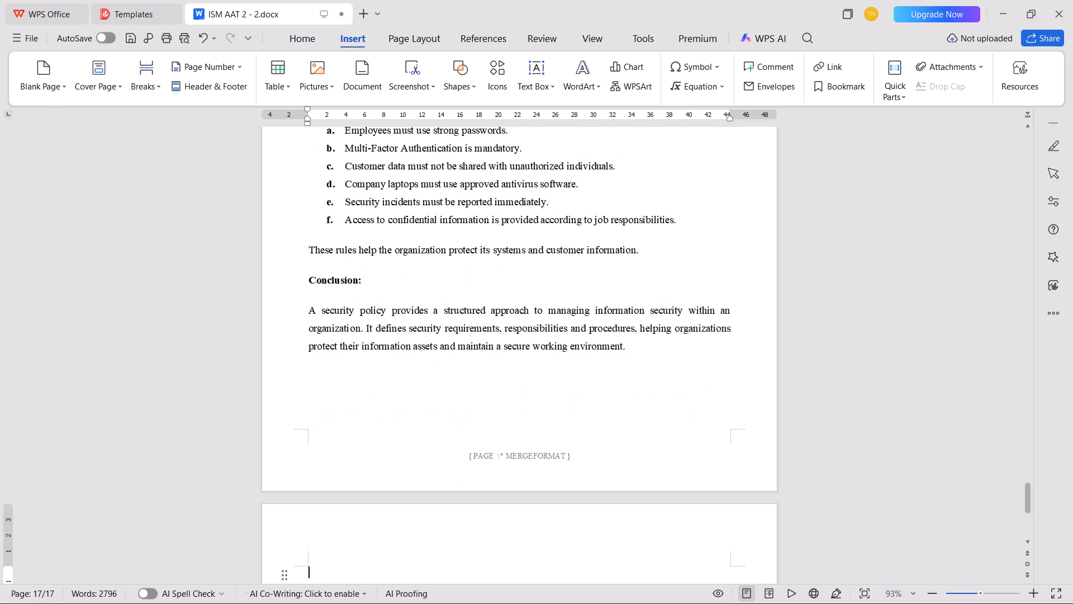
pyautogui.hotkey('ctrl', 's')
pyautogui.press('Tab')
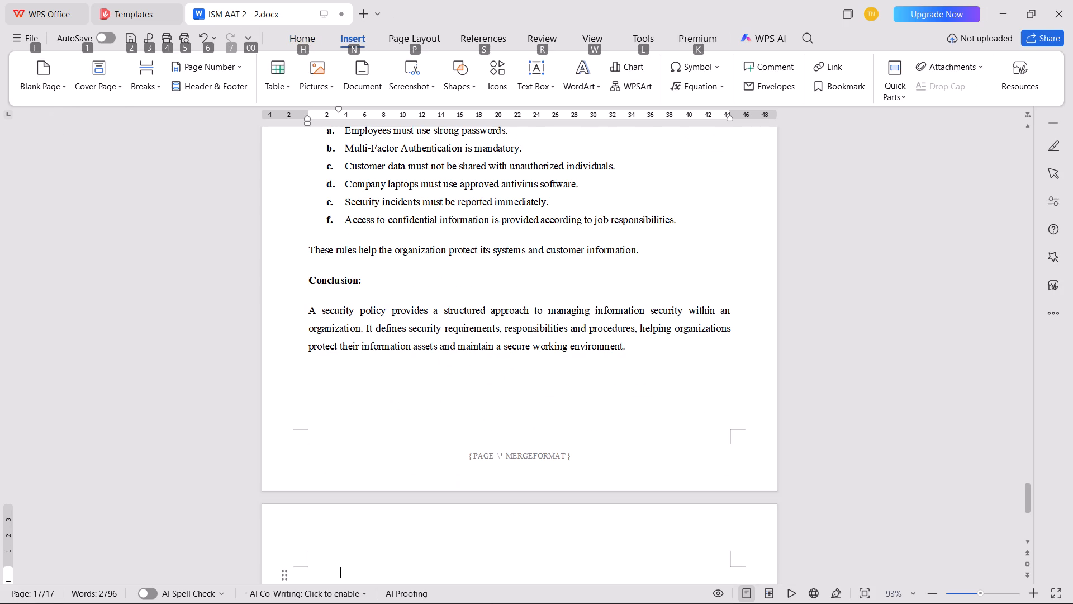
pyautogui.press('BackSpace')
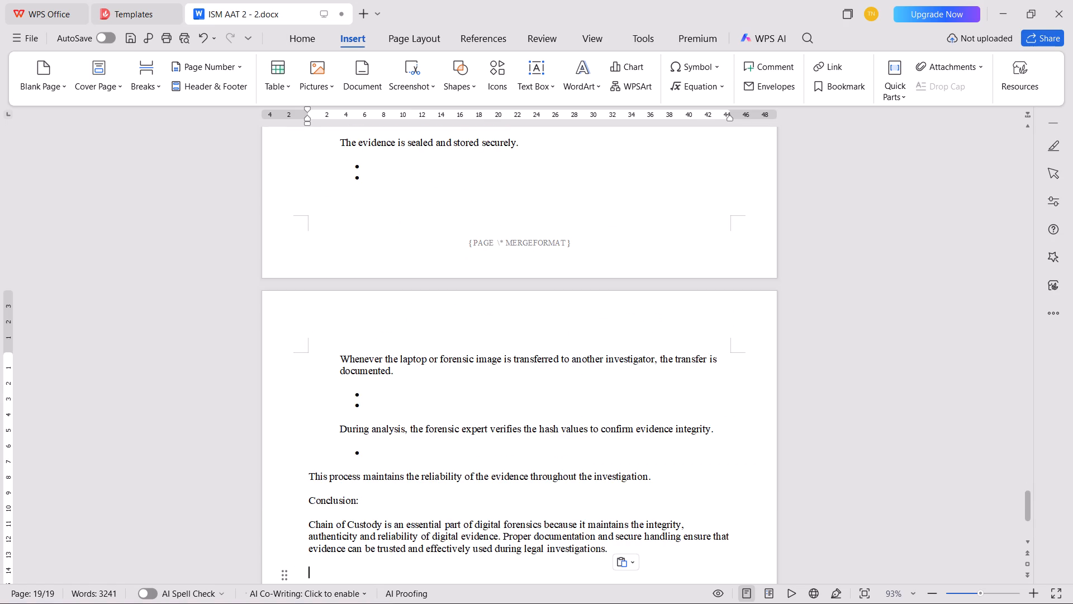
# Justify the entire pasted question 8 answer, including its heading, and widen its line spacing.
pyautogui.moveTo(681, 559); pyautogui.dragTo(173, 207)
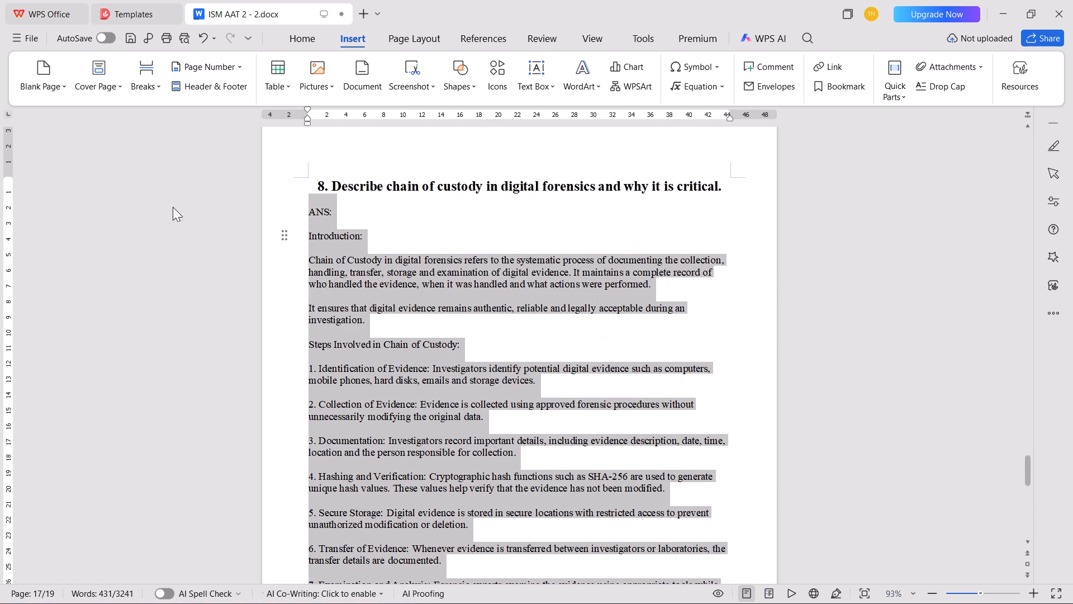
pyautogui.moveTo(173, 207); pyautogui.dragTo(180, 177)
pyautogui.click(284, 40)
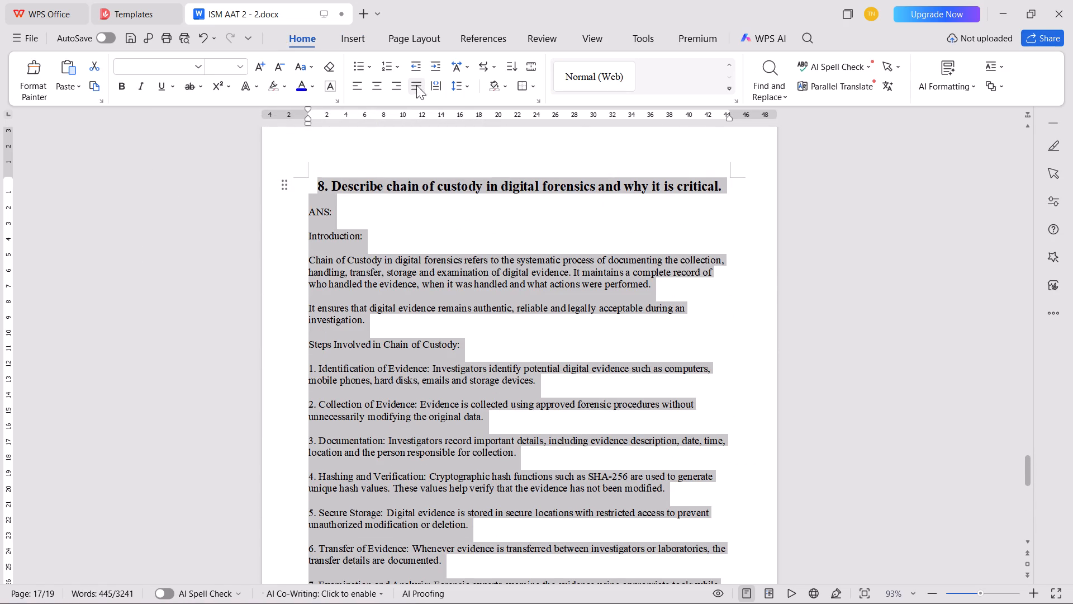
pyautogui.click(416, 85)
pyautogui.click(461, 91)
pyautogui.click(462, 144)
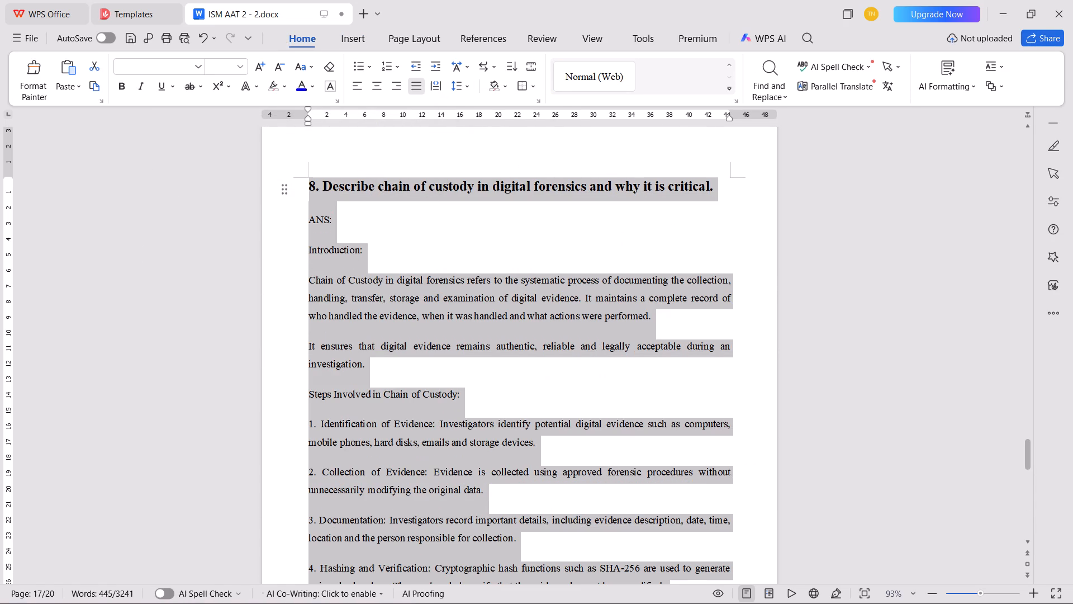
# Join "Introduction:" onto the "ANS:" line of the question 8 answer, separated by a space.
pyautogui.click(295, 255)
pyautogui.press('Left')
pyautogui.press('BackSpace')
pyautogui.press('space')
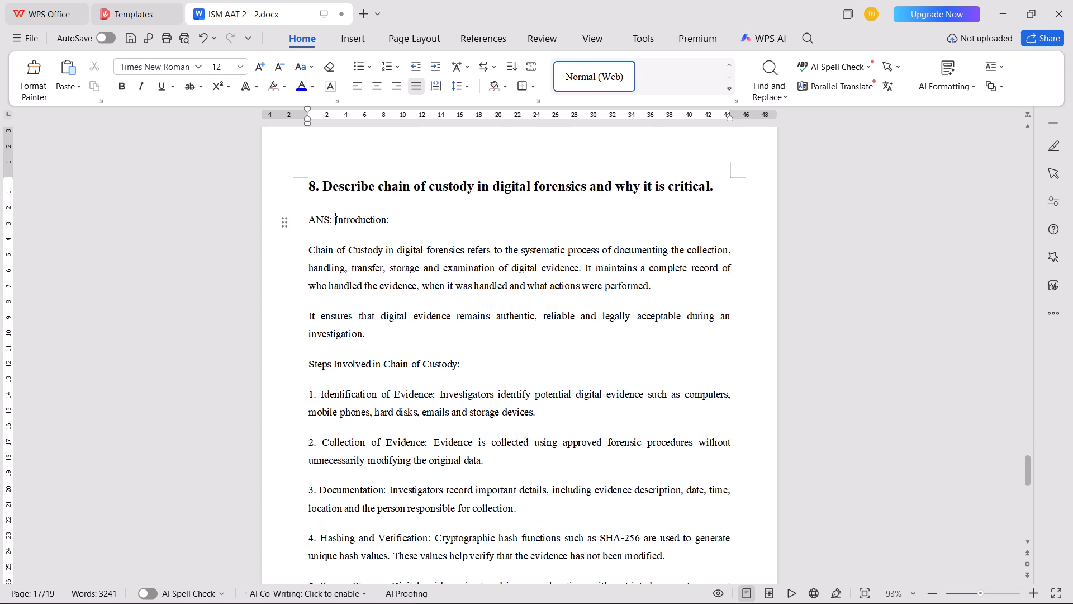
# Bold the "ANS: Introduction:" and "Steps Involved in Chain of Custody:" subheadings.
pyautogui.click(240, 228)
pyautogui.hotkey('ctrl', 'b')
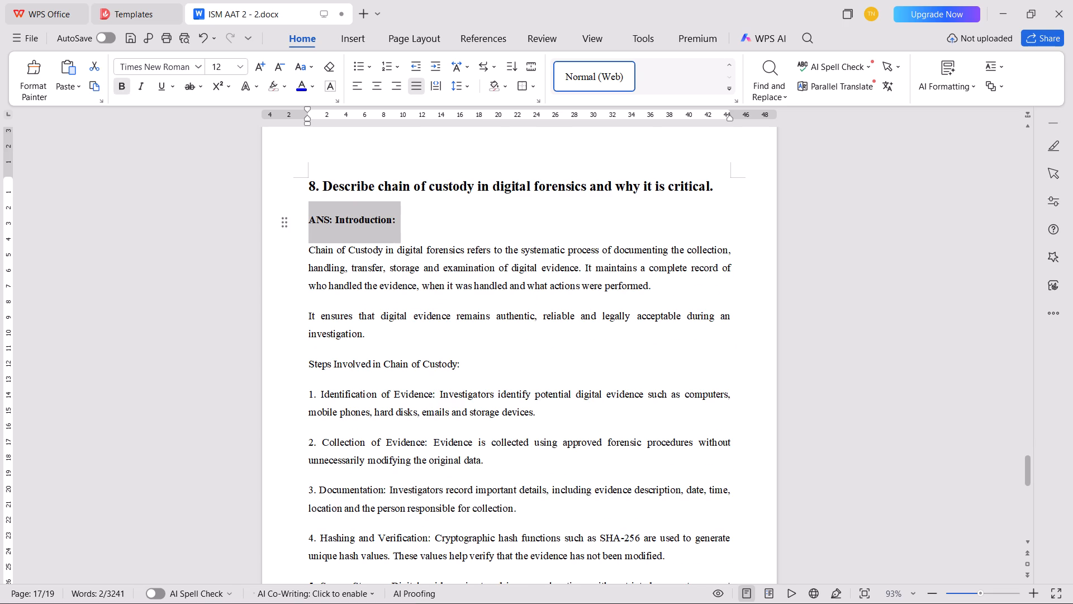
pyautogui.click(292, 364)
pyautogui.hotkey('ctrl', 'b')
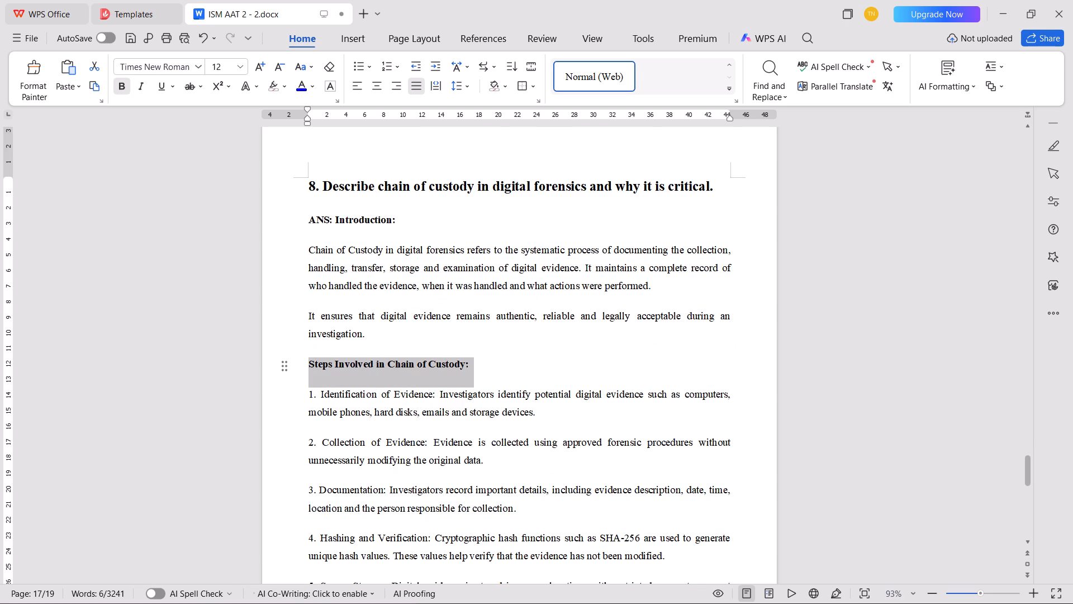
# Bold the labels of all eight chain of custody steps, from "1. Identification of Evidence:" to "8. Presentation of Evidence:".
pyautogui.moveTo(305, 395); pyautogui.dragTo(438, 391)
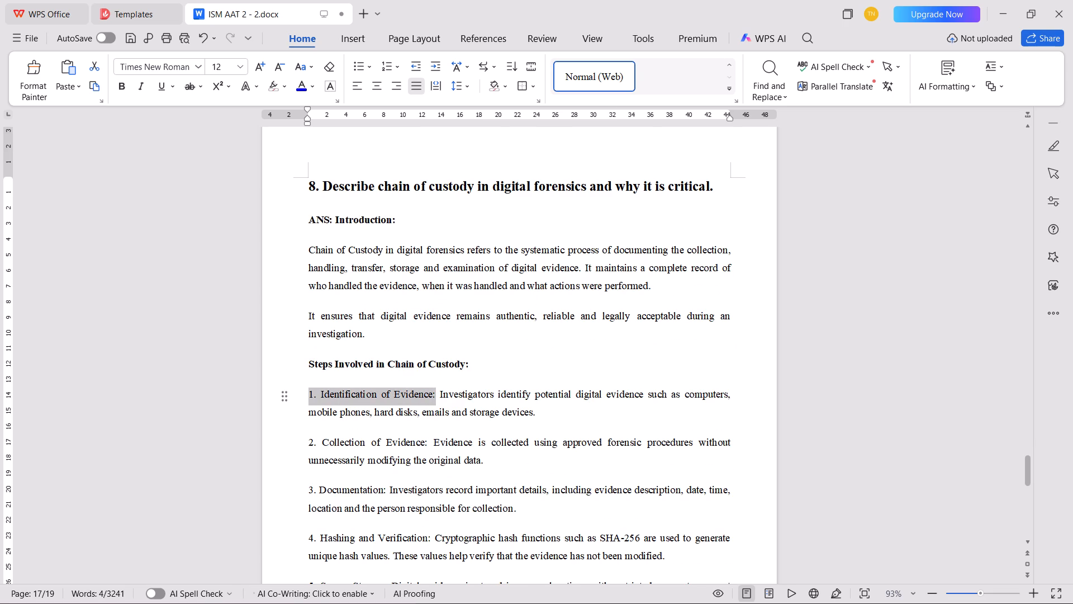
pyautogui.keyDown('ctrl'); pyautogui.moveTo(305, 442); pyautogui.dragTo(429, 442); pyautogui.keyUp('ctrl')
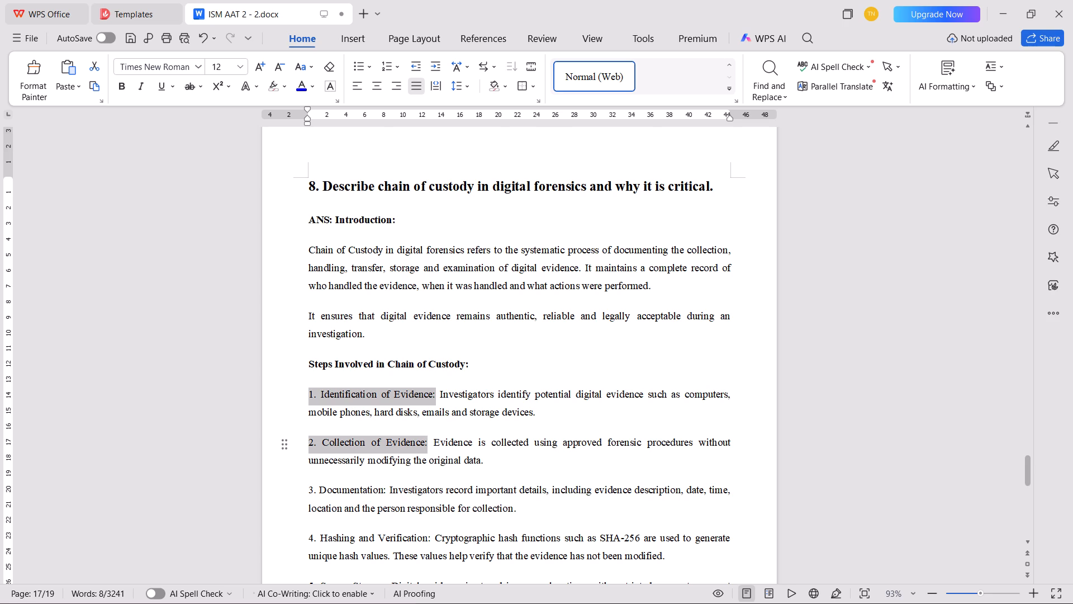
pyautogui.keyDown('ctrl'); pyautogui.moveTo(429, 442); pyautogui.dragTo(430, 442); pyautogui.keyUp('ctrl')
pyautogui.keyDown('ctrl'); pyautogui.moveTo(308, 489); pyautogui.dragTo(393, 490); pyautogui.keyUp('ctrl')
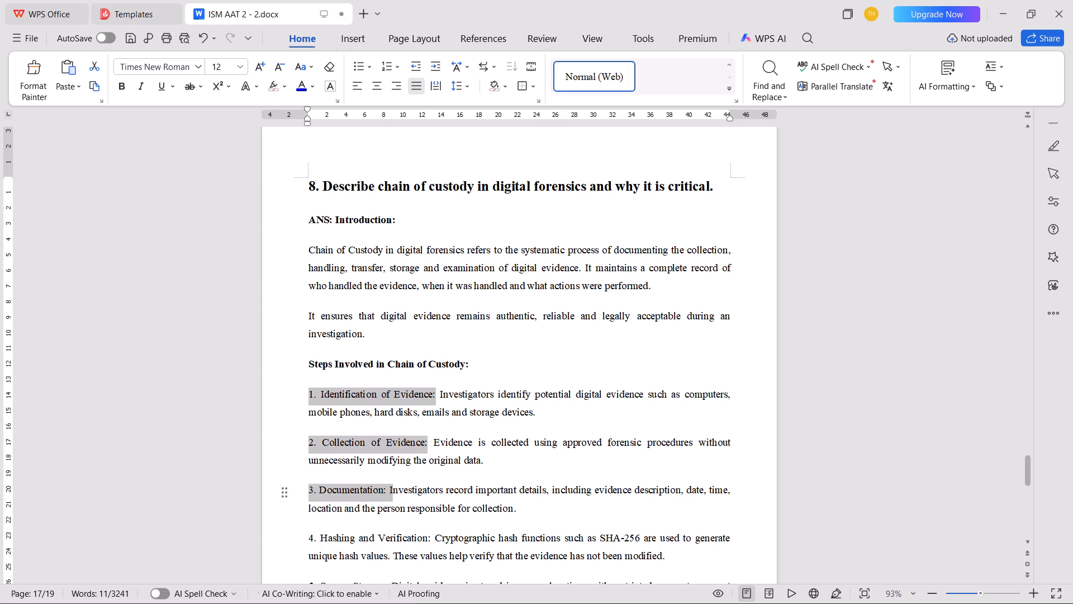
pyautogui.keyDown('ctrl'); pyautogui.moveTo(393, 490); pyautogui.dragTo(386, 490); pyautogui.keyUp('ctrl')
pyautogui.scroll(-1, 450, 379)
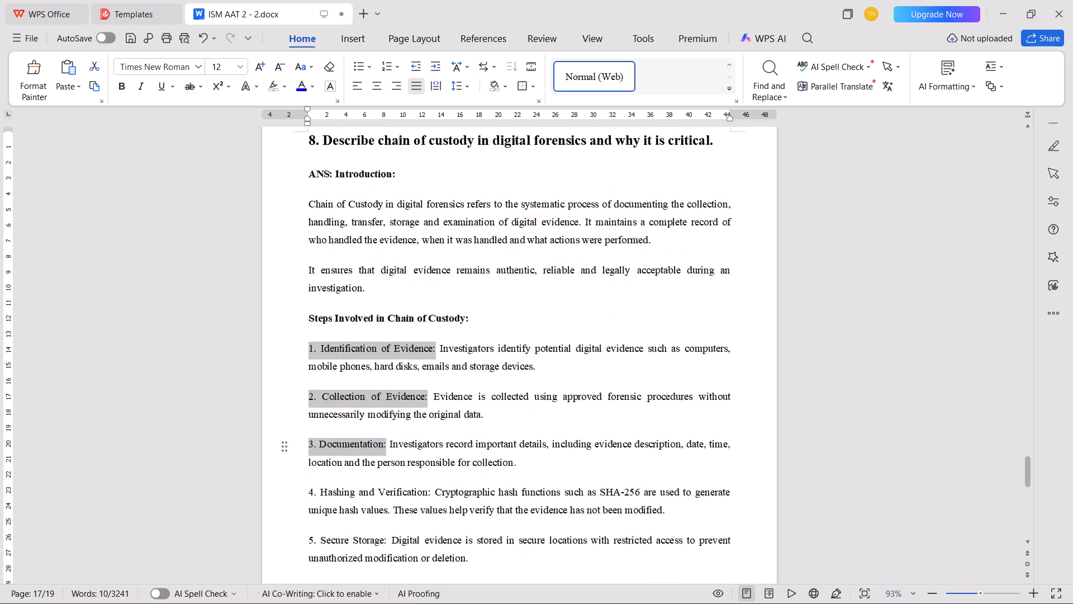
pyautogui.scroll(-3, 450, 378)
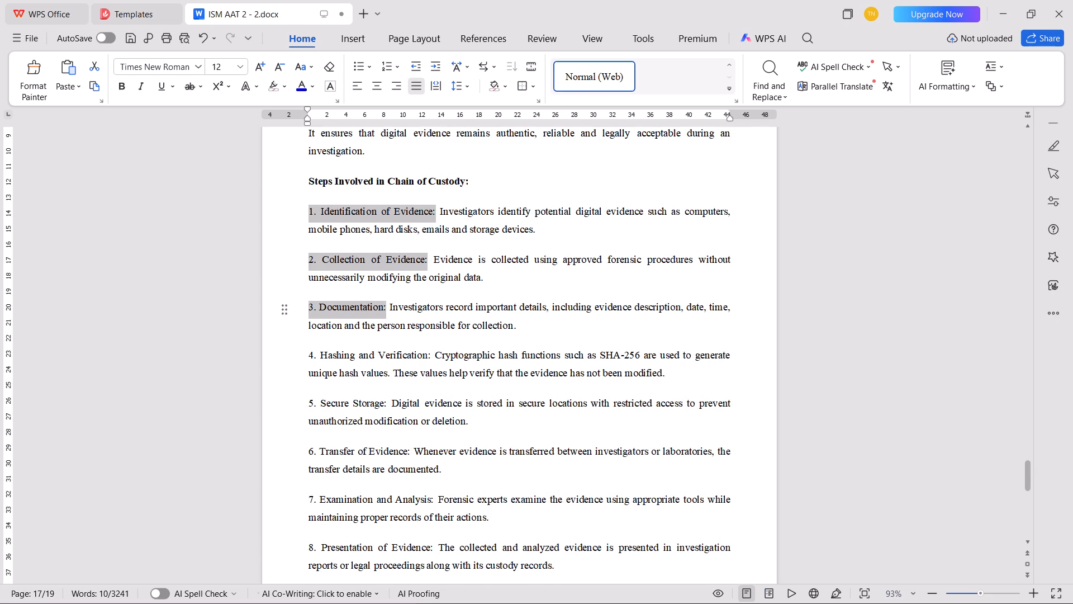
pyautogui.scroll(-2, 383, 308)
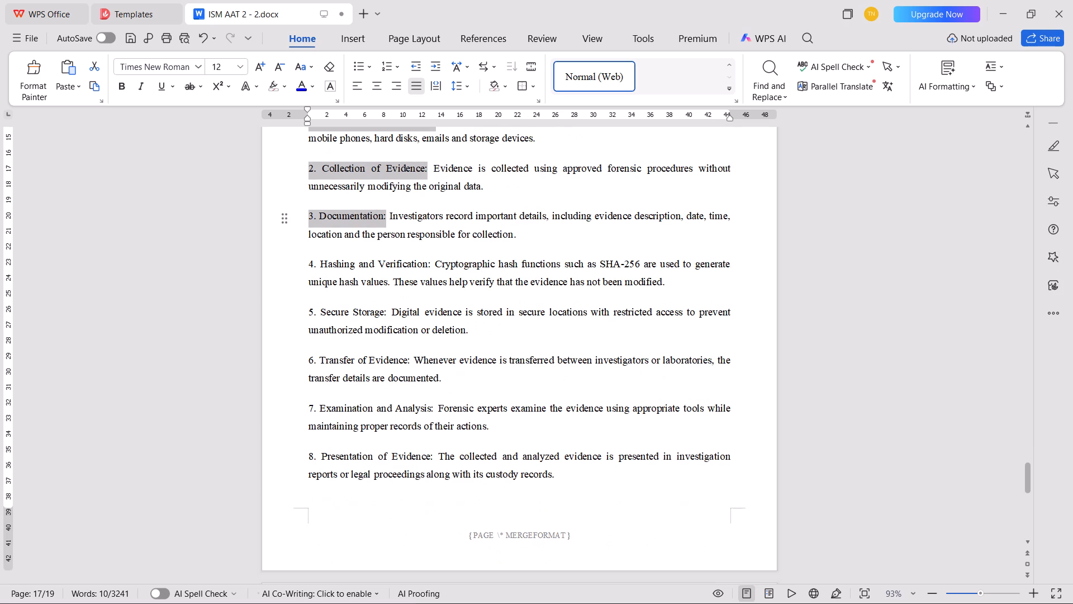
pyautogui.keyDown('ctrl'); pyautogui.moveTo(305, 259); pyautogui.dragTo(433, 265); pyautogui.keyUp('ctrl')
pyautogui.keyDown('ctrl'); pyautogui.moveTo(305, 314); pyautogui.dragTo(391, 315); pyautogui.keyUp('ctrl')
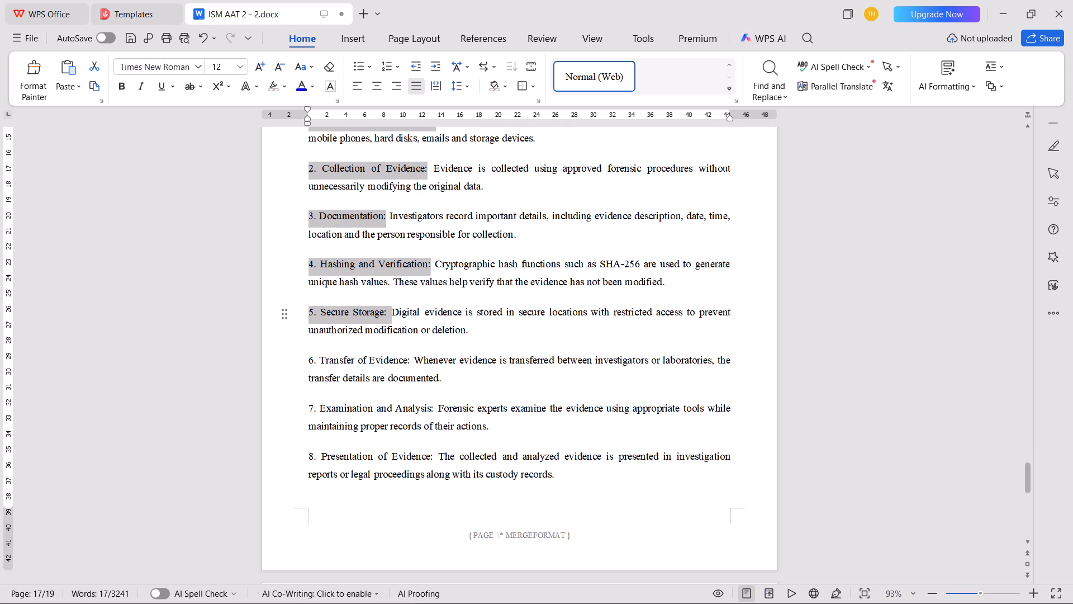
pyautogui.keyDown('ctrl'); pyautogui.moveTo(391, 315); pyautogui.dragTo(387, 315); pyautogui.keyUp('ctrl')
pyautogui.keyDown('ctrl'); pyautogui.moveTo(306, 361); pyautogui.dragTo(390, 364); pyautogui.keyUp('ctrl')
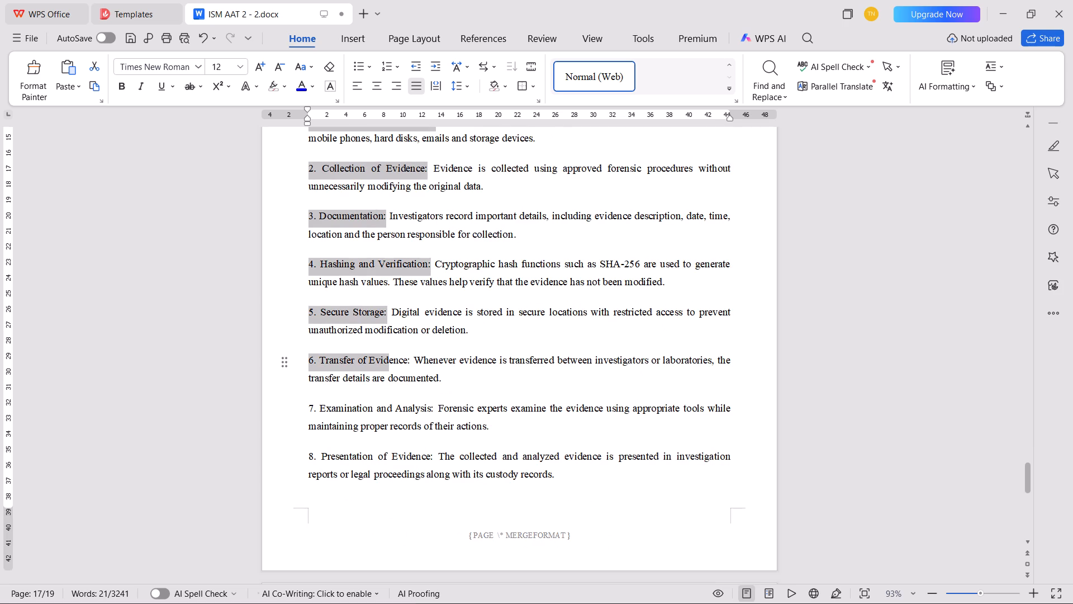
pyautogui.keyDown('ctrl'); pyautogui.moveTo(390, 364); pyautogui.dragTo(412, 362); pyautogui.keyUp('ctrl')
pyautogui.keyDown('ctrl'); pyautogui.moveTo(307, 407); pyautogui.dragTo(368, 412); pyautogui.keyUp('ctrl')
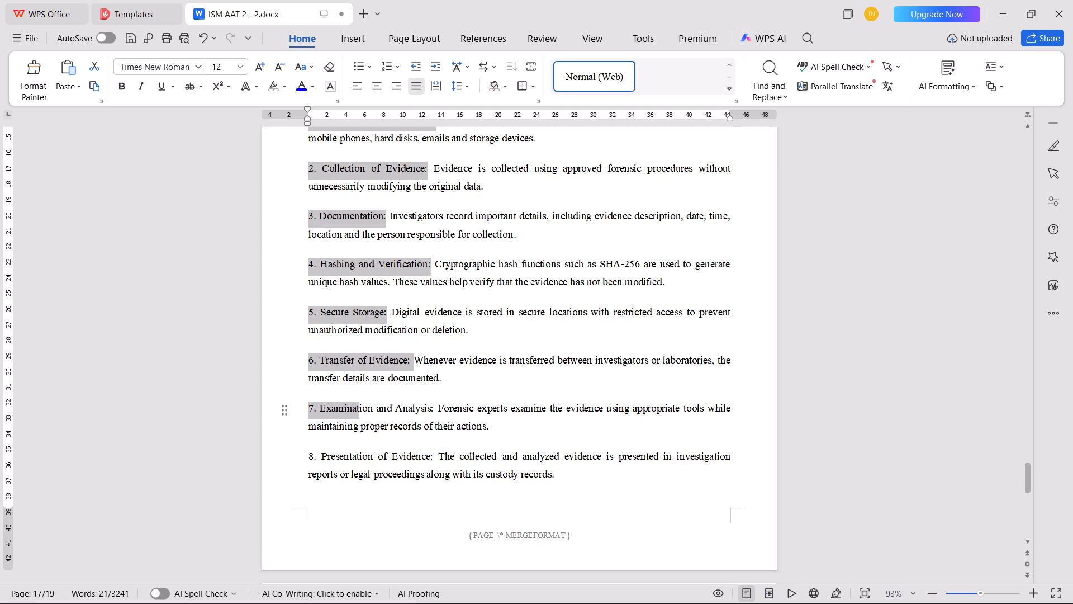
pyautogui.keyDown('ctrl'); pyautogui.moveTo(368, 412); pyautogui.dragTo(436, 411); pyautogui.keyUp('ctrl')
pyautogui.keyDown('ctrl'); pyautogui.moveTo(307, 456); pyautogui.dragTo(432, 455); pyautogui.keyUp('ctrl')
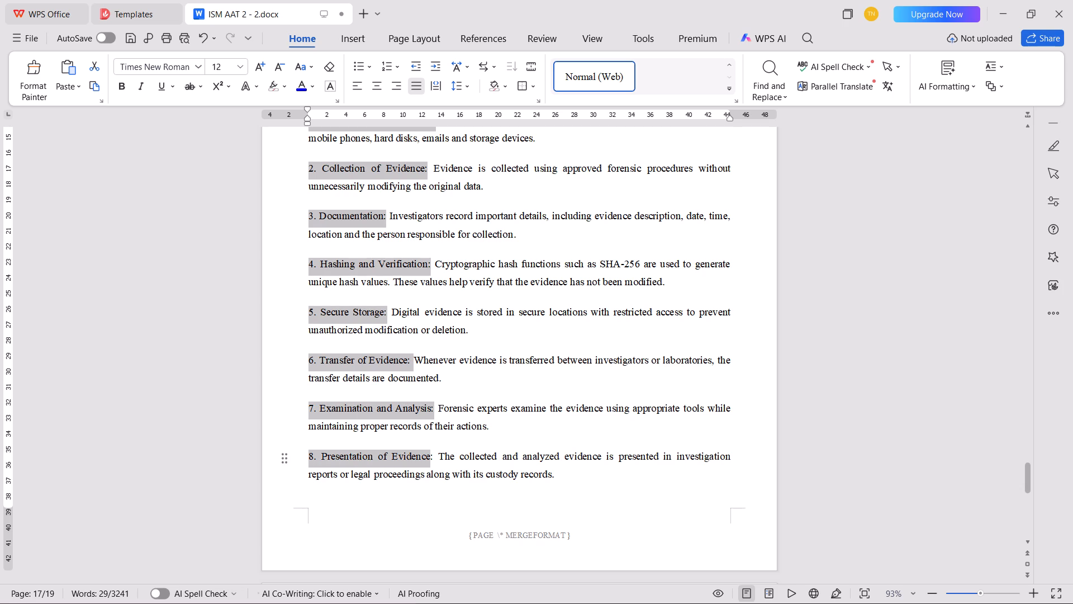
pyautogui.keyDown('ctrl'); pyautogui.moveTo(432, 455); pyautogui.dragTo(434, 455); pyautogui.keyUp('ctrl')
pyautogui.hotkey('ctrl', 'b')
# Remove the empty paragraphs and bullets above "Evidence Integrity", "Authenticity" and "Legal Admissibility" under "Importance of Chain of Custody:".
pyautogui.scroll(-8, 378, 356)
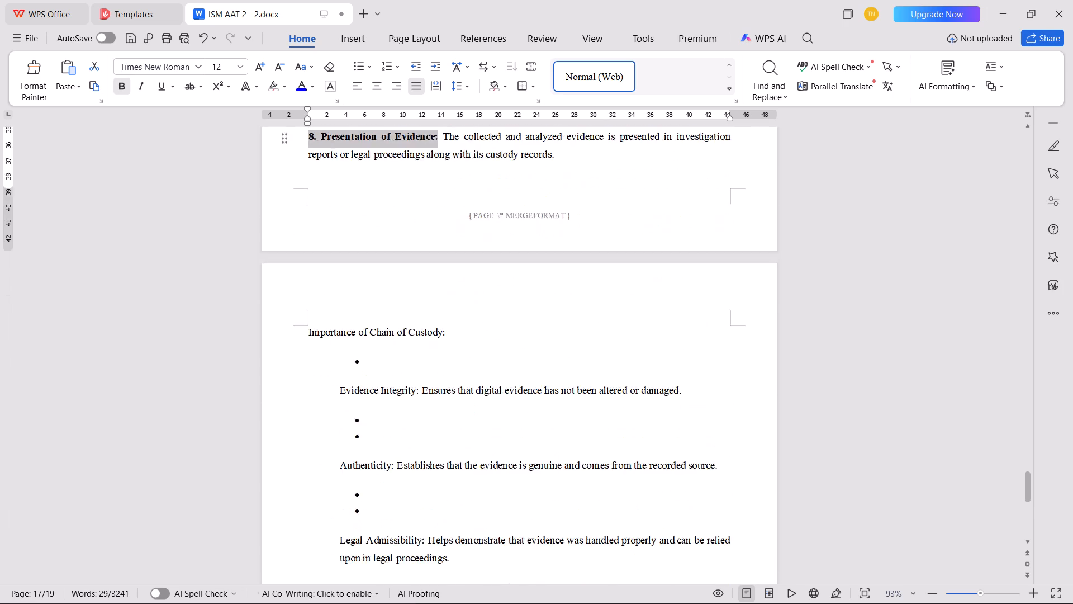
pyautogui.click(411, 324)
pyautogui.press('BackSpace')
pyautogui.press('BackSpace')
pyautogui.press('BackSpace')
pyautogui.click(388, 364)
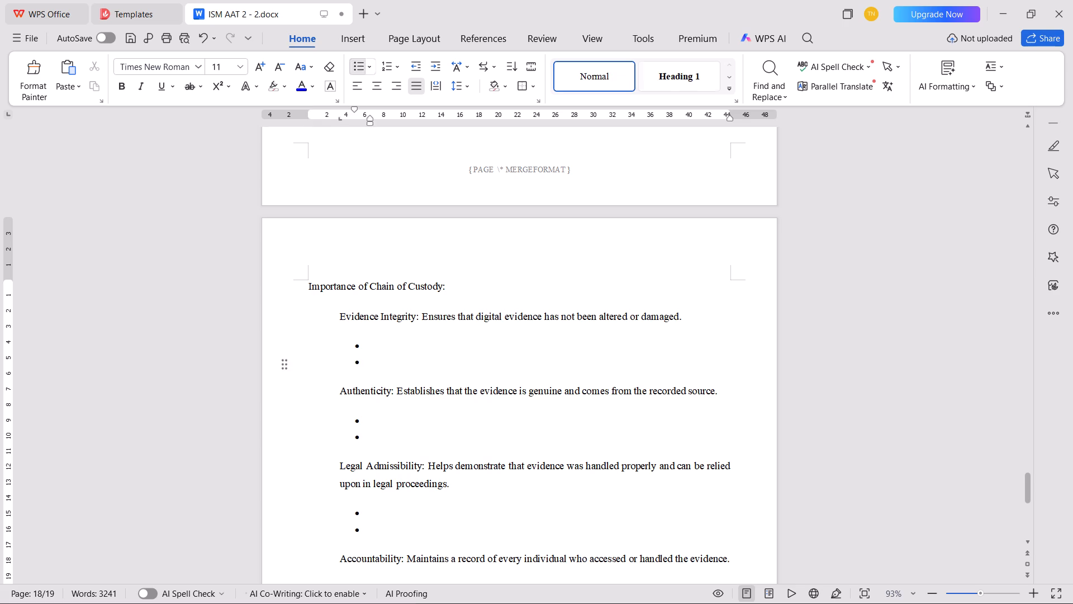
pyautogui.press('BackSpace')
pyautogui.press('BackSpace')
pyautogui.press('BackSpace')
pyautogui.press('BackSpace')
pyautogui.click(391, 423)
pyautogui.click(393, 392)
pyautogui.press('BackSpace')
pyautogui.press('BackSpace')
pyautogui.press('BackSpace')
pyautogui.press('BackSpace')
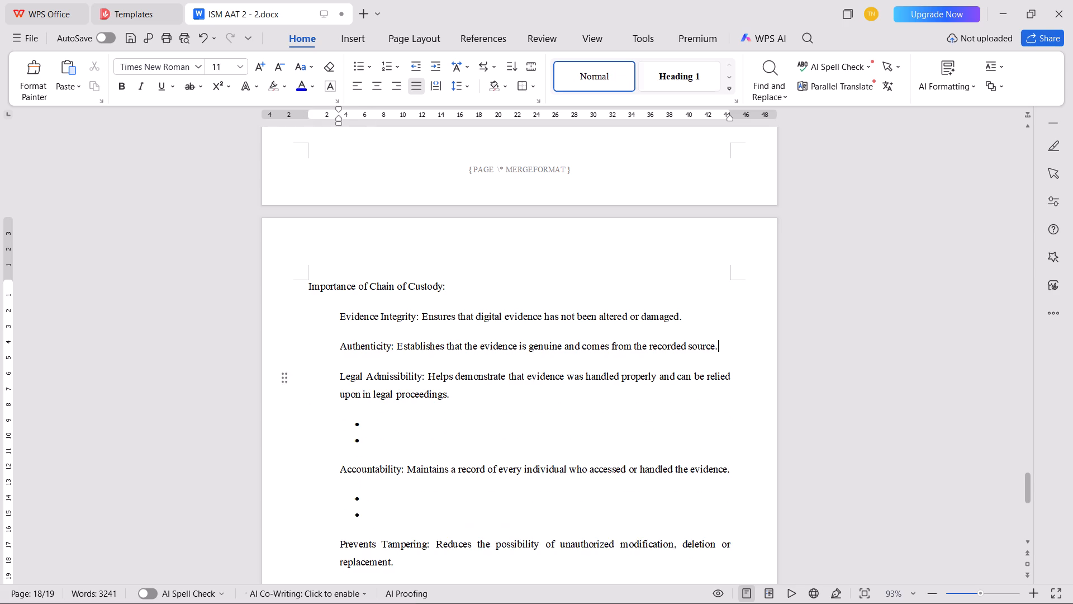
# Remove the empty bullets above the "Accountability", "Prevents Tampering" and "Reliability" points under "Importance of Chain of Custody:".
pyautogui.click(411, 453)
pyautogui.press('BackSpace')
pyautogui.press('BackSpace')
pyautogui.press('BackSpace')
pyautogui.press('BackSpace')
pyautogui.click(413, 483)
pyautogui.press('BackSpace')
pyautogui.press('BackSpace')
pyautogui.press('BackSpace')
pyautogui.press('BackSpace')
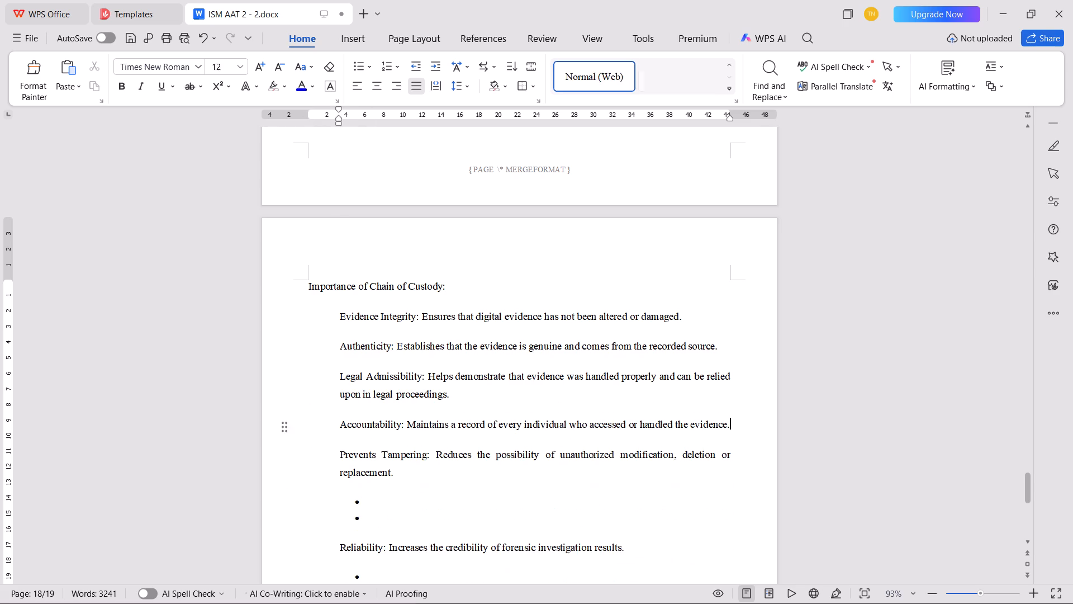
pyautogui.click(419, 516)
pyautogui.press('BackSpace')
pyautogui.press('BackSpace')
pyautogui.press('BackSpace')
pyautogui.press('BackSpace')
# Remove the empty bullet between the "Reliability" point and "Illustrative Example:", keeping the "Reliability" text intact.
pyautogui.scroll(-3, 395, 457)
pyautogui.click(397, 380)
pyautogui.press('BackSpace')
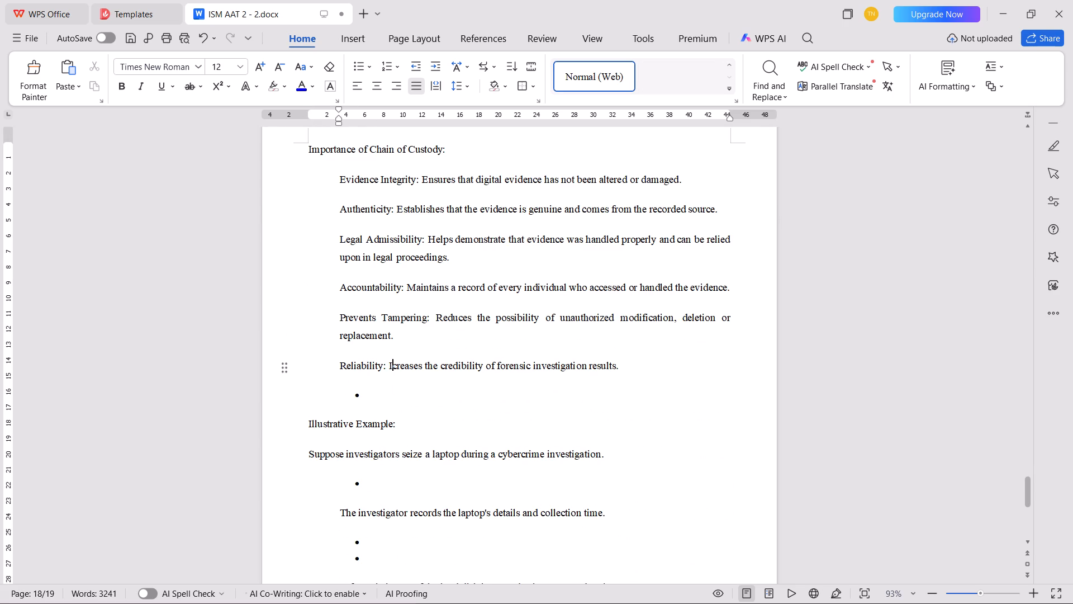
pyautogui.press('n')
pyautogui.click(401, 402)
pyautogui.press('BackSpace')
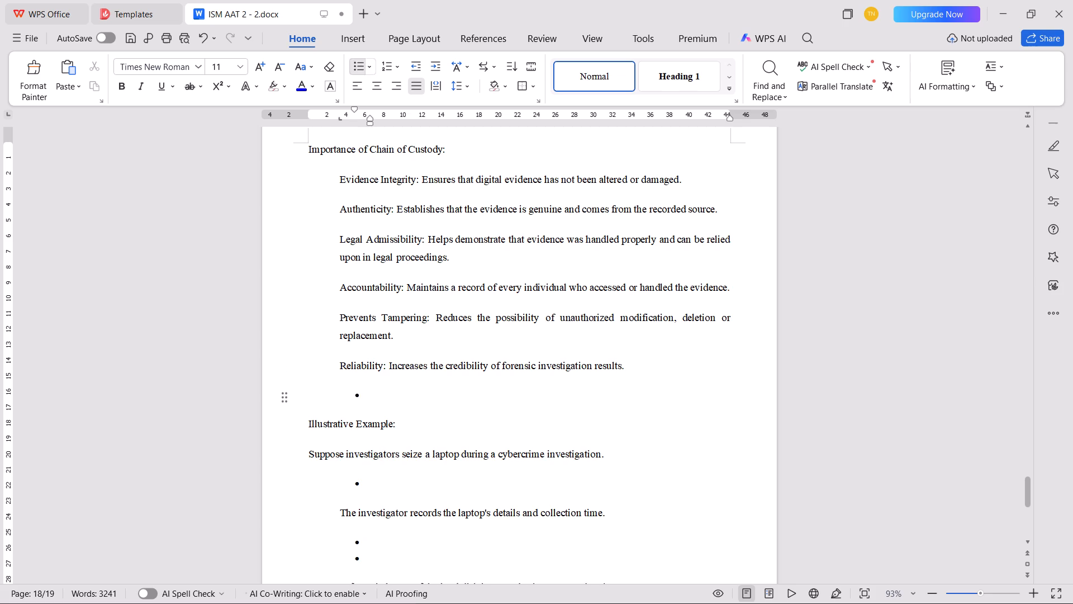
pyautogui.press('BackSpace')
pyautogui.press('BackSpace')
# Remove the empty bullets above the investigator records, forensic image and SHA-256 sentences under "Illustrative Example:".
pyautogui.click(402, 461)
pyautogui.press('BackSpace')
pyautogui.press('BackSpace')
pyautogui.press('BackSpace')
pyautogui.click(398, 501)
pyautogui.press('BackSpace')
pyautogui.press('BackSpace')
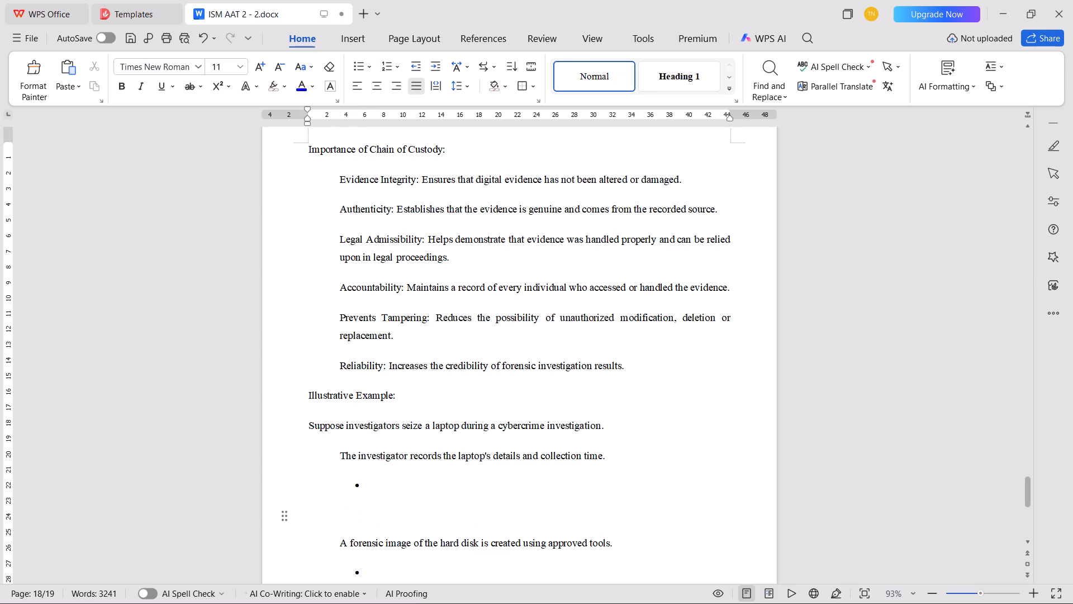
pyautogui.press('BackSpace')
pyautogui.press('BackSpace')
pyautogui.click(422, 530)
pyautogui.press('BackSpace')
pyautogui.press('BackSpace')
pyautogui.press('BackSpace')
pyautogui.press('BackSpace')
# Remove the empty bullets above the example's sentences about sealing the evidence and documenting each transfer.
pyautogui.scroll(-2, 436, 428)
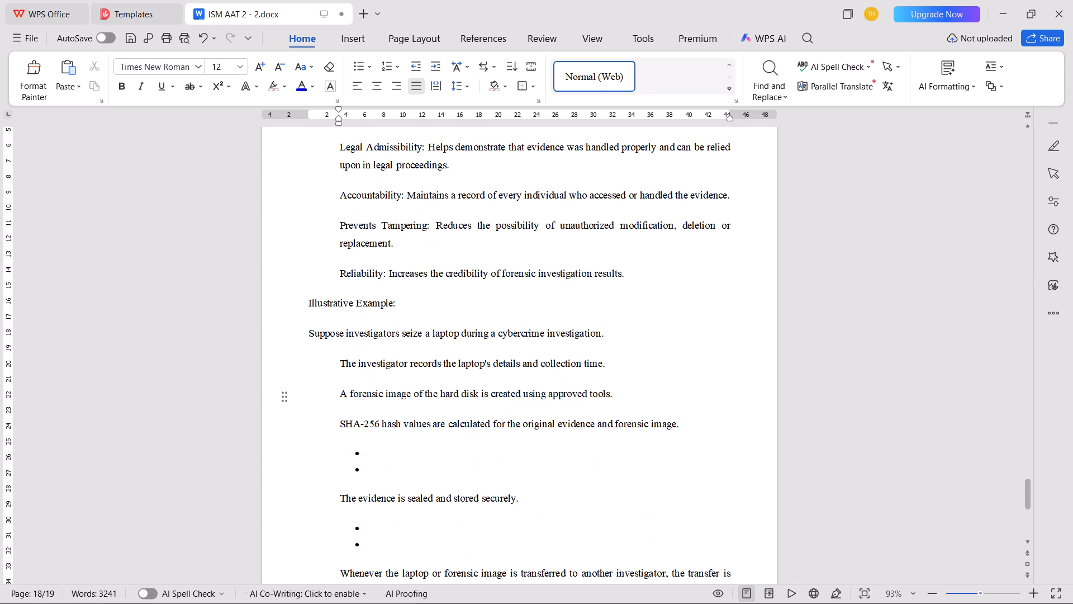
pyautogui.click(409, 472)
pyautogui.press('BackSpace')
pyautogui.press('BackSpace')
pyautogui.press('BackSpace')
pyautogui.press('BackSpace')
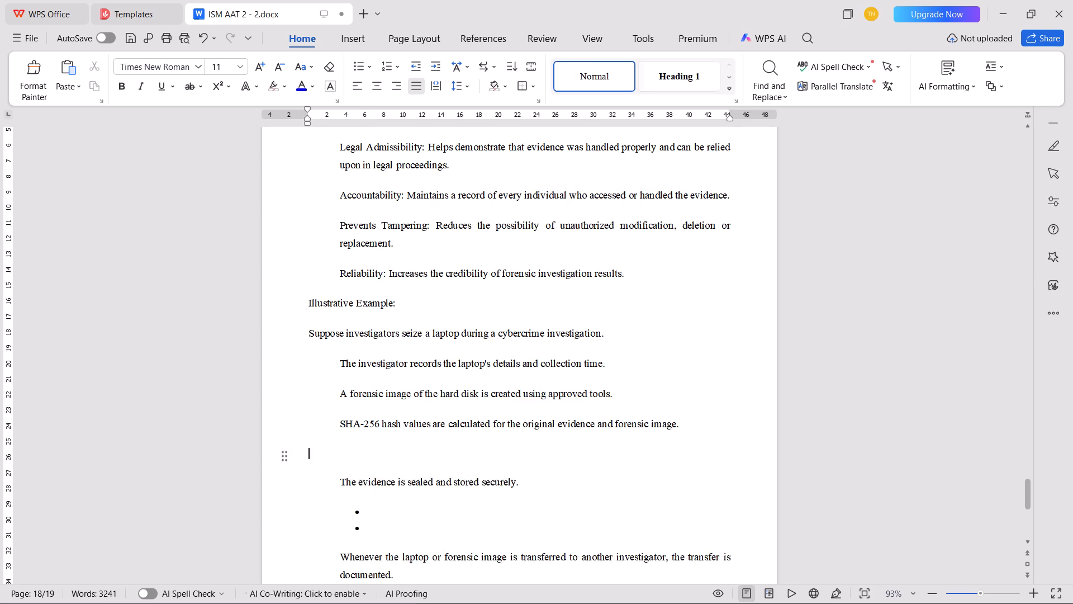
pyautogui.click(396, 518)
pyautogui.press('BackSpace')
pyautogui.press('BackSpace')
pyautogui.press('BackSpace')
pyautogui.scroll(-3, 412, 503)
pyautogui.press('BackSpace')
# Remove the empty bullets above and below the "During analysis" sentence at the end of the illustrative example.
pyautogui.click(405, 419)
pyautogui.press('BackSpace')
pyautogui.press('BackSpace')
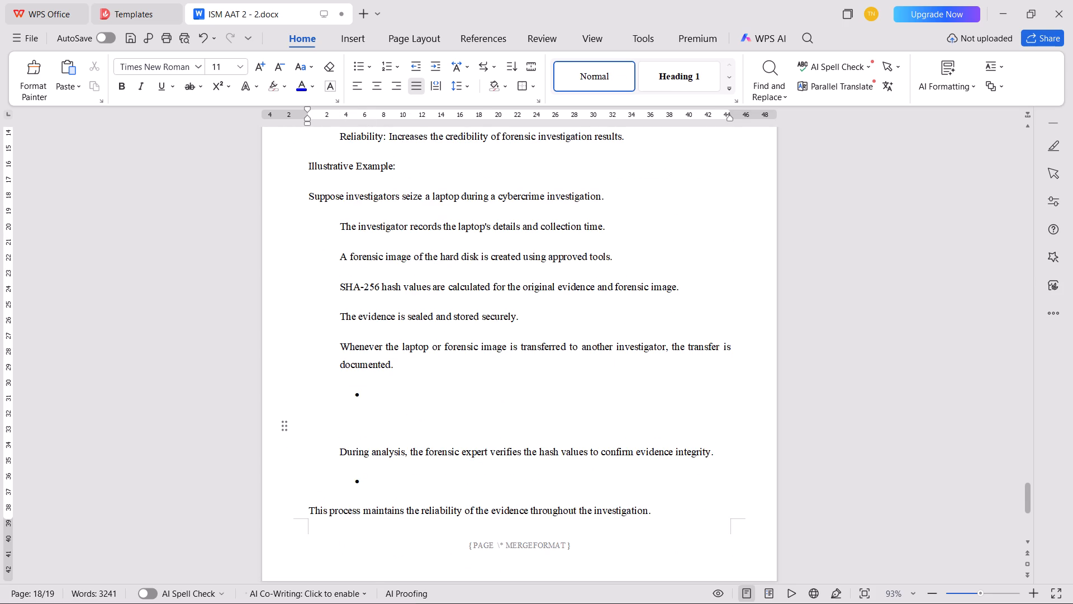
pyautogui.press('BackSpace')
pyautogui.press('BackSpace')
pyautogui.click(411, 438)
pyautogui.press('BackSpace')
pyautogui.press('BackSpace')
pyautogui.press('BackSpace')
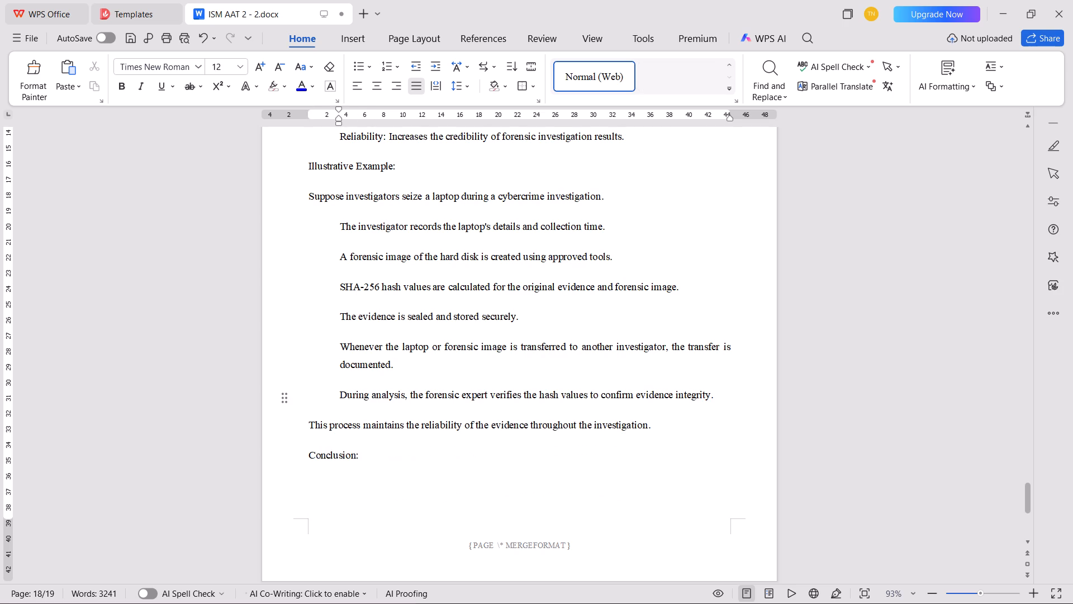
# Format the six indented sentences of the illustrative example as a lettered list from a. to f.
pyautogui.scroll(-7, 478, 441)
pyautogui.scroll(6, 415, 418)
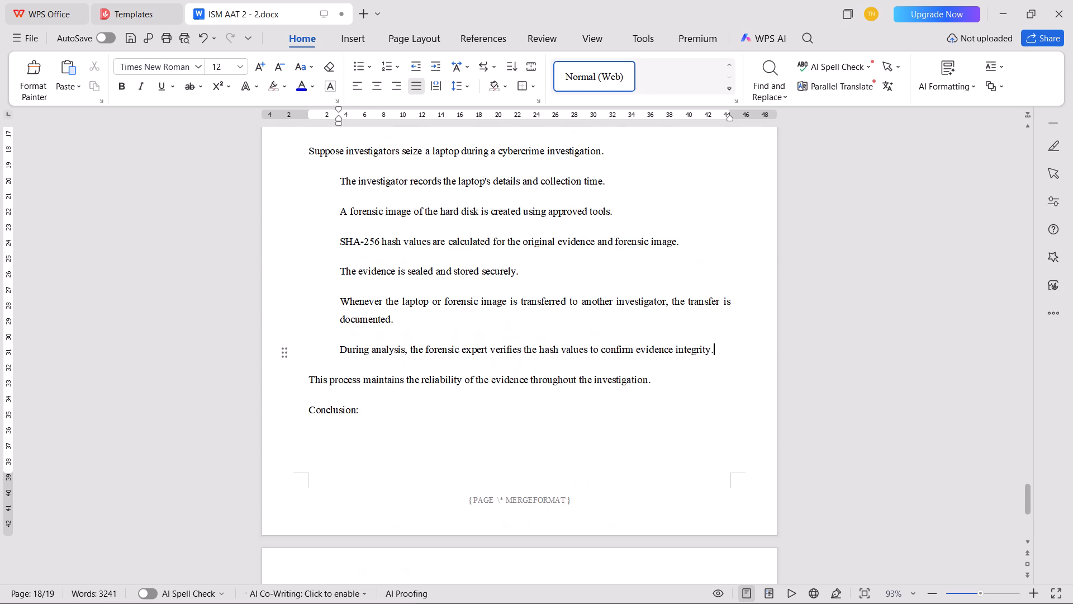
pyautogui.moveTo(727, 350); pyautogui.dragTo(272, 187)
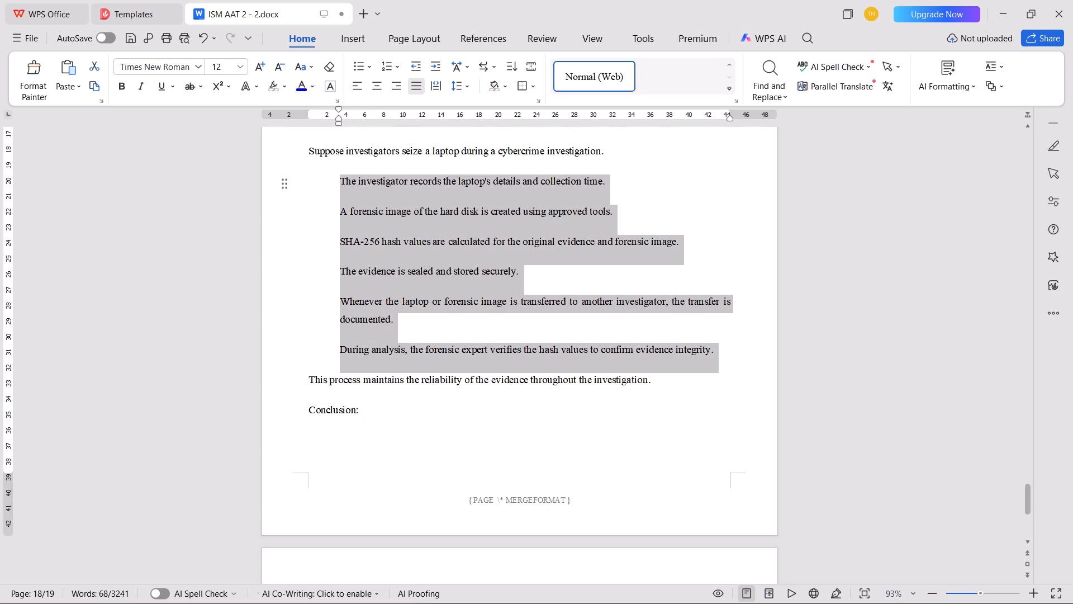
pyautogui.moveTo(272, 187); pyautogui.dragTo(273, 185)
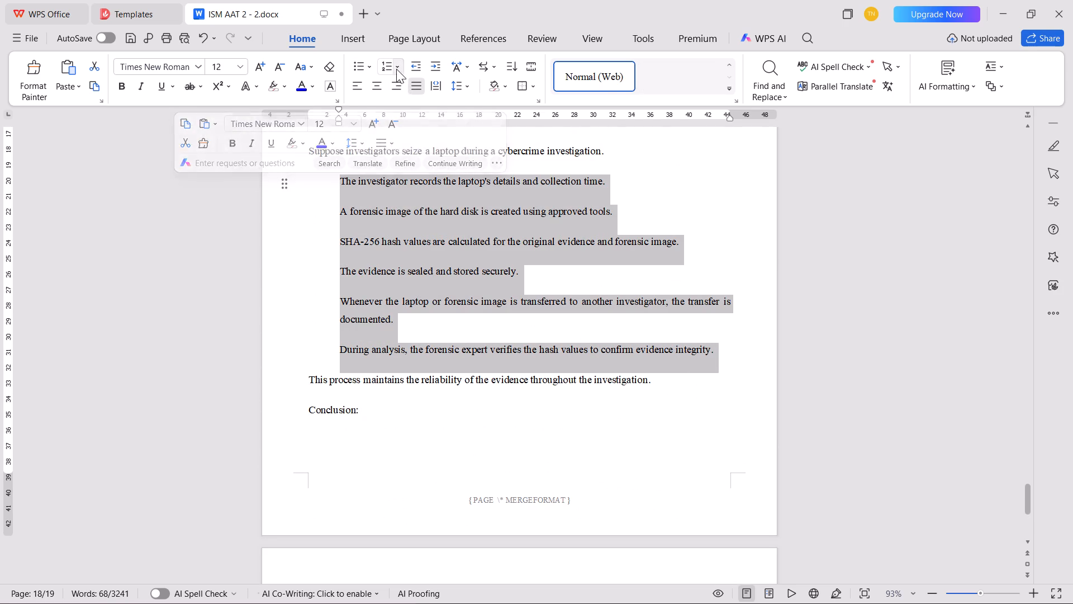
pyautogui.click(396, 69)
pyautogui.click(496, 161)
pyautogui.press('Tab')
pyautogui.click(333, 217)
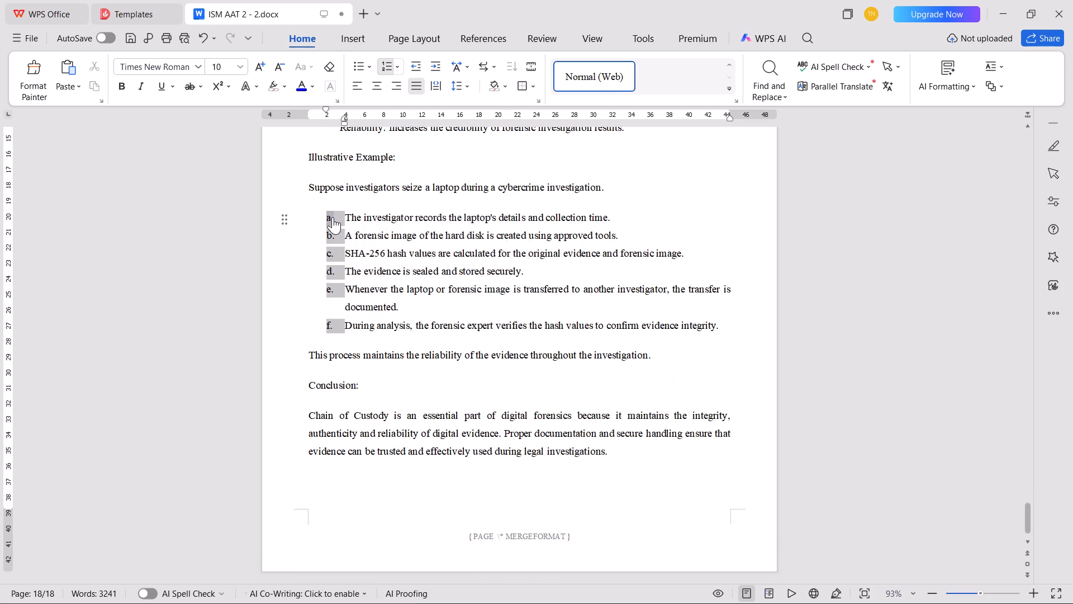
# Make the letters a. to f. of the illustrative example's list bold.
pyautogui.hotkey('ctrl', 'b')
# Make the "Conclusion:" and "Illustrative Example:" subheadings of the chain of custody answer bold.
pyautogui.click(263, 391)
pyautogui.hotkey('ctrl', 'b')
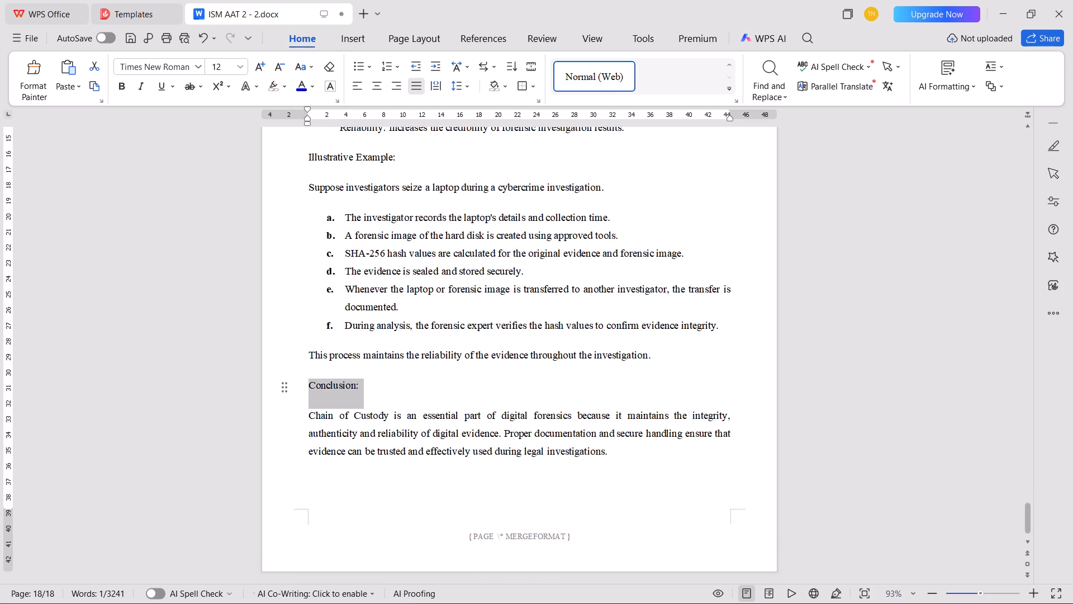
pyautogui.click(276, 159)
pyautogui.hotkey('ctrl', 'b')
# Format the six paragraphs under "Importance of Chain of Custody:" as an indented lettered list from a. to f. with bold letters.
pyautogui.scroll(2, 328, 411)
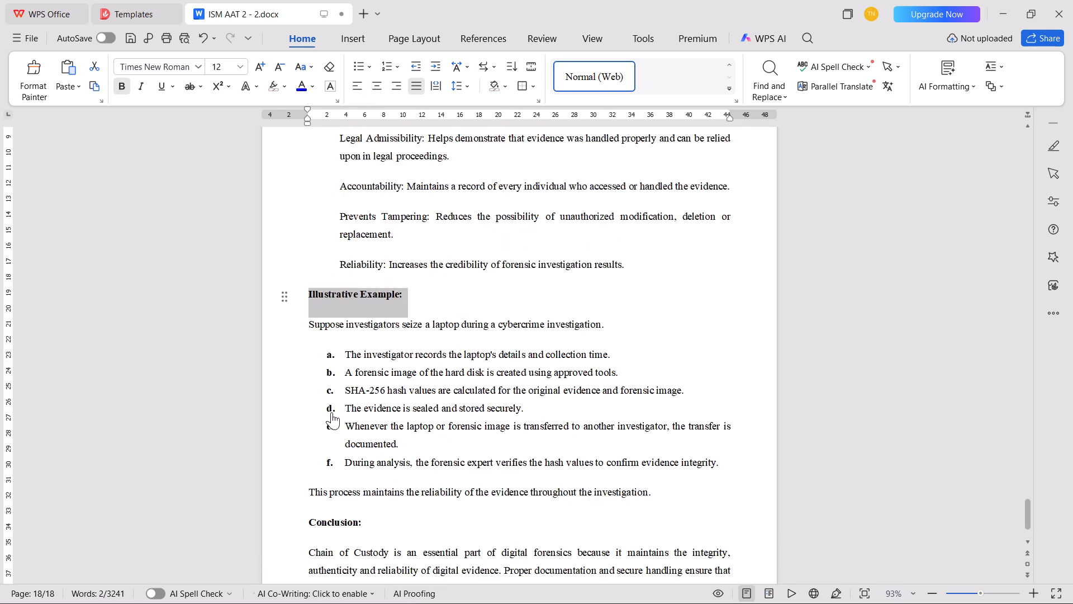
pyautogui.scroll(5, 331, 412)
pyautogui.moveTo(658, 456); pyautogui.dragTo(337, 273)
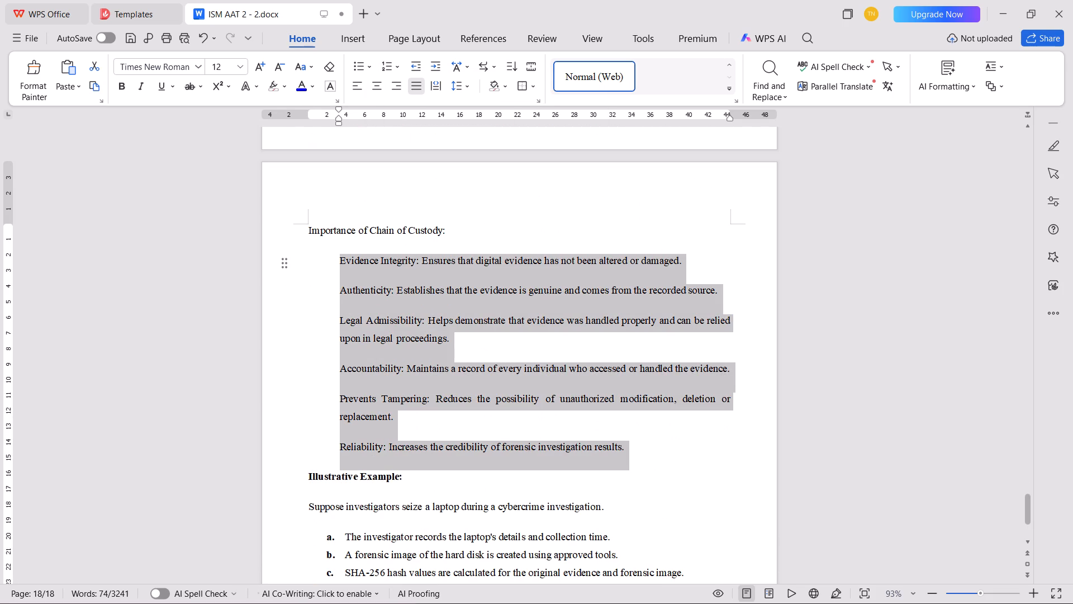
pyautogui.moveTo(337, 273); pyautogui.dragTo(337, 272)
pyautogui.click(398, 68)
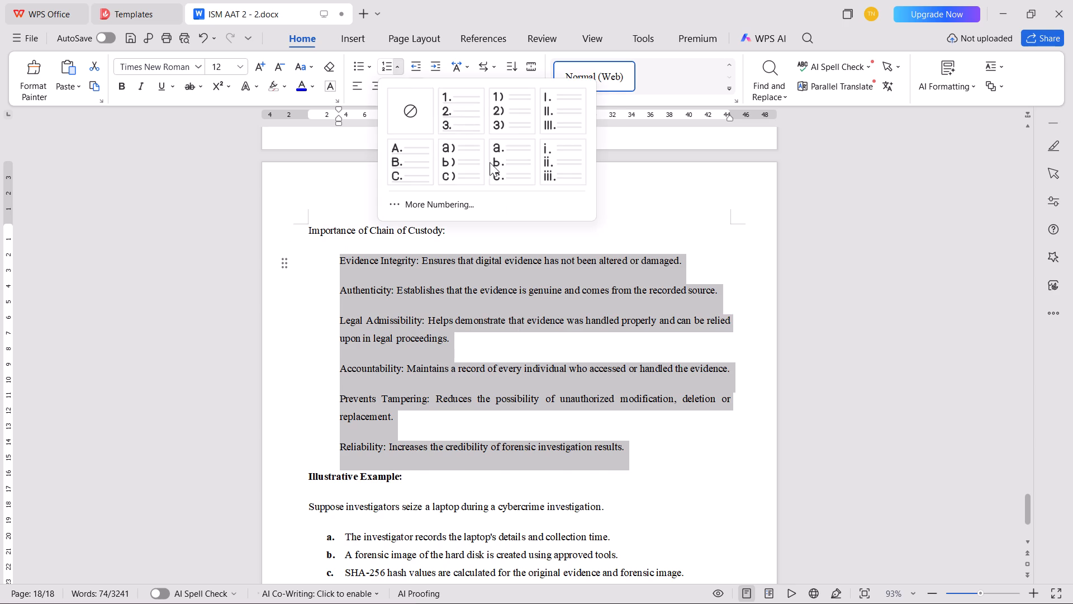
pyautogui.click(490, 162)
pyautogui.press('Tab')
pyautogui.click(328, 270)
pyautogui.hotkey('ctrl', 'b')
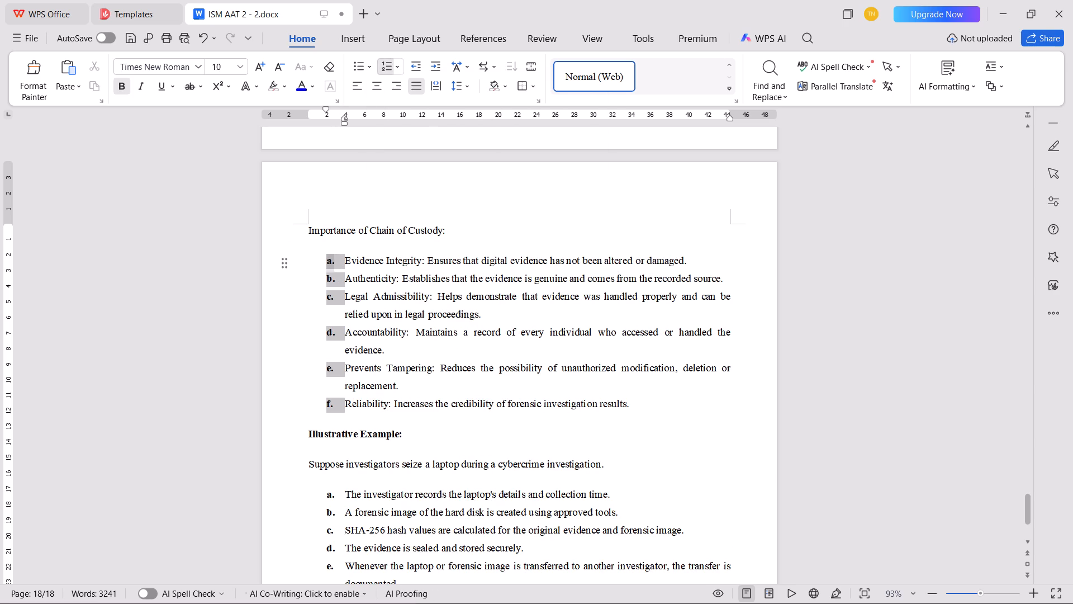
# Save the ISM AAT 2 document.
pyautogui.scroll(9, 422, 426)
pyautogui.scroll(13, 417, 421)
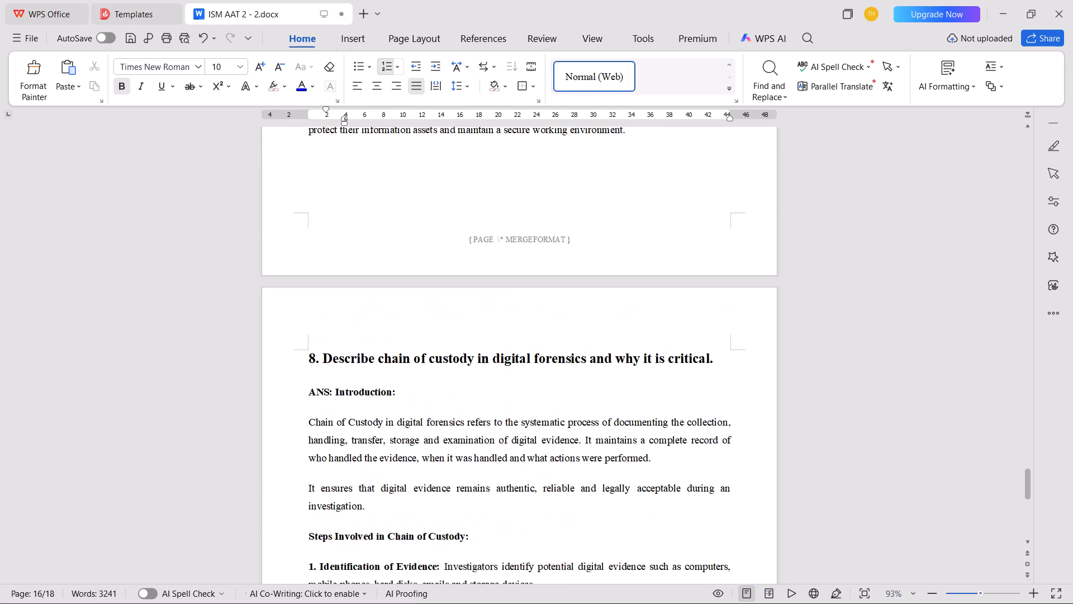
pyautogui.hotkey('ctrl', 's')
# Look over the rest of the question 8 answer and close WPS Office.
pyautogui.scroll(-13, 413, 398)
pyautogui.scroll(-9, 417, 366)
pyautogui.scroll(1, 417, 369)
pyautogui.scroll(-8, 417, 364)
pyautogui.scroll(1, 417, 362)
pyautogui.scroll(-2, 417, 362)
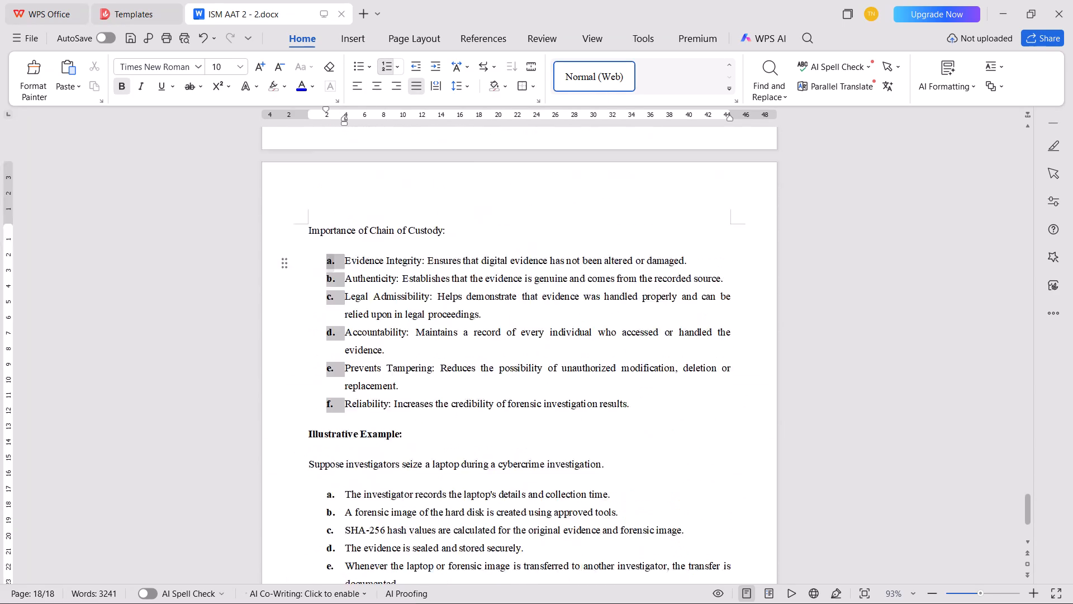
pyautogui.scroll(-18, 417, 362)
pyautogui.click(1072, 0)
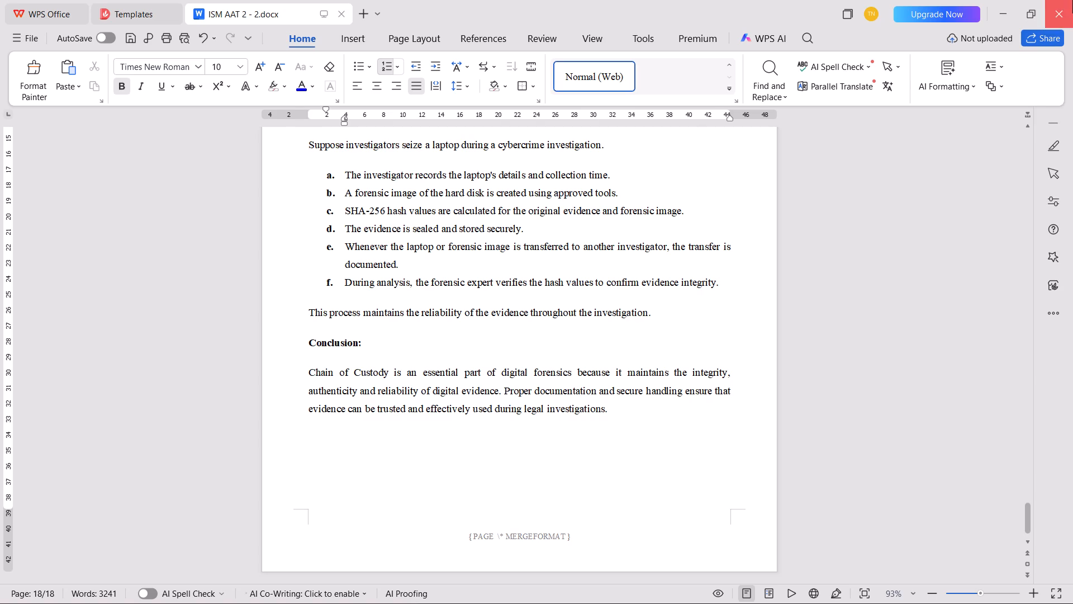